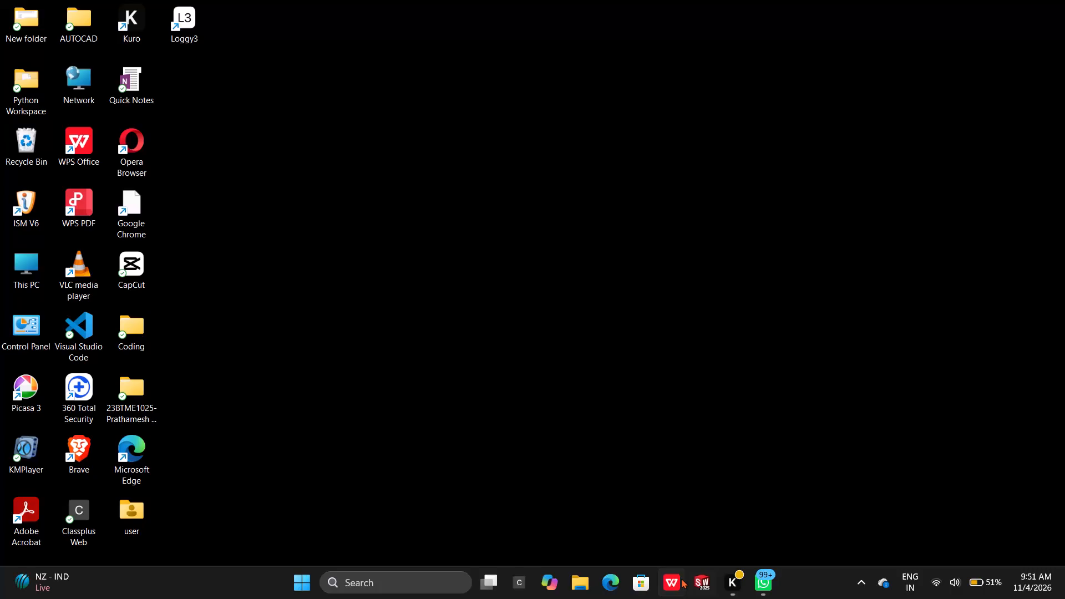
Open the Brave browser to a new tab.
{"action": "double_click", "coordinate": [85, 444]}
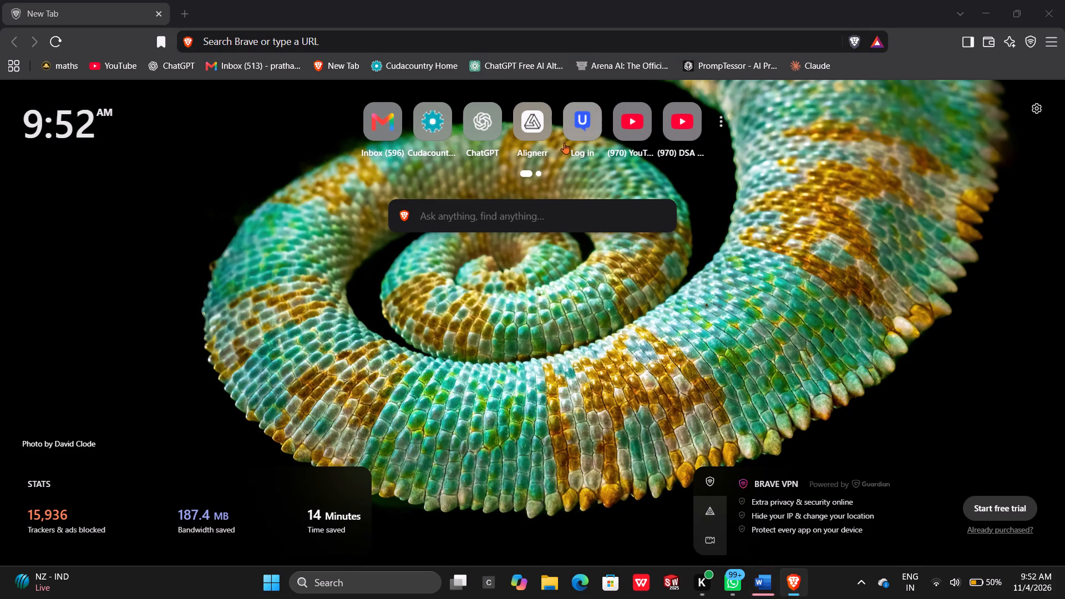
{"action": "scroll", "coordinate": [587, 149], "scroll_direction": "down", "scroll_amount": 3}
{"action": "scroll", "coordinate": [668, 141], "scroll_direction": "up", "scroll_amount": 3}
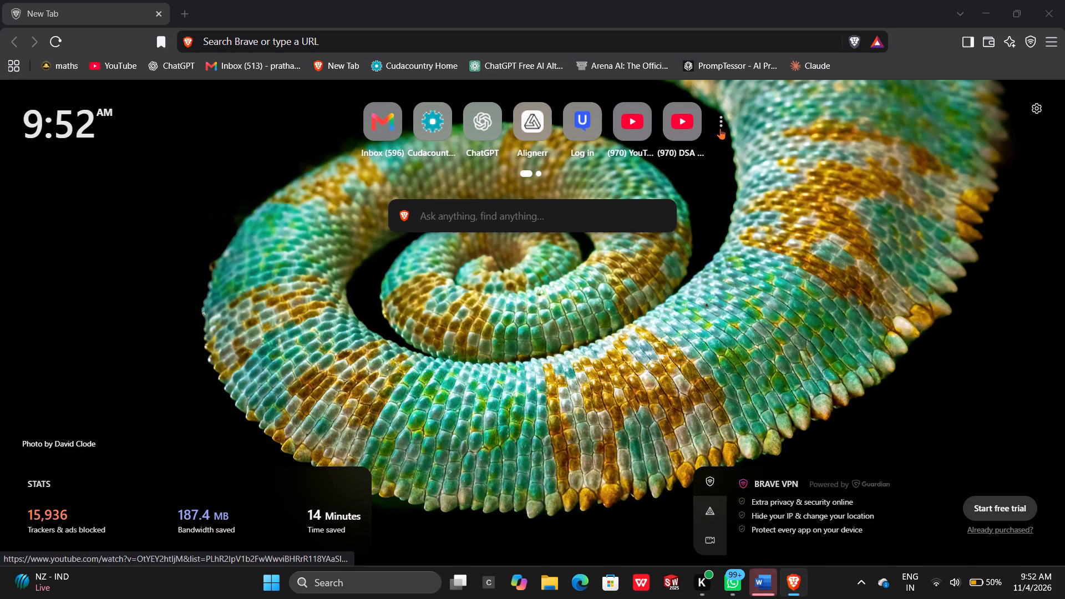
Expand the new tab page's top sites to show more items.
{"action": "left_click", "coordinate": [721, 125]}
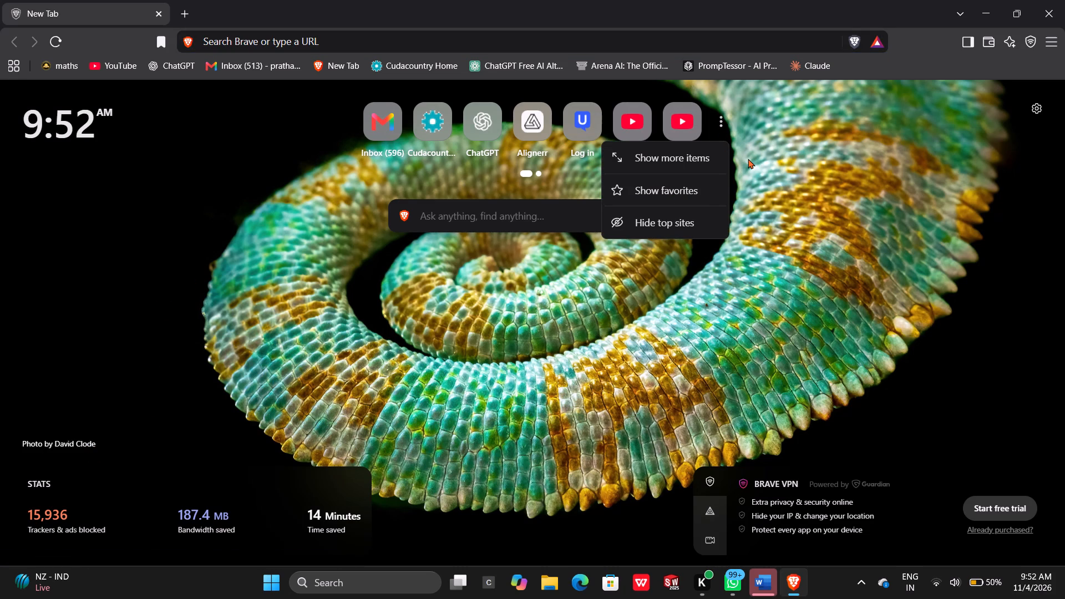
{"action": "left_click", "coordinate": [690, 161]}
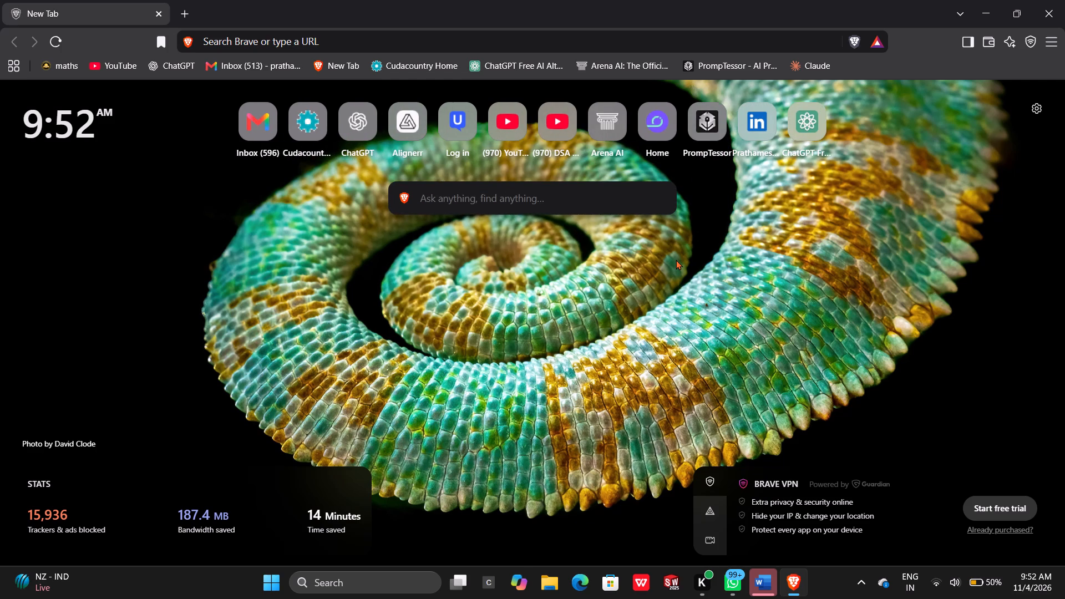
{"action": "left_click", "coordinate": [709, 335]}
Switch to the thesis document in Word and accept the offer to select which file types Word should open.
{"action": "left_click", "coordinate": [762, 577]}
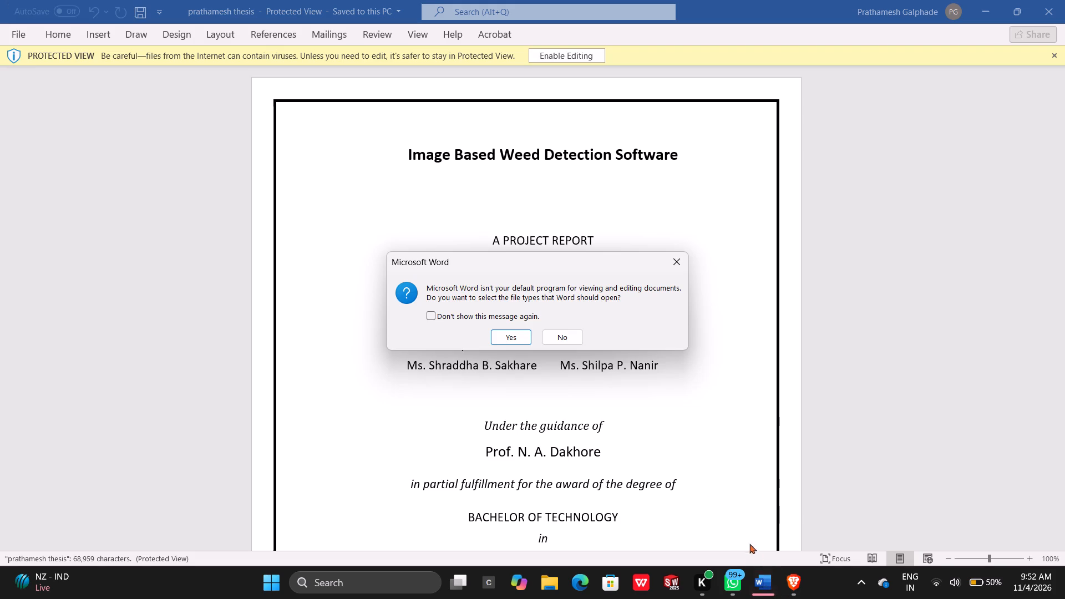
{"action": "left_click", "coordinate": [522, 335]}
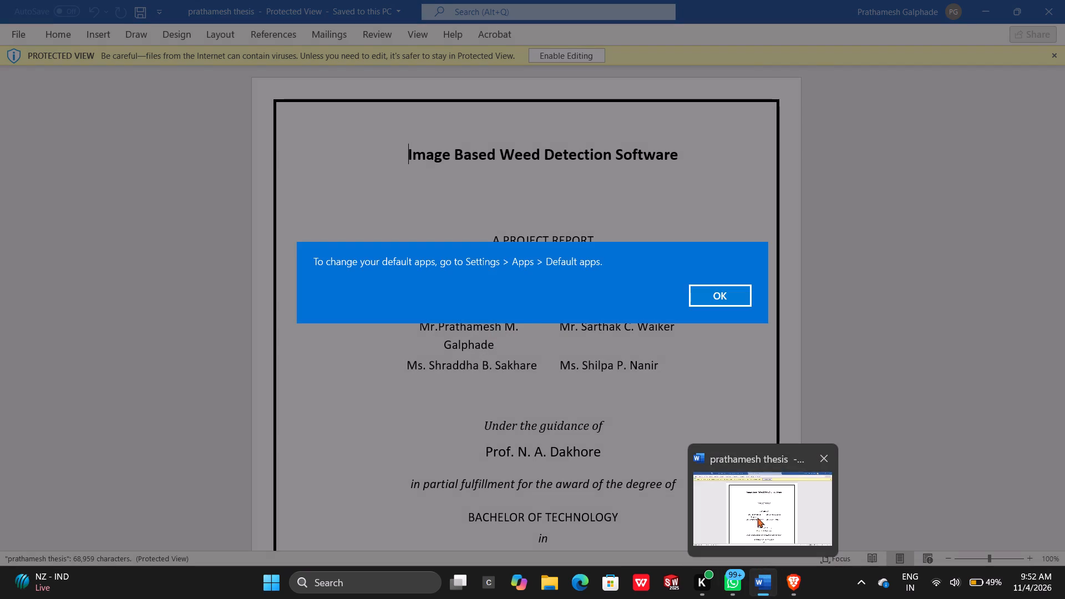
{"action": "left_click", "coordinate": [757, 515]}
{"action": "left_click", "coordinate": [736, 301]}
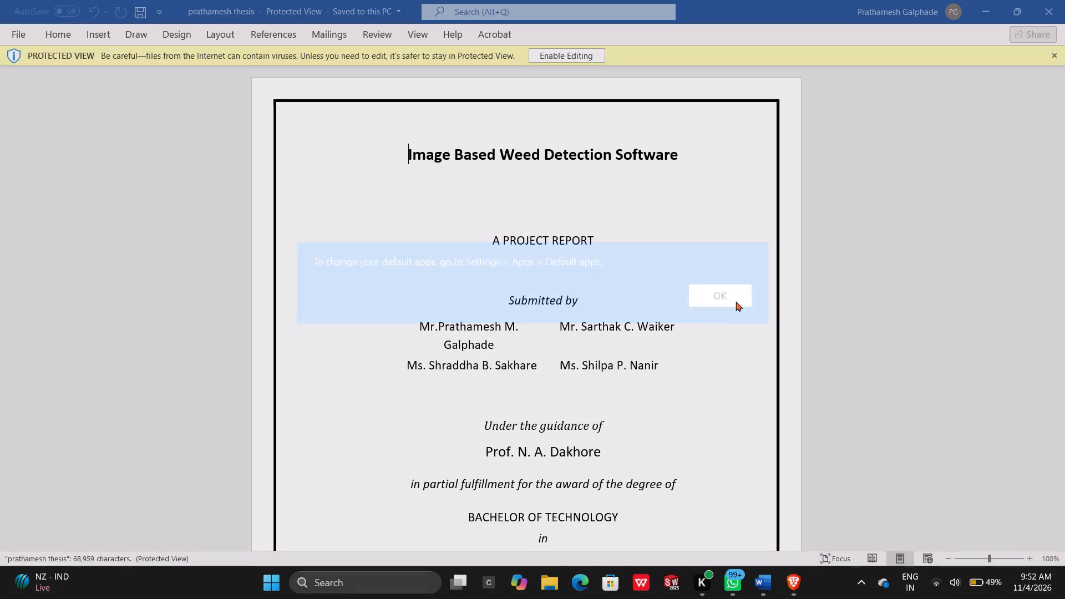
Look through the thesis's cover page, certificate and declaration, checking the project title and front-page content.
{"action": "scroll", "coordinate": [616, 196], "scroll_direction": "down", "scroll_amount": 9}
{"action": "scroll", "coordinate": [596, 242], "scroll_direction": "down", "scroll_amount": 3}
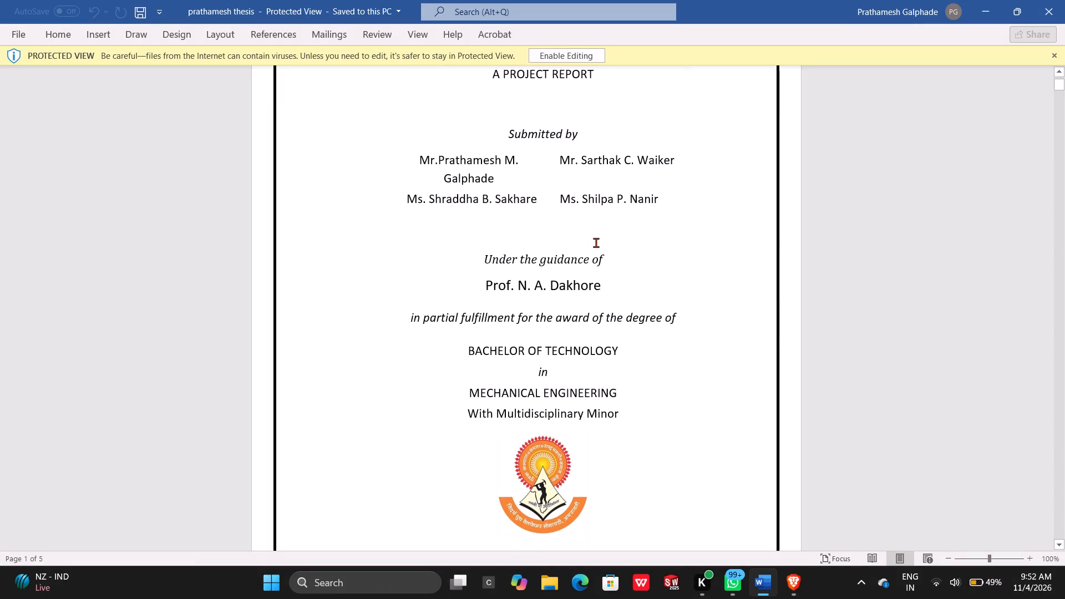
{"action": "scroll", "coordinate": [596, 242], "scroll_direction": "down", "scroll_amount": 2}
{"action": "scroll", "coordinate": [585, 176], "scroll_direction": "down", "scroll_amount": 4}
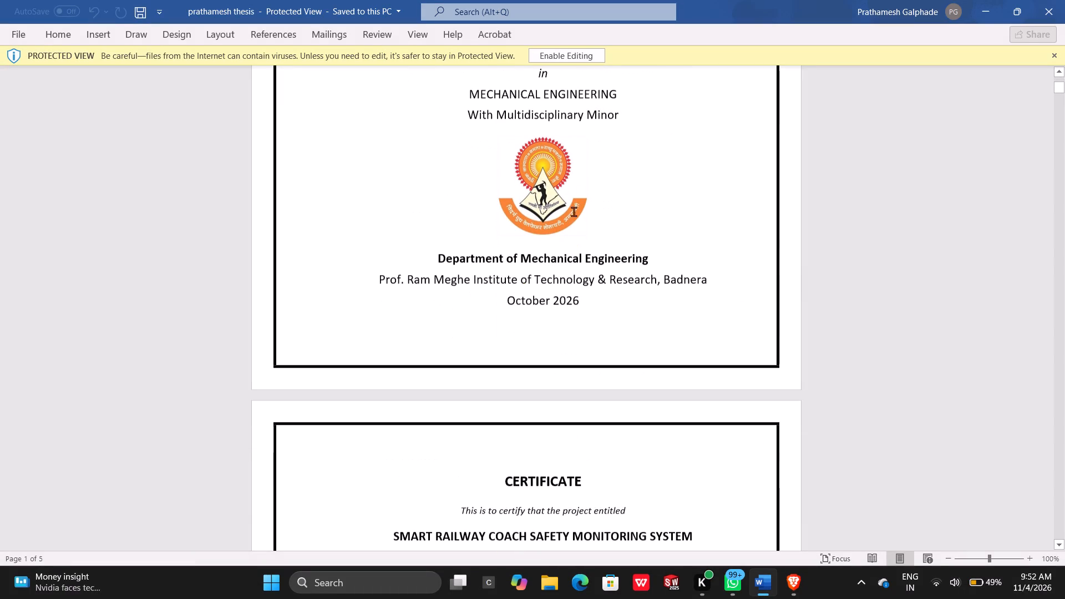
{"action": "scroll", "coordinate": [569, 221], "scroll_direction": "down", "scroll_amount": 7}
{"action": "scroll", "coordinate": [549, 261], "scroll_direction": "down", "scroll_amount": 5}
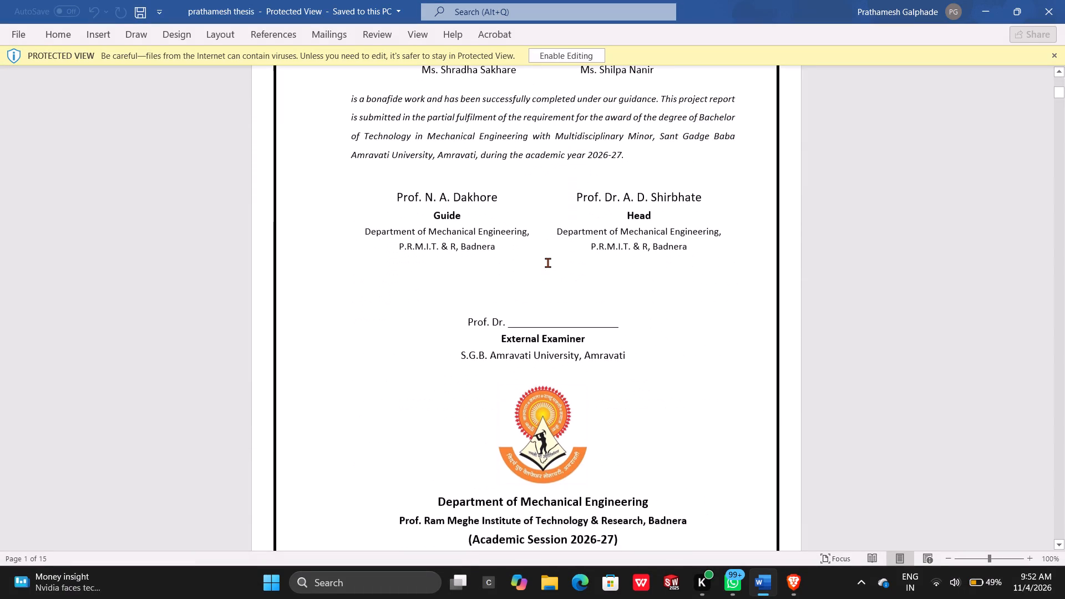
{"action": "scroll", "coordinate": [547, 263], "scroll_direction": "down", "scroll_amount": 20}
{"action": "scroll", "coordinate": [546, 268], "scroll_direction": "down", "scroll_amount": 2}
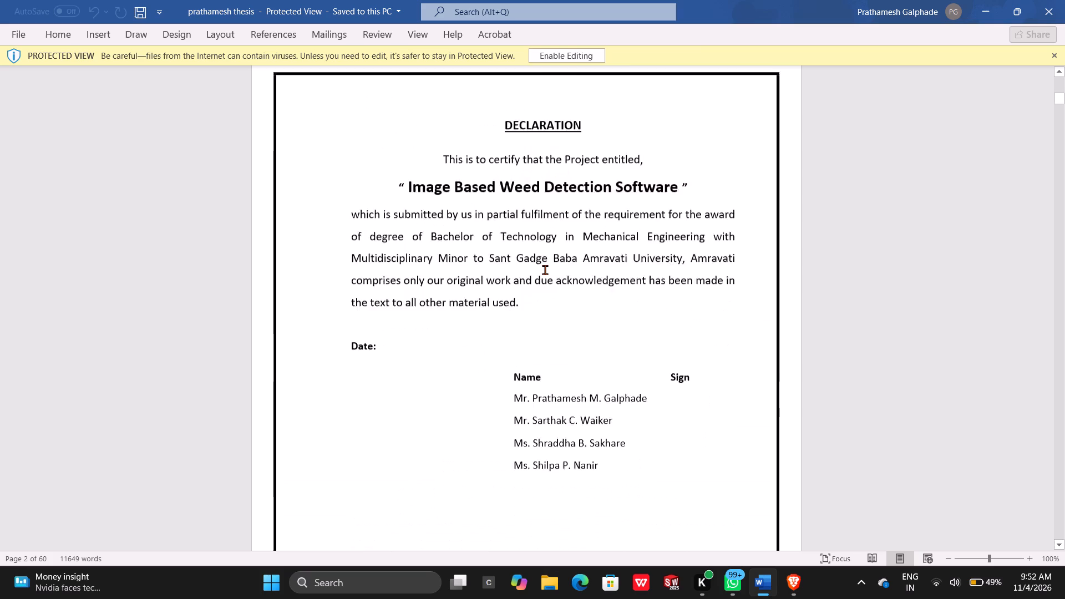
Read through the acknowledgement, the abstract and the start of the table of contents.
{"action": "scroll", "coordinate": [545, 270], "scroll_direction": "down", "scroll_amount": 16}
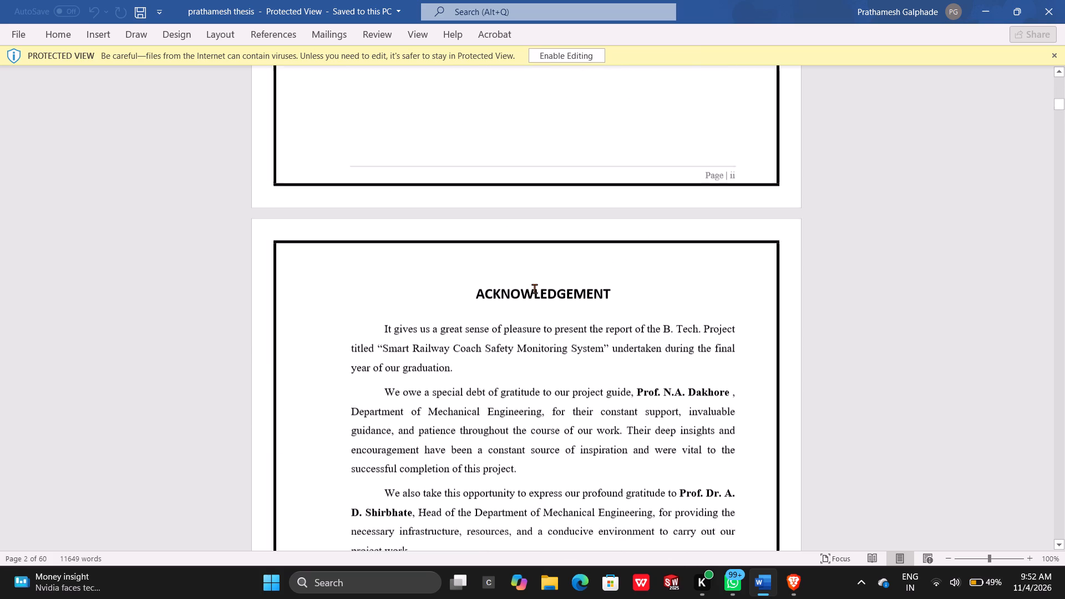
{"action": "scroll", "coordinate": [534, 288], "scroll_direction": "down", "scroll_amount": 18}
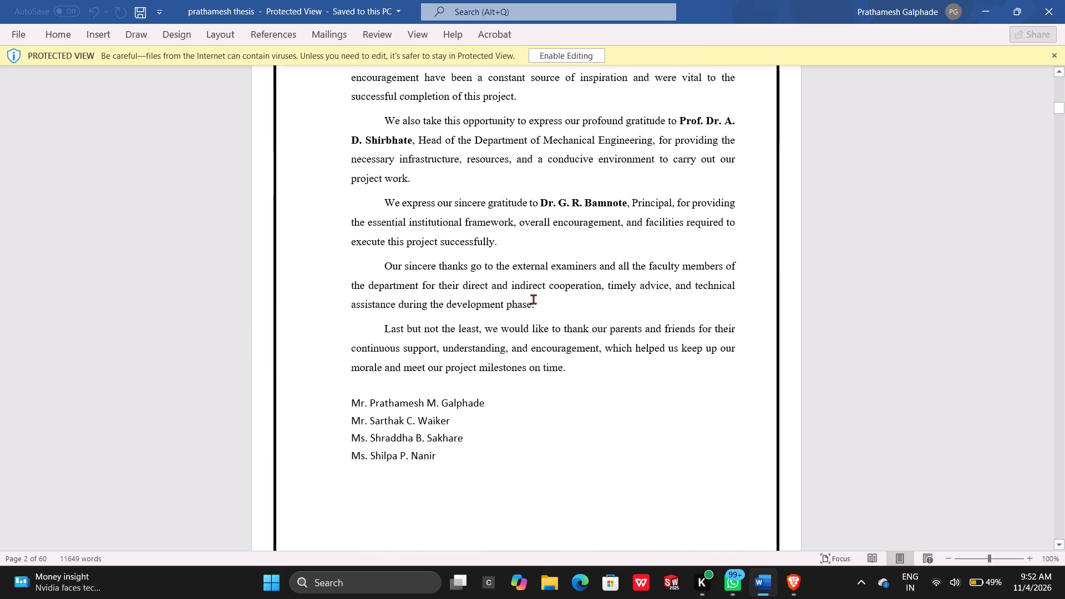
{"action": "scroll", "coordinate": [533, 299], "scroll_direction": "down", "scroll_amount": 6}
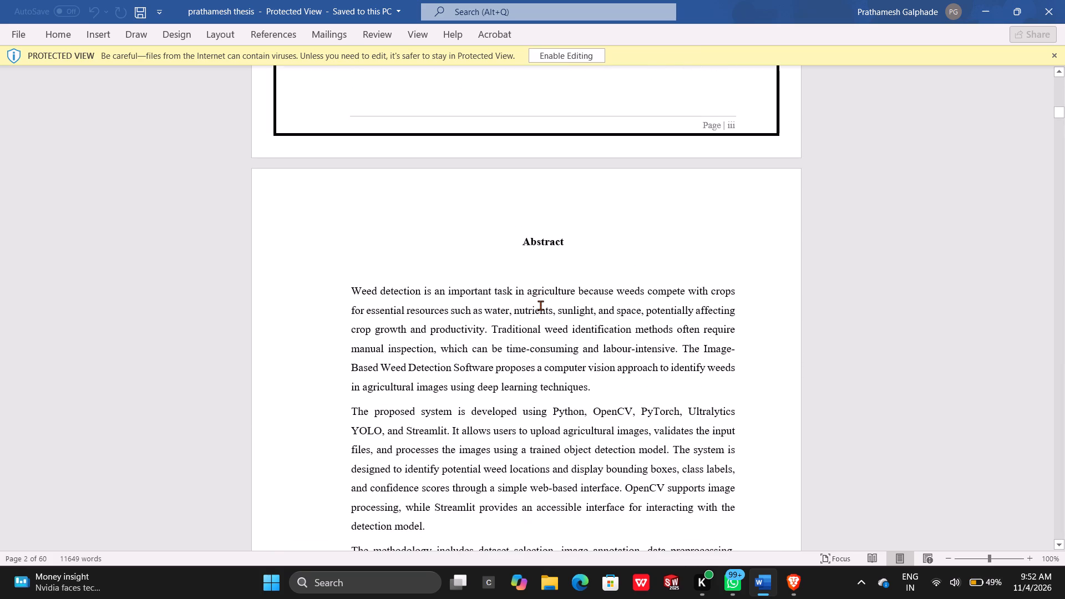
{"action": "scroll", "coordinate": [540, 305], "scroll_direction": "down", "scroll_amount": 17}
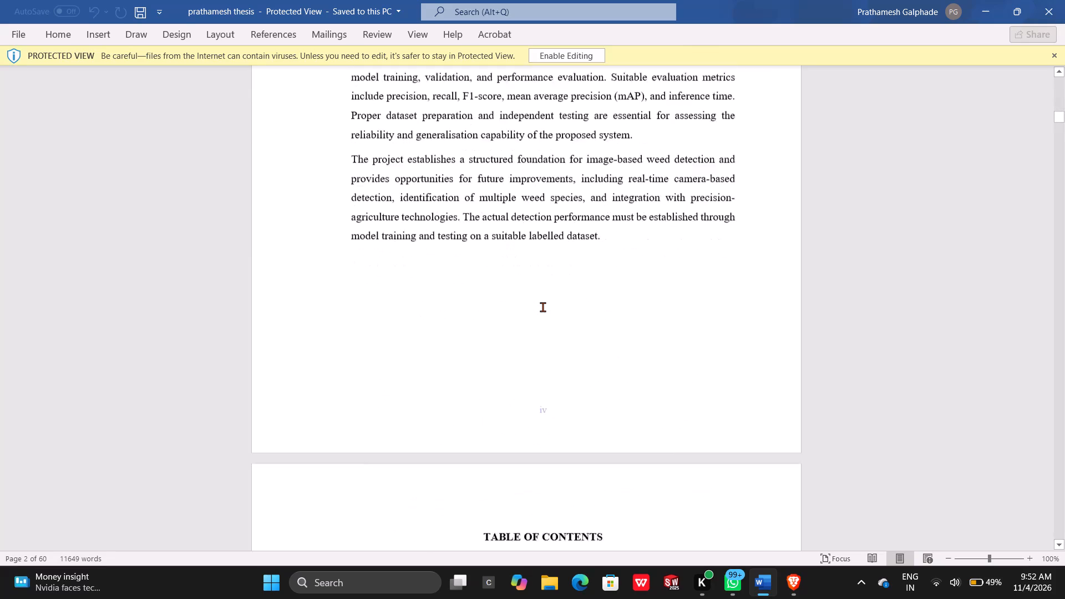
{"action": "scroll", "coordinate": [542, 307], "scroll_direction": "down", "scroll_amount": 11}
{"action": "scroll", "coordinate": [542, 307], "scroll_direction": "up", "scroll_amount": 1}
{"action": "scroll", "coordinate": [542, 307], "scroll_direction": "down", "scroll_amount": 6}
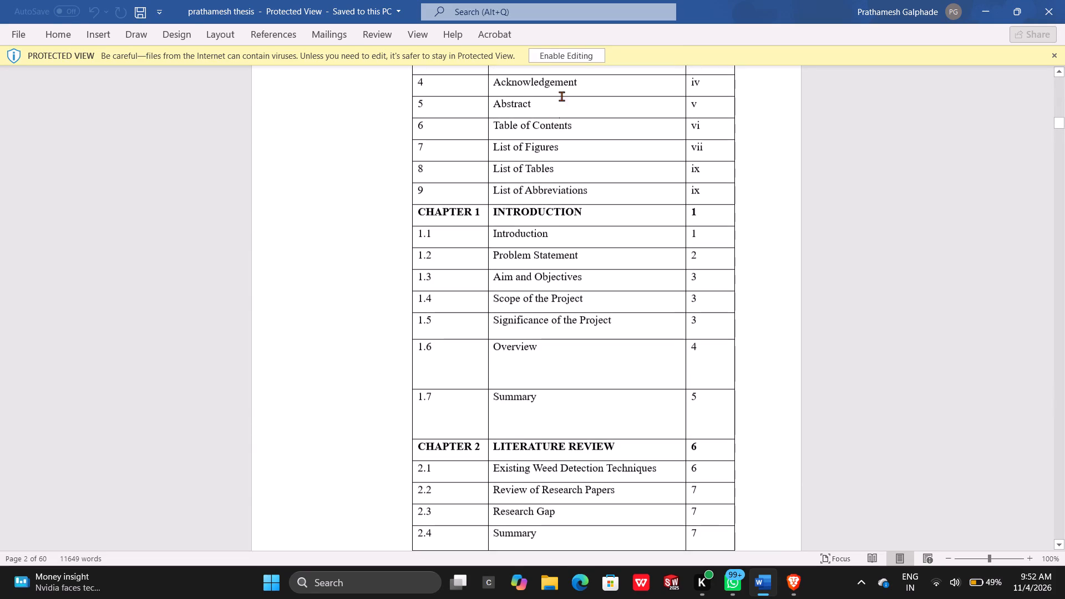
Enable editing so the thesis leaves Protected View.
{"action": "left_click", "coordinate": [587, 53]}
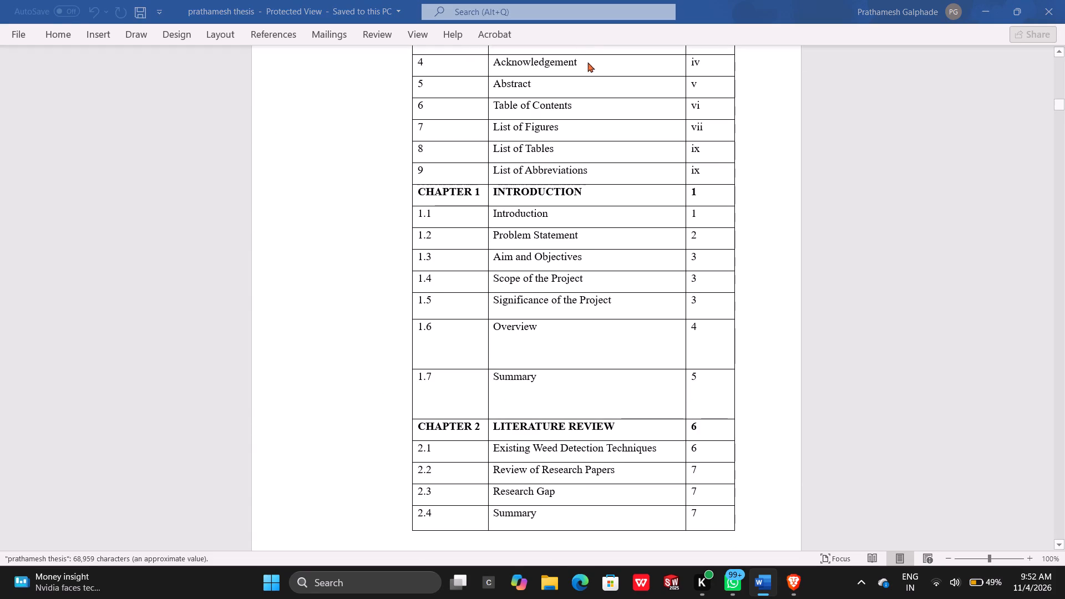
Examine the editable thesis's cover page, certificate and declaration, comparing the project titles they use.
{"action": "scroll", "coordinate": [565, 114], "scroll_direction": "up", "scroll_amount": 11}
{"action": "scroll", "coordinate": [576, 174], "scroll_direction": "down", "scroll_amount": 3}
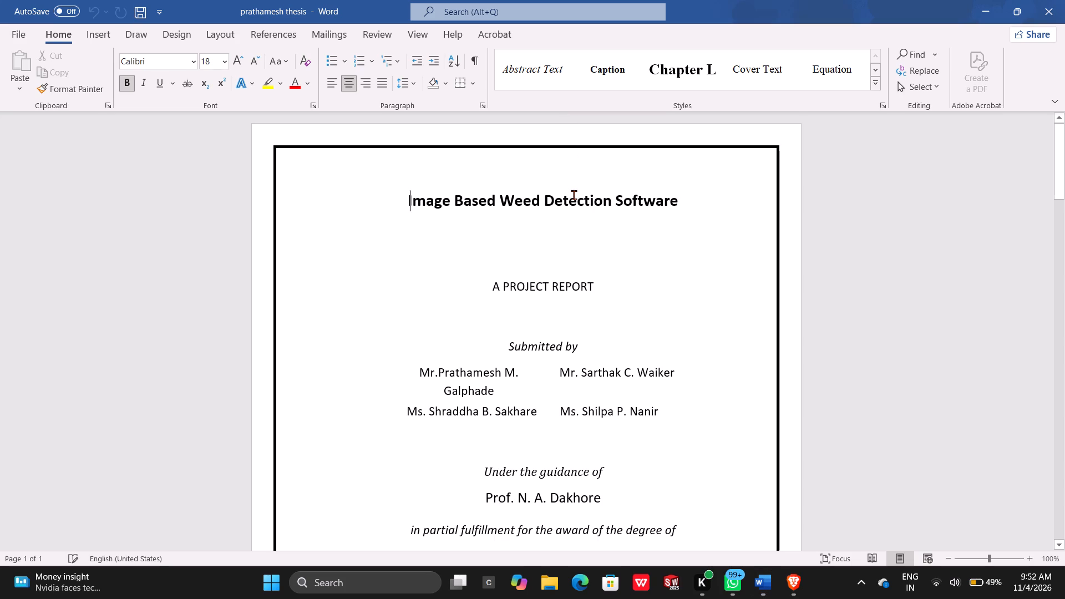
{"action": "scroll", "coordinate": [576, 245], "scroll_direction": "down", "scroll_amount": 7}
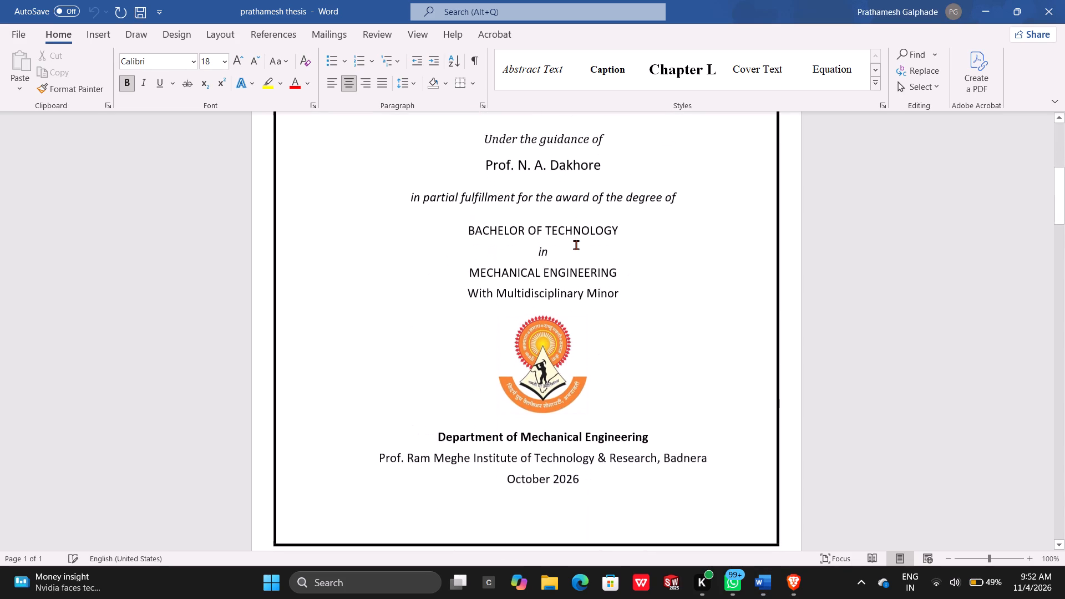
{"action": "scroll", "coordinate": [576, 245], "scroll_direction": "down", "scroll_amount": 9}
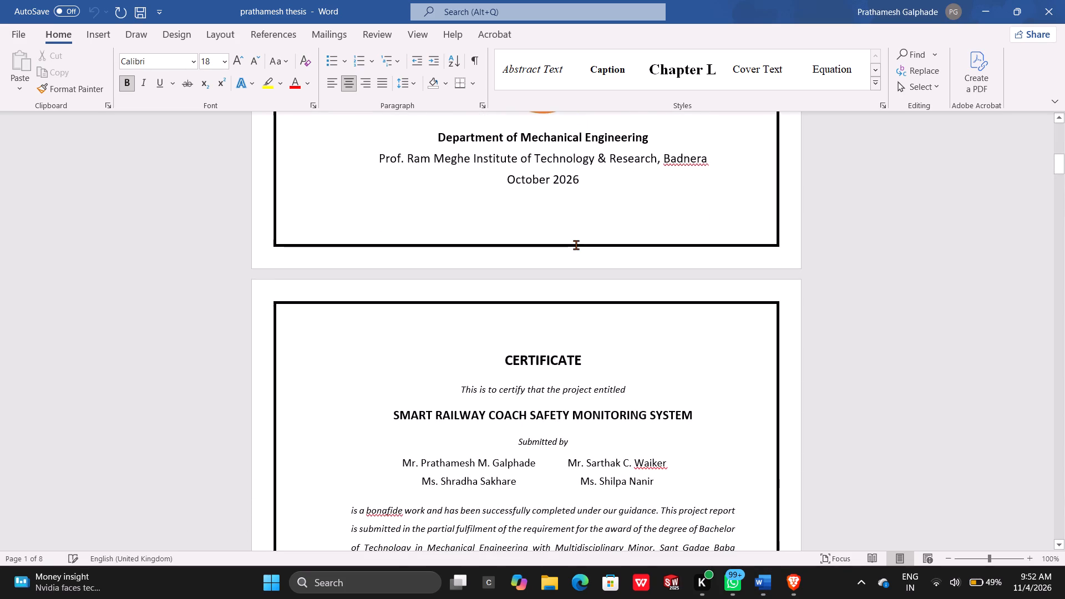
{"action": "scroll", "coordinate": [576, 245], "scroll_direction": "down", "scroll_amount": 2}
{"action": "scroll", "coordinate": [534, 220], "scroll_direction": "down", "scroll_amount": 7}
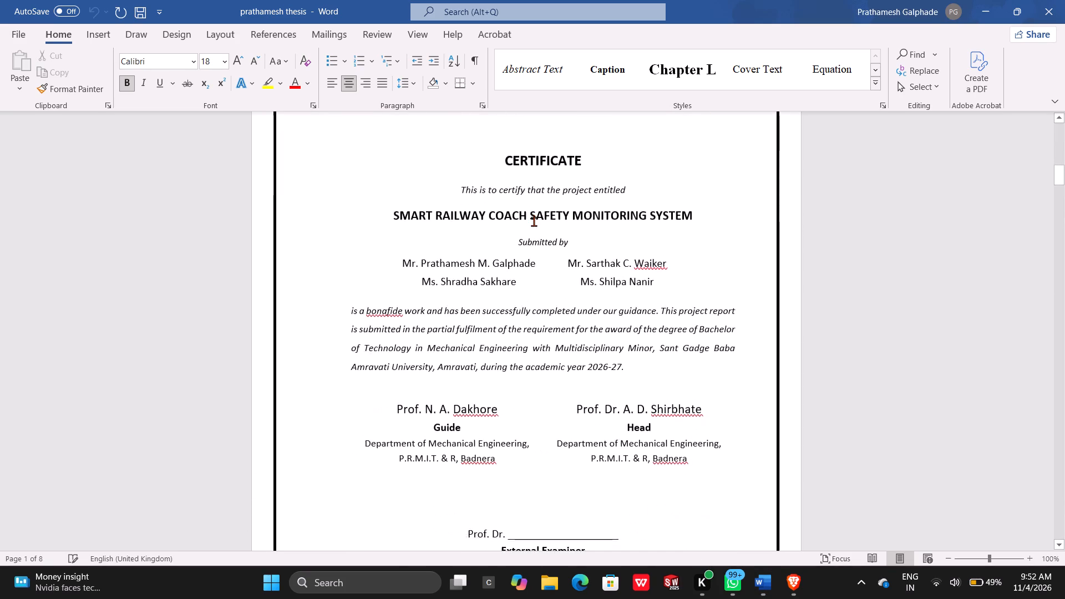
{"action": "scroll", "coordinate": [534, 222], "scroll_direction": "down", "scroll_amount": 18}
{"action": "scroll", "coordinate": [532, 265], "scroll_direction": "down", "scroll_amount": 7}
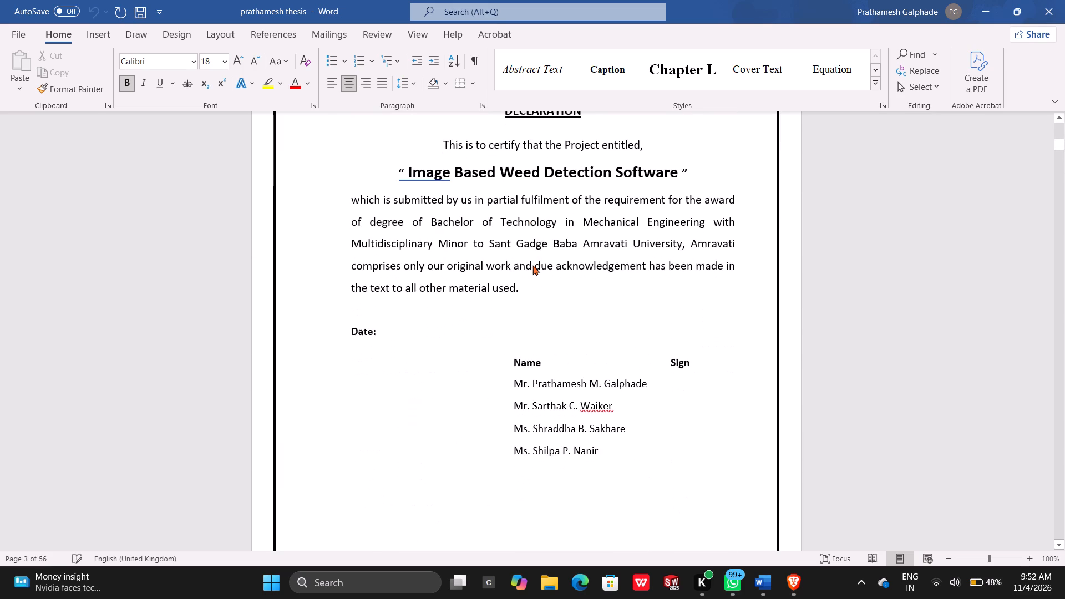
{"action": "scroll", "coordinate": [532, 265], "scroll_direction": "down", "scroll_amount": 3}
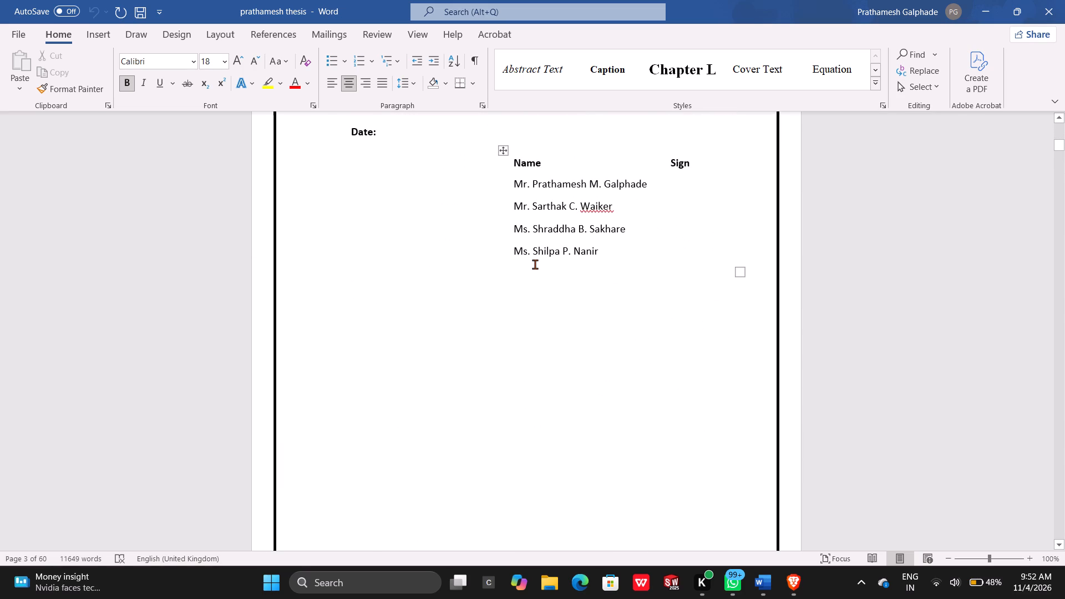
Review the acknowledgement and abstract pages for content that needs correcting.
{"action": "scroll", "coordinate": [535, 264], "scroll_direction": "down", "scroll_amount": 16}
{"action": "scroll", "coordinate": [535, 262], "scroll_direction": "down", "scroll_amount": 8}
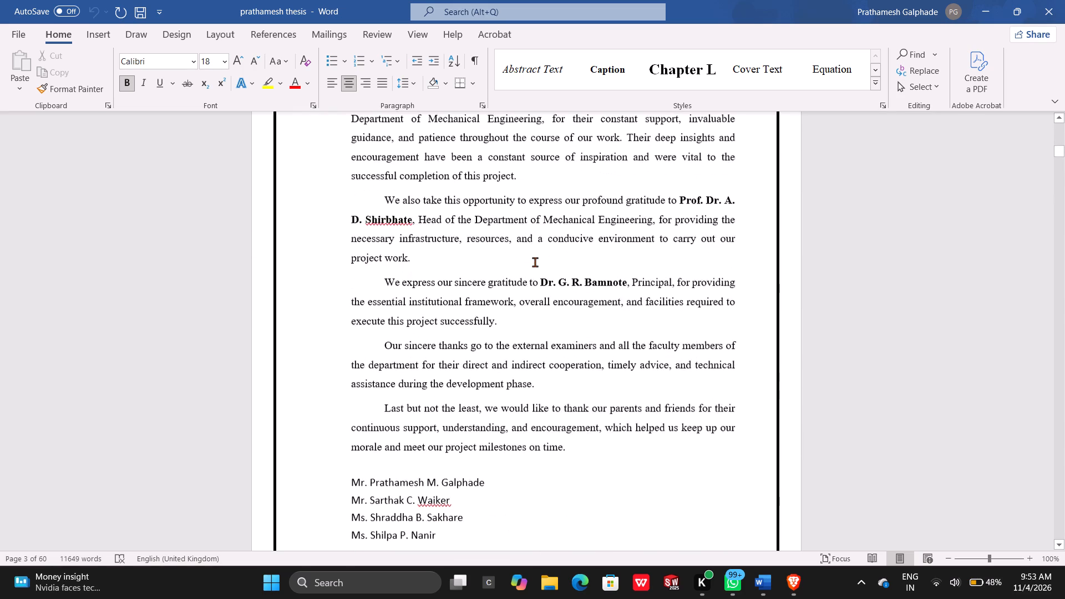
{"action": "scroll", "coordinate": [535, 262], "scroll_direction": "down", "scroll_amount": 18}
{"action": "scroll", "coordinate": [535, 262], "scroll_direction": "down", "scroll_amount": 6}
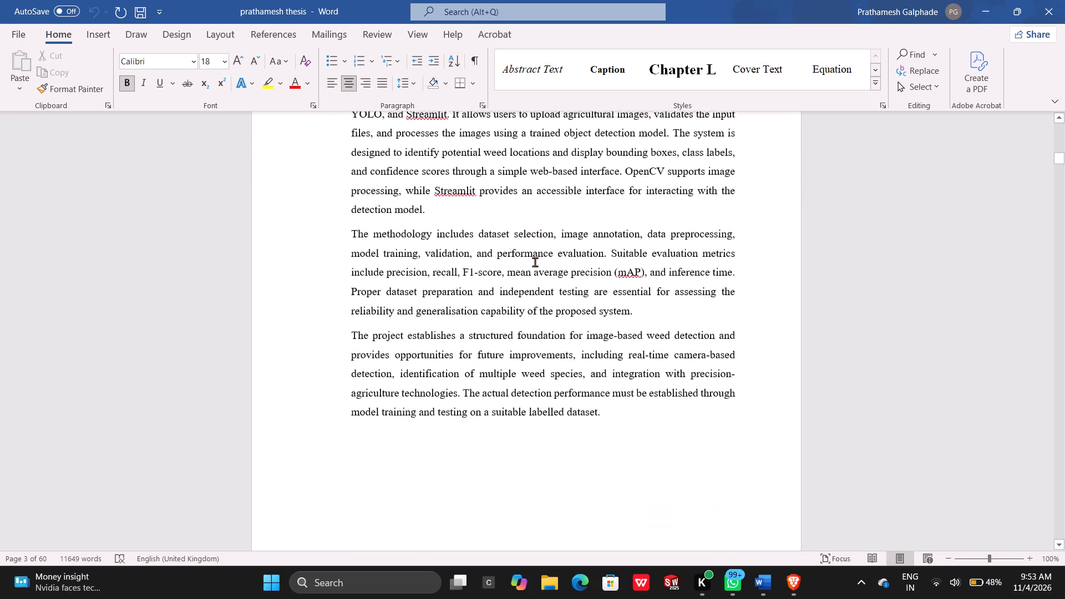
Review the table of contents across its pages, from the introduction to the final chapters.
{"action": "scroll", "coordinate": [535, 262], "scroll_direction": "down", "scroll_amount": 17}
{"action": "scroll", "coordinate": [535, 262], "scroll_direction": "down", "scroll_amount": 11}
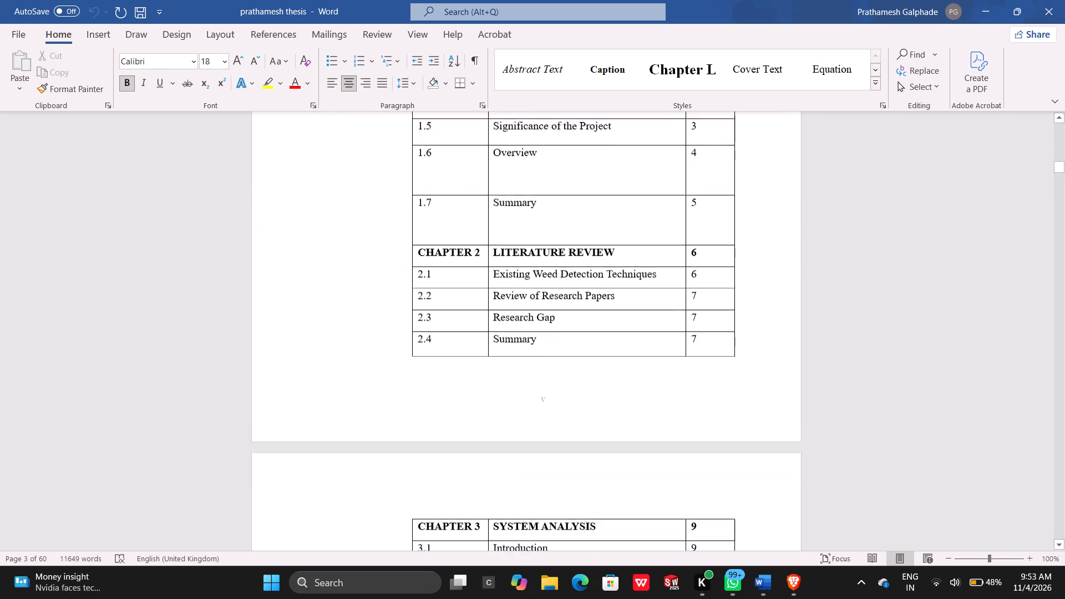
{"action": "scroll", "coordinate": [535, 262], "scroll_direction": "down", "scroll_amount": 6}
{"action": "scroll", "coordinate": [535, 262], "scroll_direction": "down", "scroll_amount": 16}
{"action": "scroll", "coordinate": [535, 262], "scroll_direction": "down", "scroll_amount": 6}
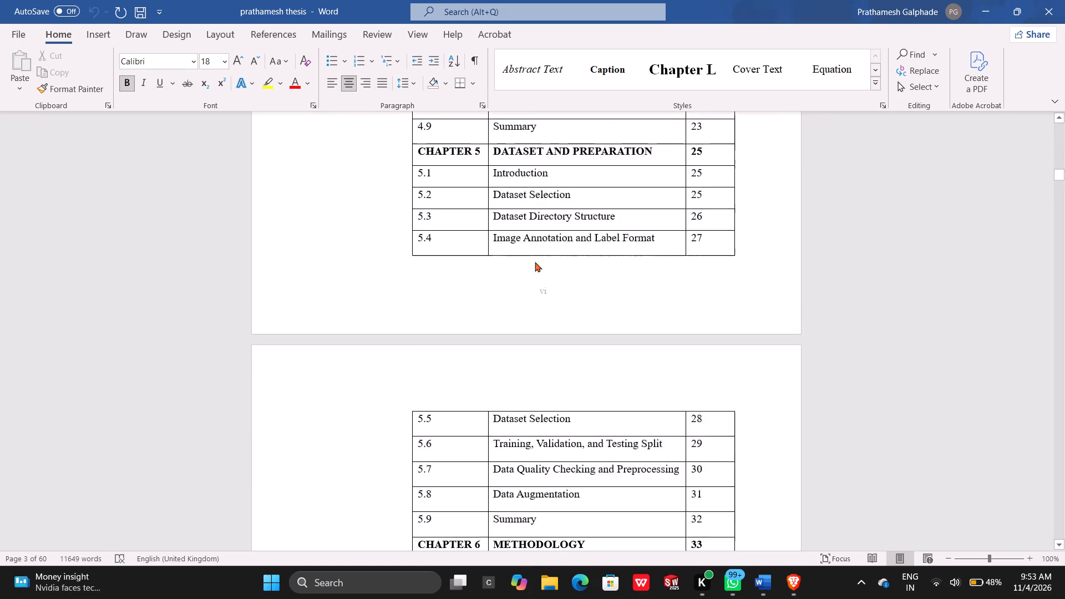
{"action": "scroll", "coordinate": [535, 262], "scroll_direction": "down", "scroll_amount": 19}
{"action": "scroll", "coordinate": [535, 262], "scroll_direction": "down", "scroll_amount": 5}
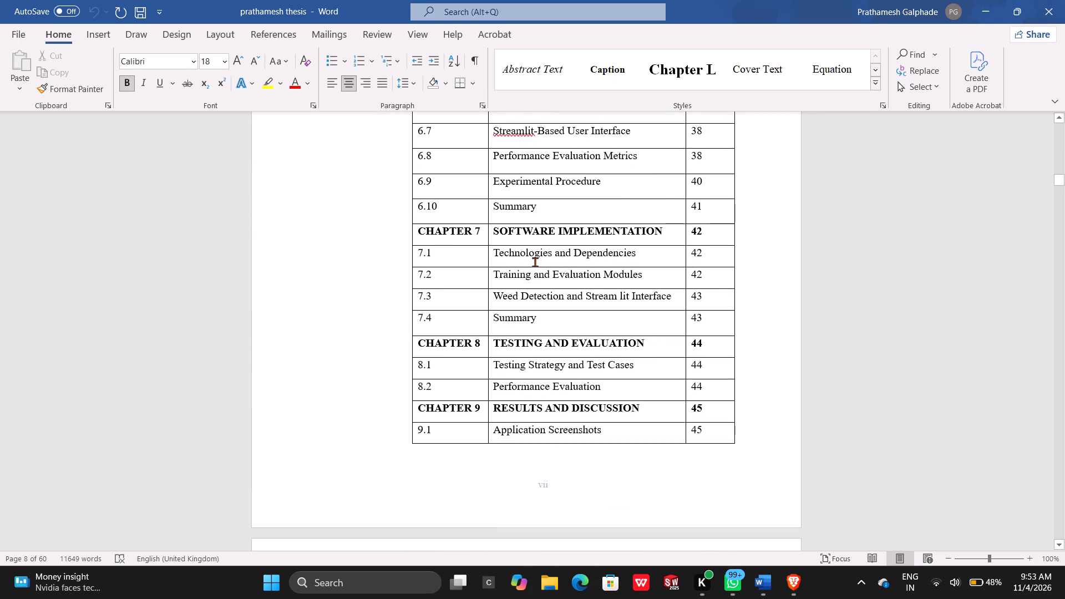
{"action": "scroll", "coordinate": [535, 262], "scroll_direction": "down", "scroll_amount": 13}
Examine the List of Tables and List of Figures page, including the figure titles and page numbers.
{"action": "scroll", "coordinate": [535, 262], "scroll_direction": "down", "scroll_amount": 12}
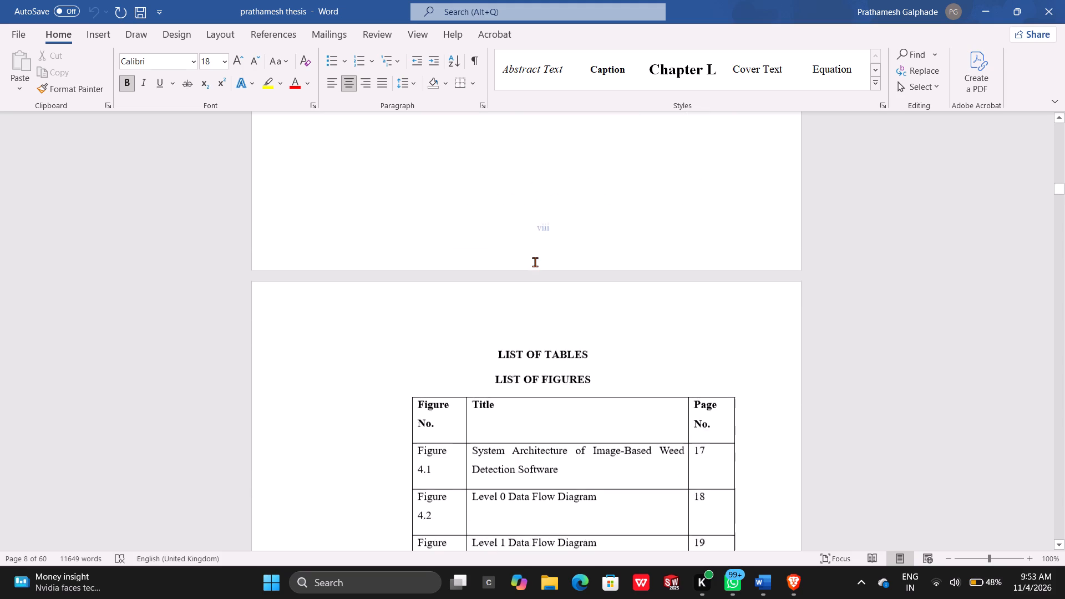
{"action": "scroll", "coordinate": [535, 262], "scroll_direction": "down", "scroll_amount": 11}
{"action": "scroll", "coordinate": [707, 226], "scroll_direction": "down", "scroll_amount": 2}
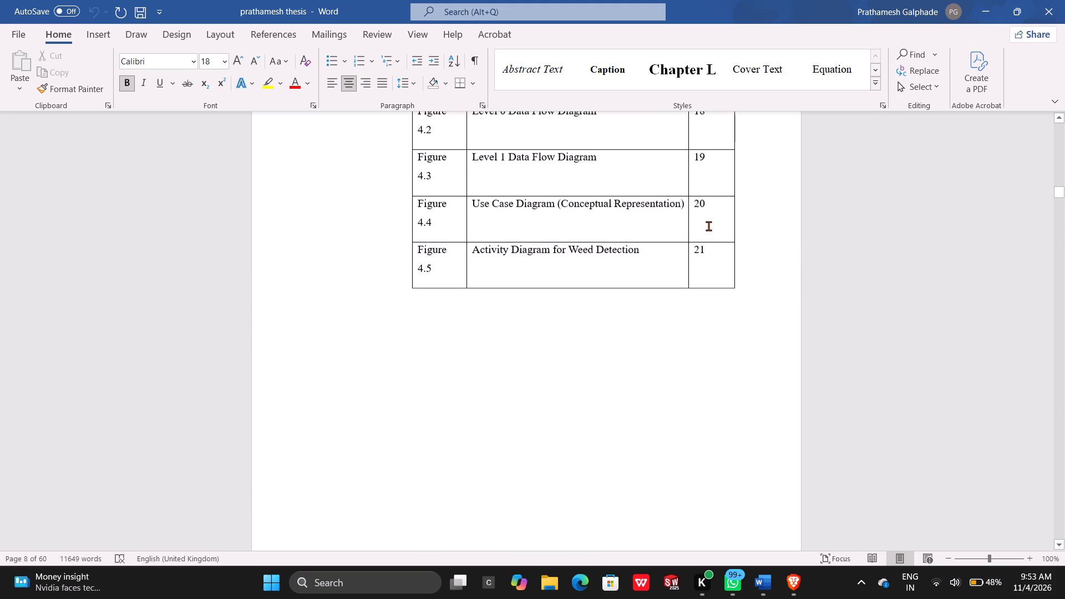
{"action": "scroll", "coordinate": [708, 226], "scroll_direction": "down", "scroll_amount": 4}
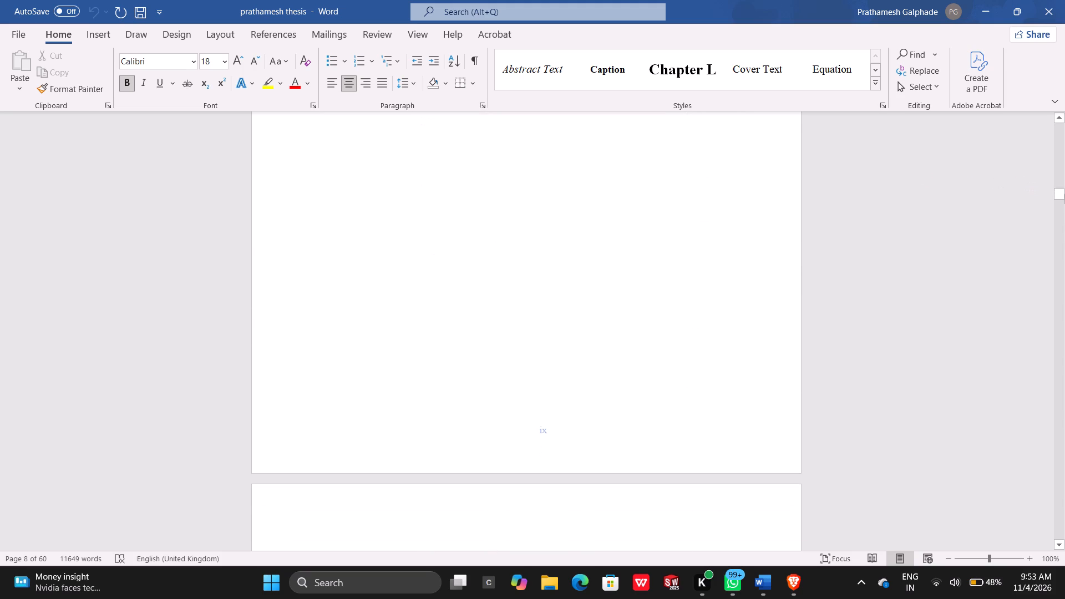
{"action": "scroll", "coordinate": [698, 216], "scroll_direction": "up", "scroll_amount": 16}
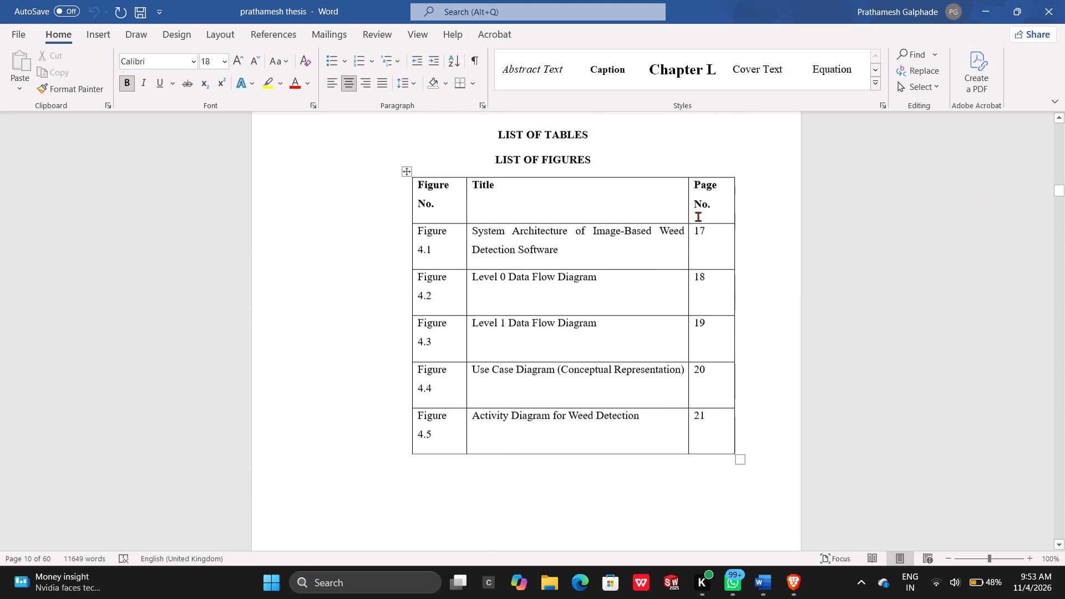
{"action": "scroll", "coordinate": [698, 216], "scroll_direction": "up", "scroll_amount": 6}
Return to the start of the thesis and recheck the cover page, certificate and declaration.
{"action": "left_click_drag", "start_coordinate": [1059, 194], "coordinate": [1058, 194]}
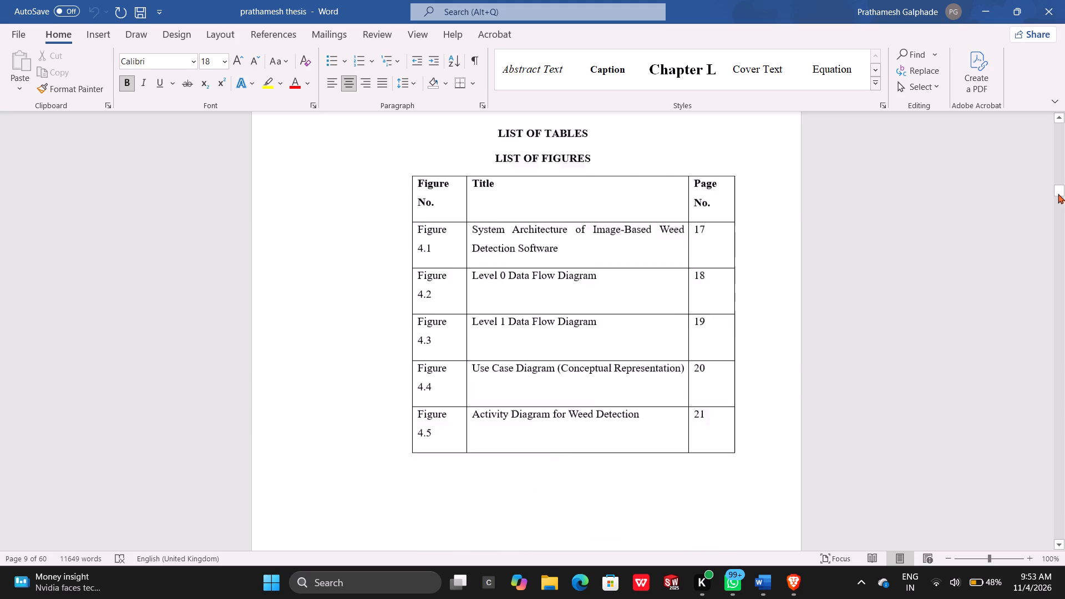
{"action": "left_click_drag", "start_coordinate": [1058, 194], "coordinate": [1056, 160]}
{"action": "left_click_drag", "start_coordinate": [1059, 189], "coordinate": [1056, 142]}
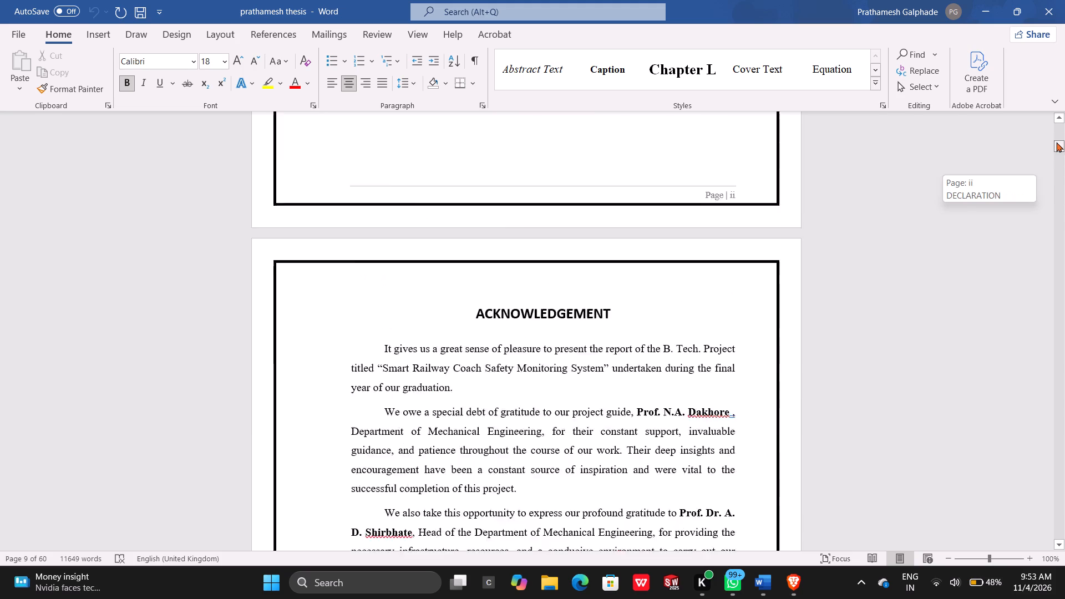
{"action": "left_click_drag", "start_coordinate": [1056, 142], "coordinate": [1058, 129]}
{"action": "scroll", "coordinate": [791, 276], "scroll_direction": "down", "scroll_amount": 3}
{"action": "scroll", "coordinate": [673, 312], "scroll_direction": "down", "scroll_amount": 4}
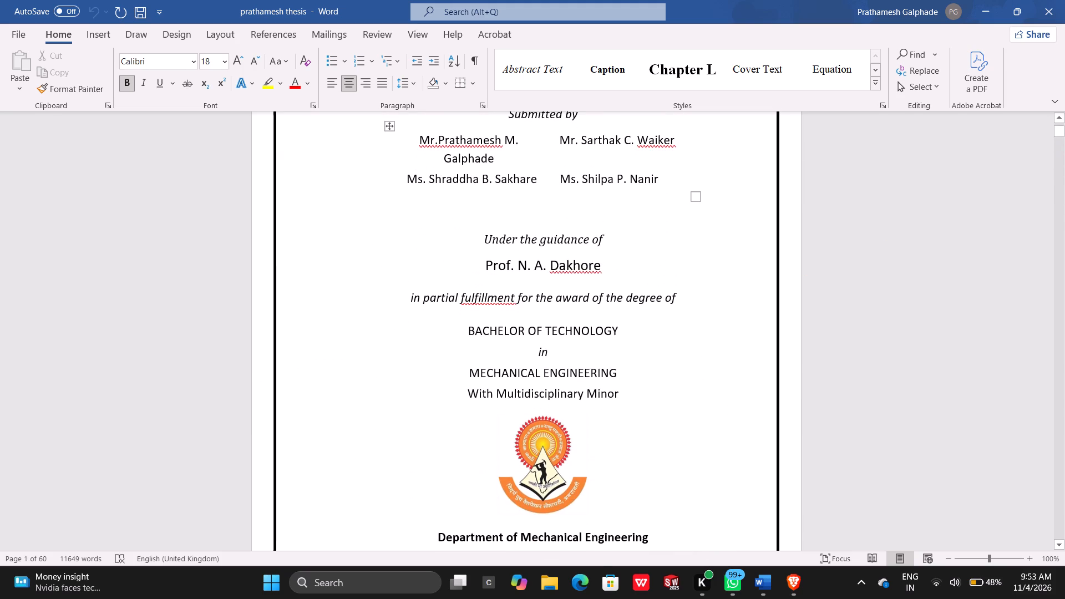
{"action": "scroll", "coordinate": [635, 336], "scroll_direction": "down", "scroll_amount": 7}
{"action": "scroll", "coordinate": [632, 336], "scroll_direction": "down", "scroll_amount": 20}
{"action": "scroll", "coordinate": [632, 336], "scroll_direction": "down", "scroll_amount": 17}
{"action": "scroll", "coordinate": [634, 335], "scroll_direction": "down", "scroll_amount": 12}
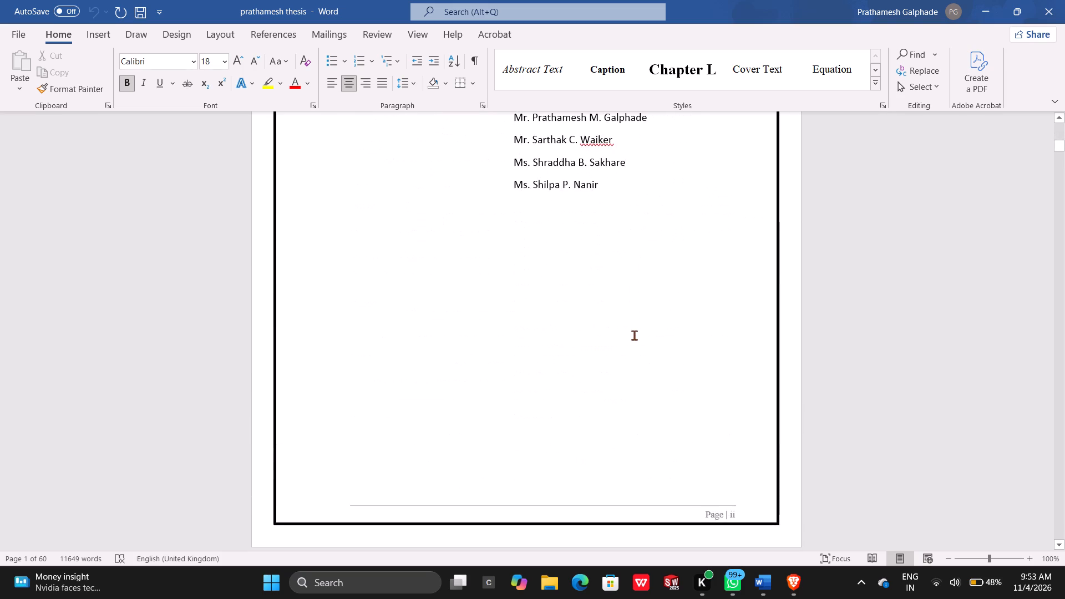
Reread the acknowledgement and abstract pages, including the project title given in the acknowledgement.
{"action": "scroll", "coordinate": [634, 335], "scroll_direction": "down", "scroll_amount": 17}
{"action": "scroll", "coordinate": [635, 329], "scroll_direction": "up", "scroll_amount": 5}
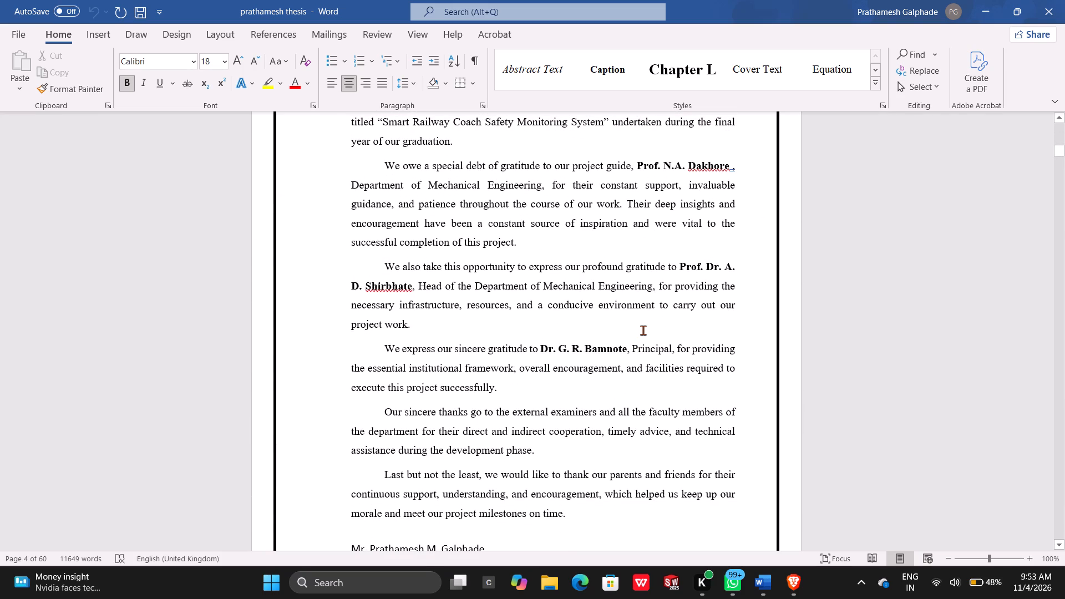
{"action": "scroll", "coordinate": [643, 330], "scroll_direction": "down", "scroll_amount": 20}
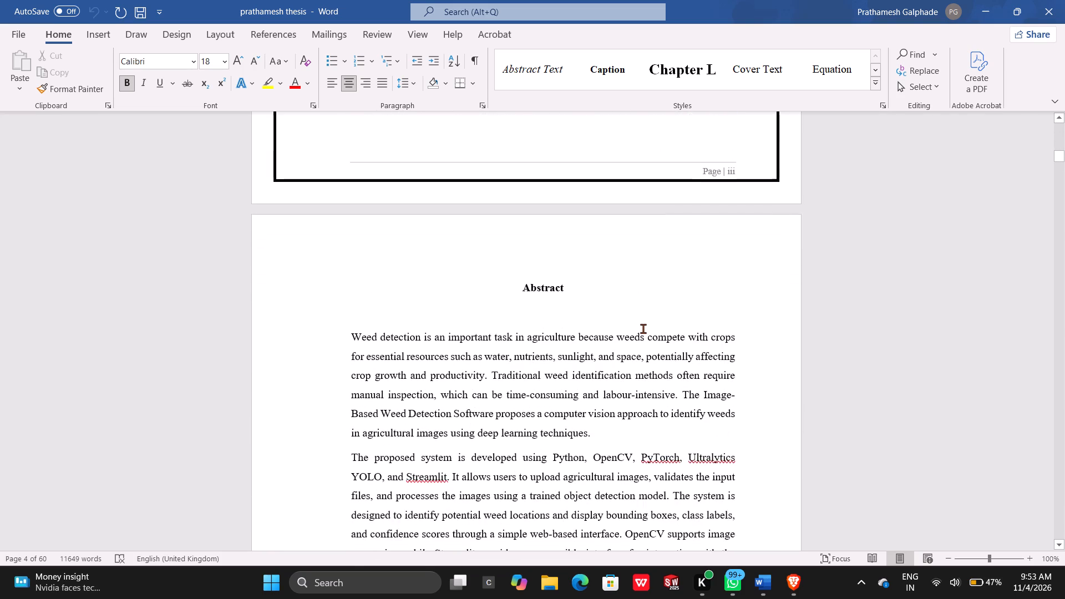
{"action": "scroll", "coordinate": [643, 328], "scroll_direction": "down", "scroll_amount": 19}
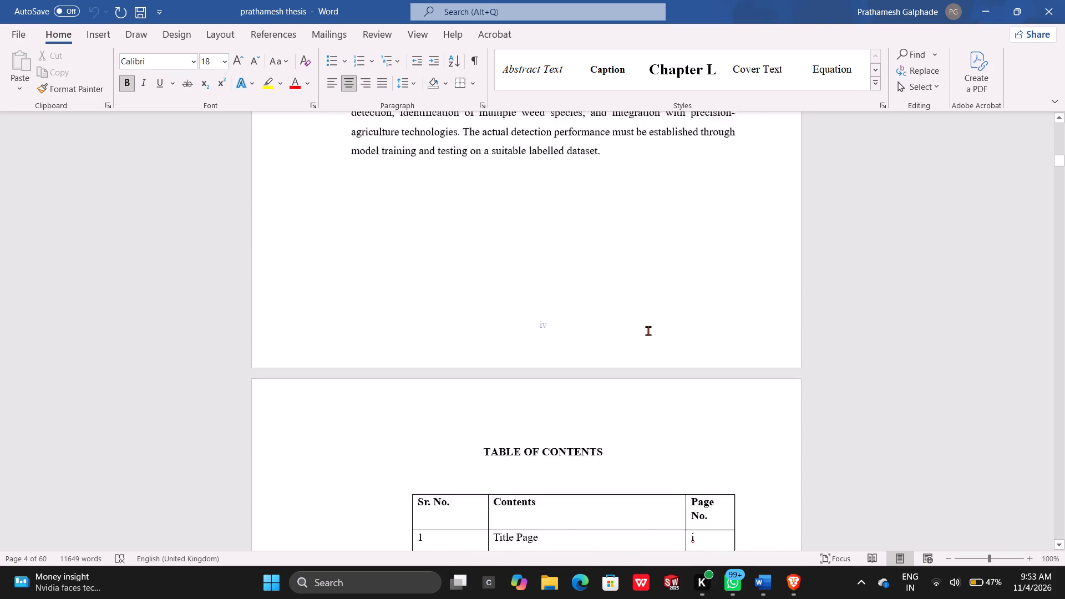
Recheck the table of contents from the title page entry through the chapters to the References entry.
{"action": "scroll", "coordinate": [648, 331], "scroll_direction": "down", "scroll_amount": 16}
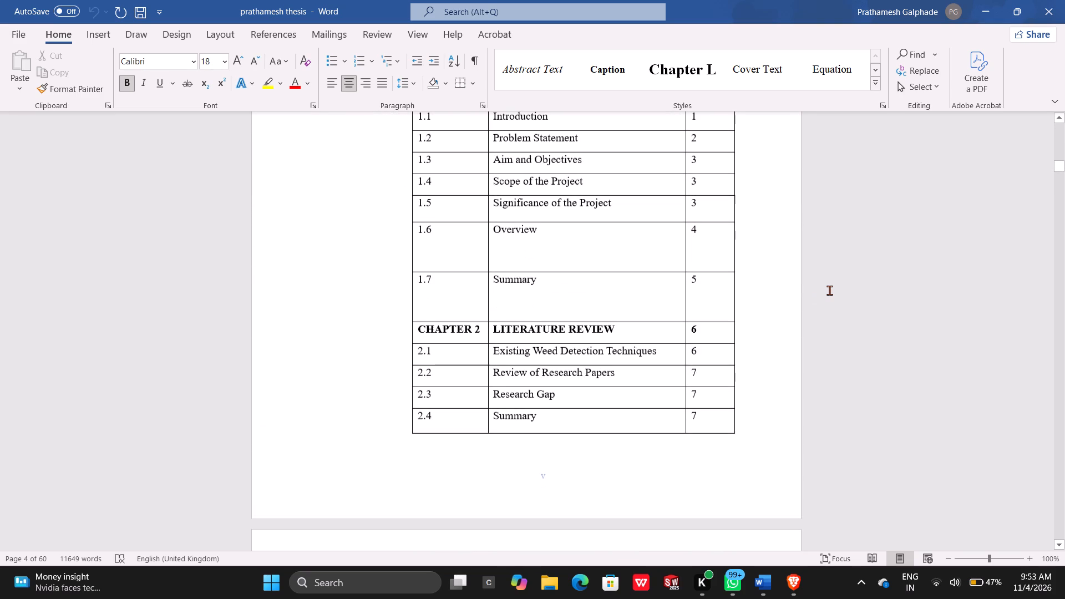
{"action": "scroll", "coordinate": [755, 311], "scroll_direction": "down", "scroll_amount": 12}
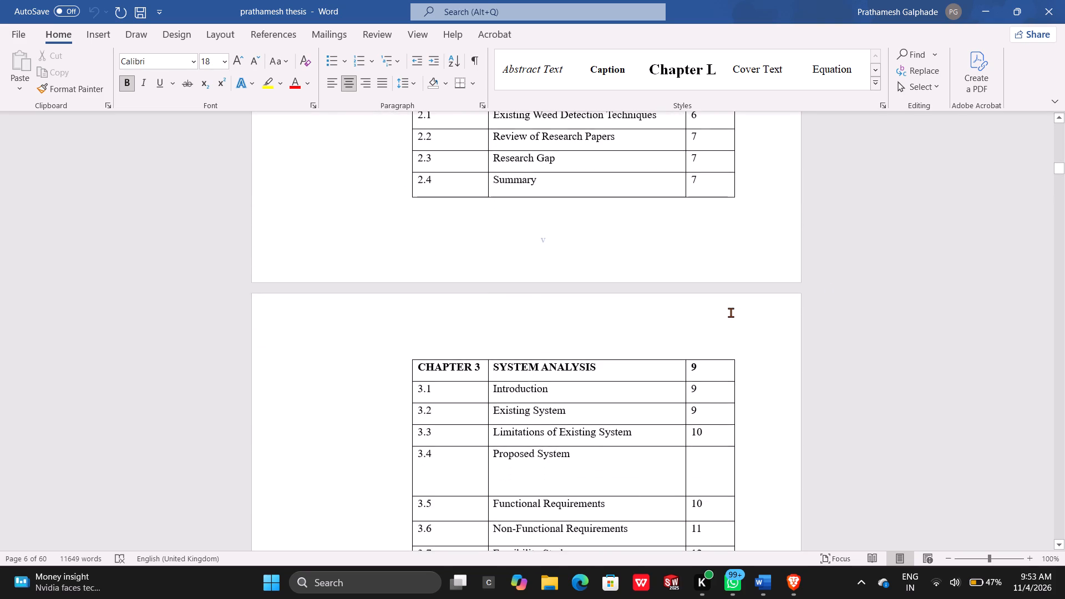
{"action": "scroll", "coordinate": [731, 312], "scroll_direction": "down", "scroll_amount": 17}
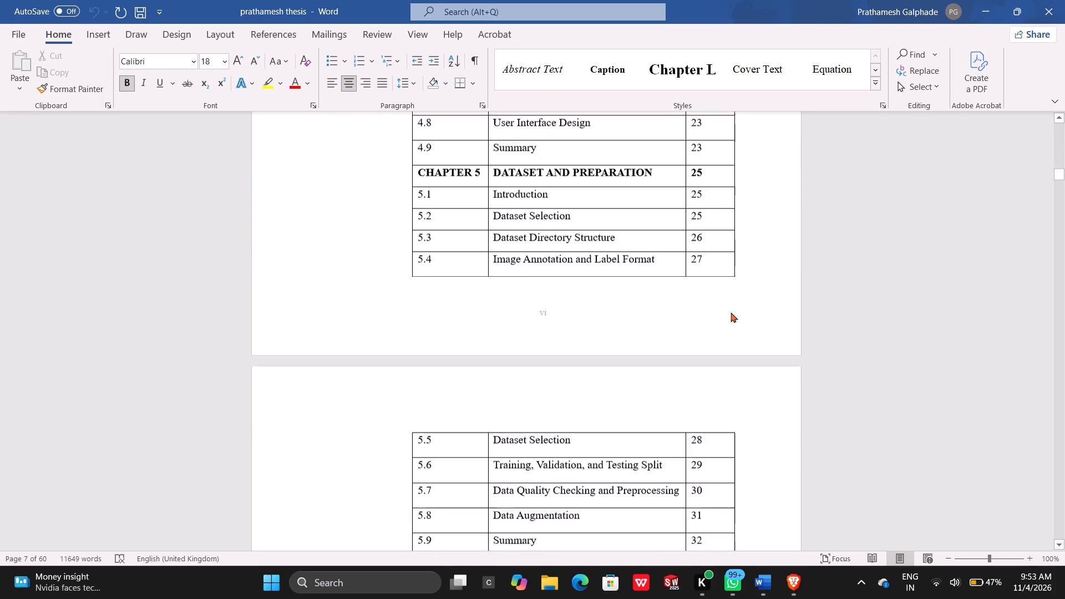
{"action": "scroll", "coordinate": [731, 312], "scroll_direction": "down", "scroll_amount": 15}
{"action": "scroll", "coordinate": [731, 312], "scroll_direction": "down", "scroll_amount": 6}
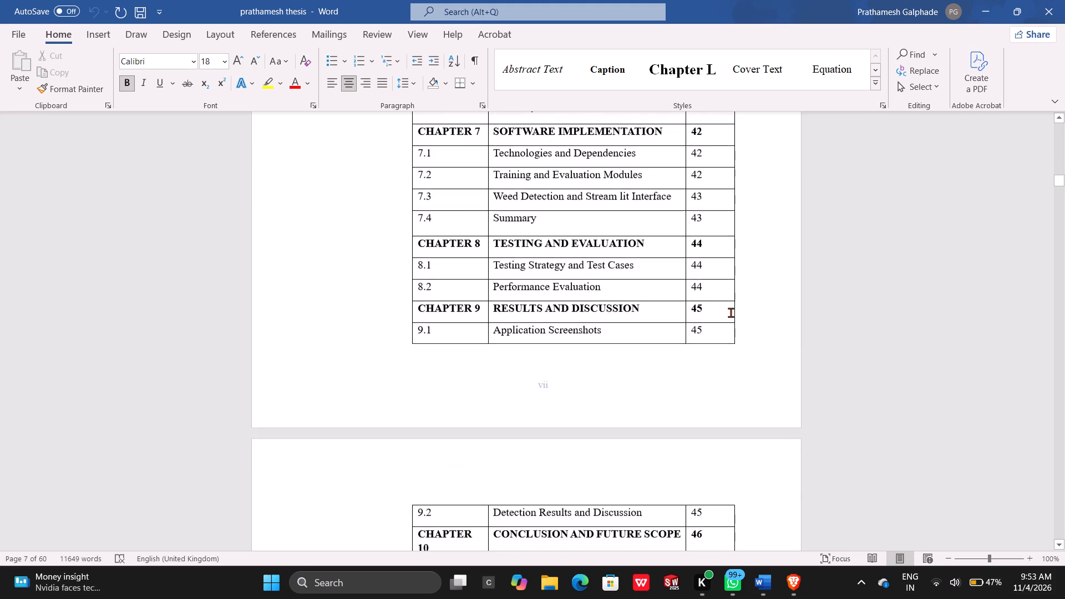
{"action": "scroll", "coordinate": [731, 312], "scroll_direction": "down", "scroll_amount": 10}
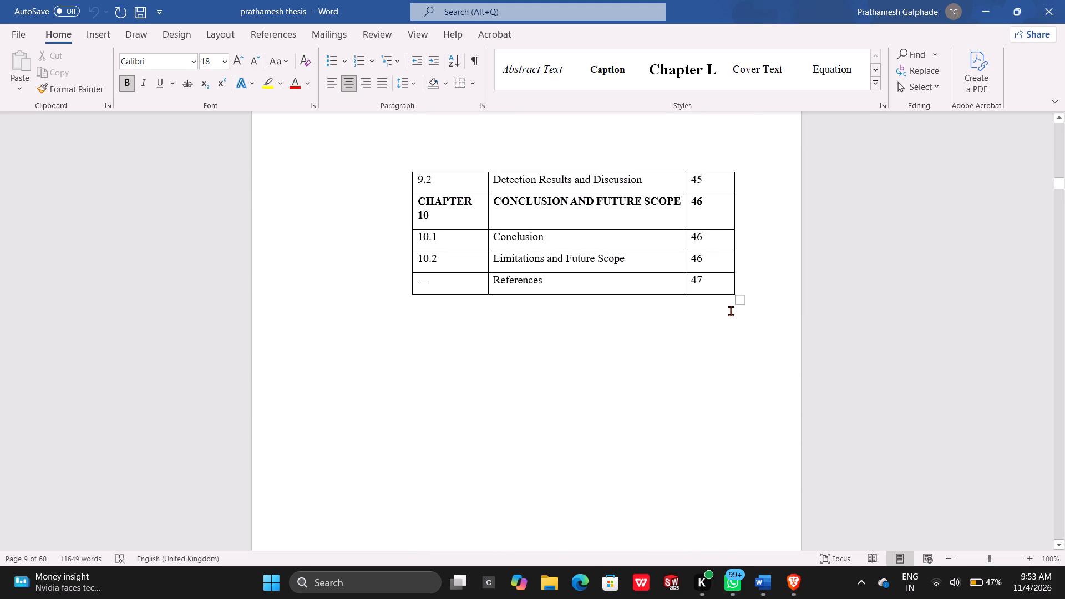
{"action": "scroll", "coordinate": [731, 311], "scroll_direction": "down", "scroll_amount": 12}
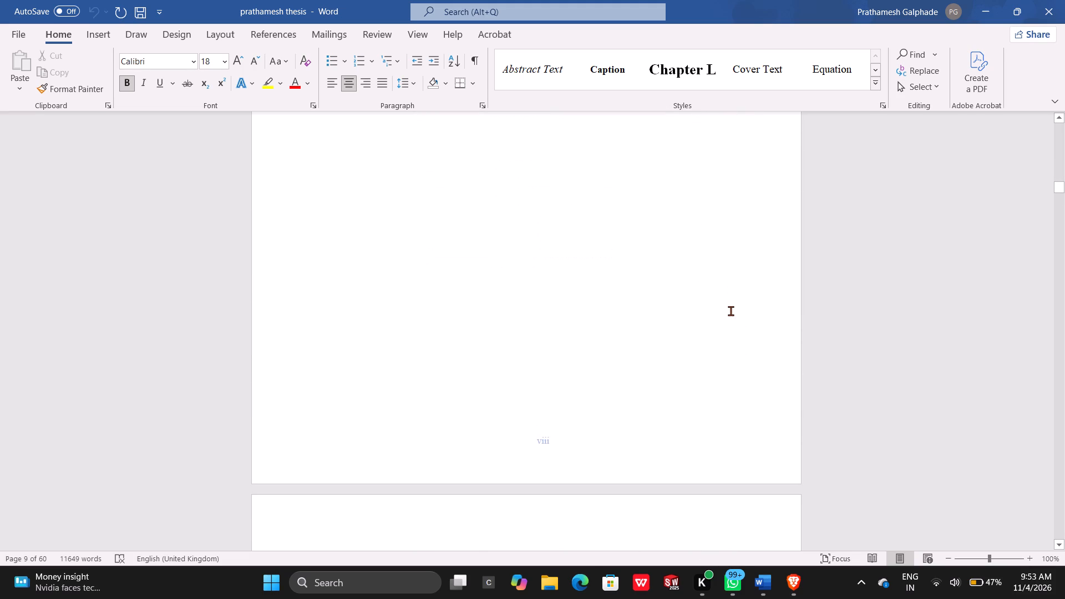
Examine the List of Tables, the List of Figures and the abbreviations and symbols table.
{"action": "scroll", "coordinate": [731, 311], "scroll_direction": "down", "scroll_amount": 20}
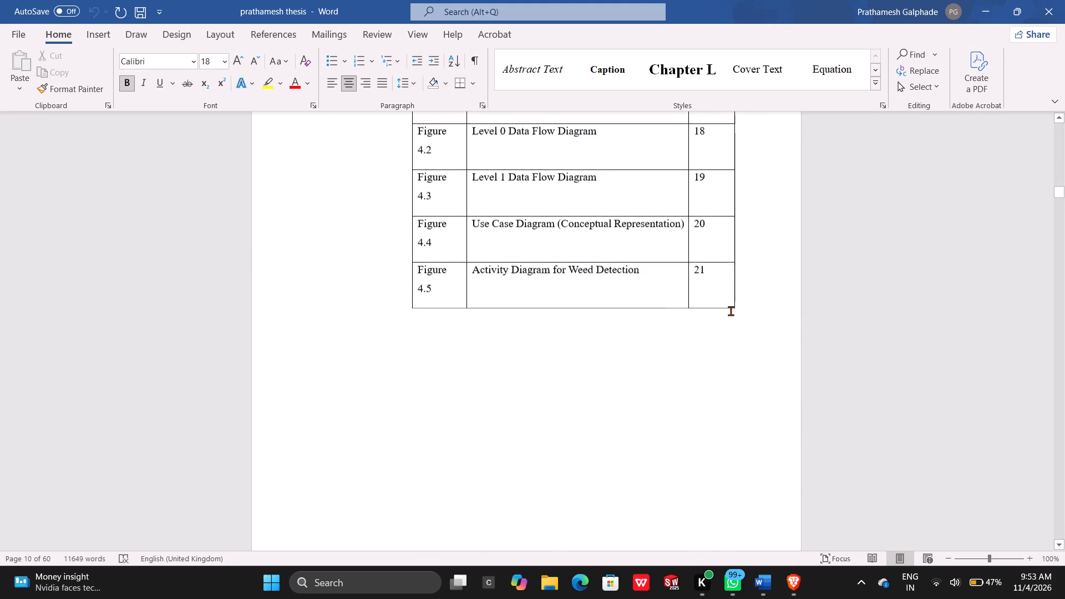
{"action": "scroll", "coordinate": [731, 311], "scroll_direction": "down", "scroll_amount": 20}
{"action": "scroll", "coordinate": [731, 311], "scroll_direction": "down", "scroll_amount": 6}
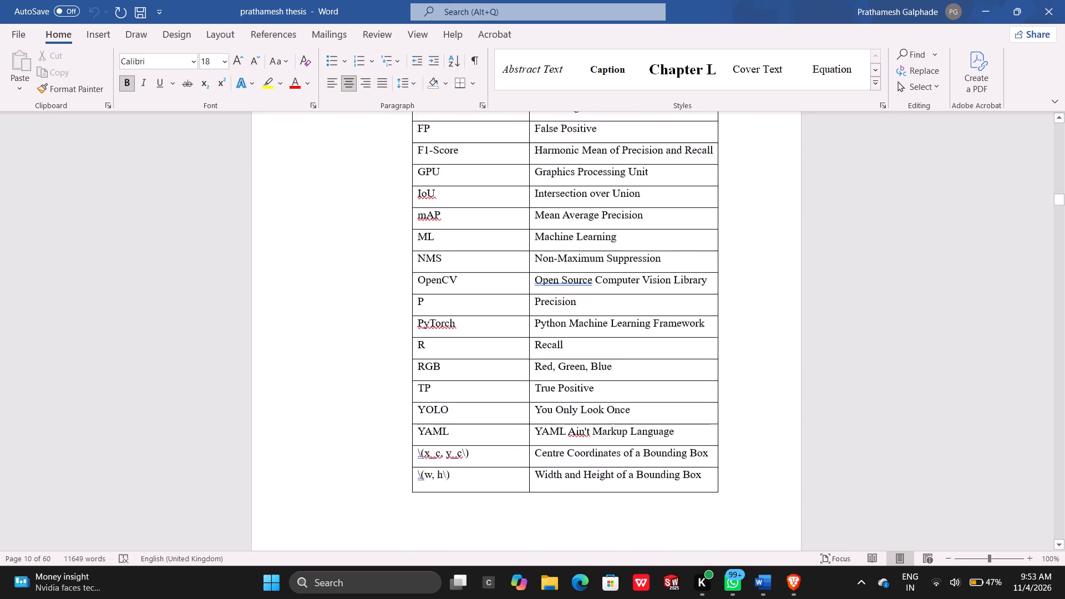
Skim the thesis body from the introduction and objectives through the system analysis to section 6.7 on the Streamlit interface.
{"action": "scroll", "coordinate": [731, 311], "scroll_direction": "down", "scroll_amount": 17}
{"action": "scroll", "coordinate": [732, 305], "scroll_direction": "down", "scroll_amount": 7}
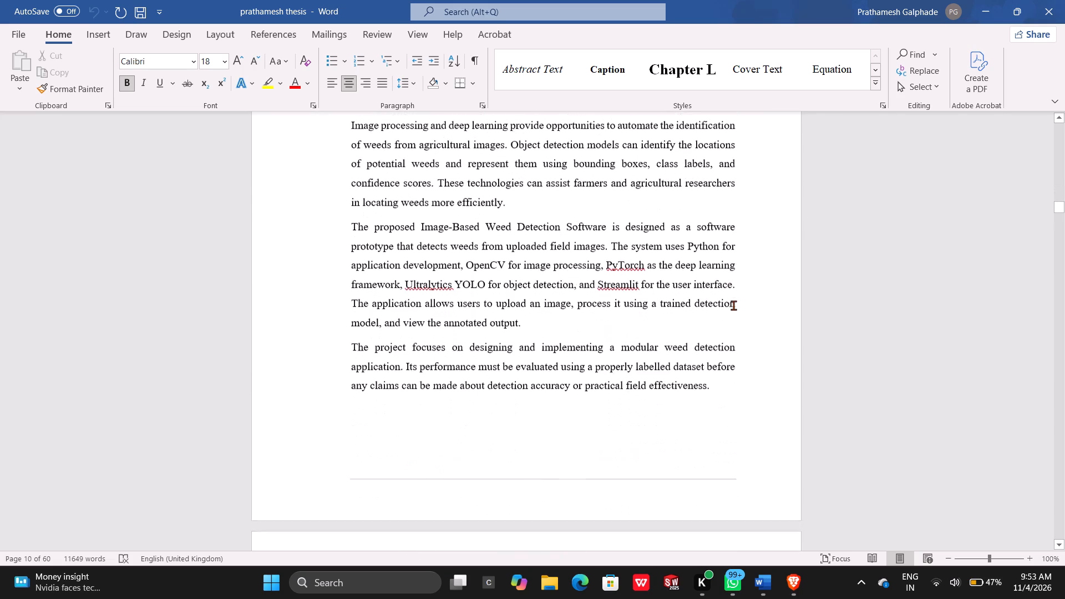
{"action": "scroll", "coordinate": [733, 305], "scroll_direction": "down", "scroll_amount": 20}
{"action": "scroll", "coordinate": [733, 305], "scroll_direction": "down", "scroll_amount": 7}
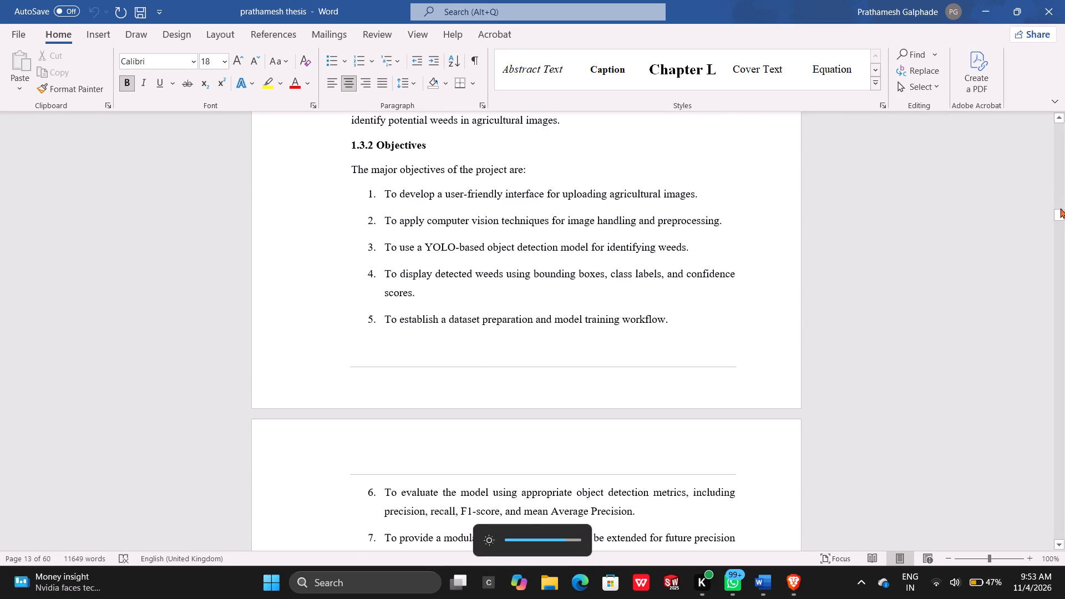
{"action": "left_click_drag", "start_coordinate": [1060, 208], "coordinate": [1062, 219]}
{"action": "left_click_drag", "start_coordinate": [1060, 211], "coordinate": [1064, 311]}
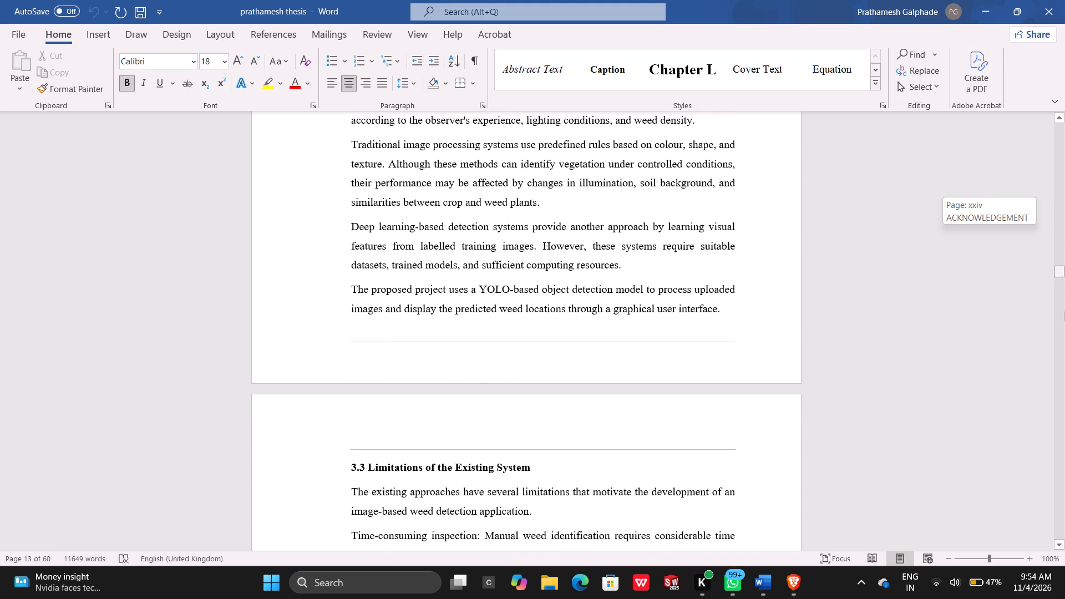
{"action": "left_click_drag", "start_coordinate": [1064, 311], "coordinate": [1064, 456]}
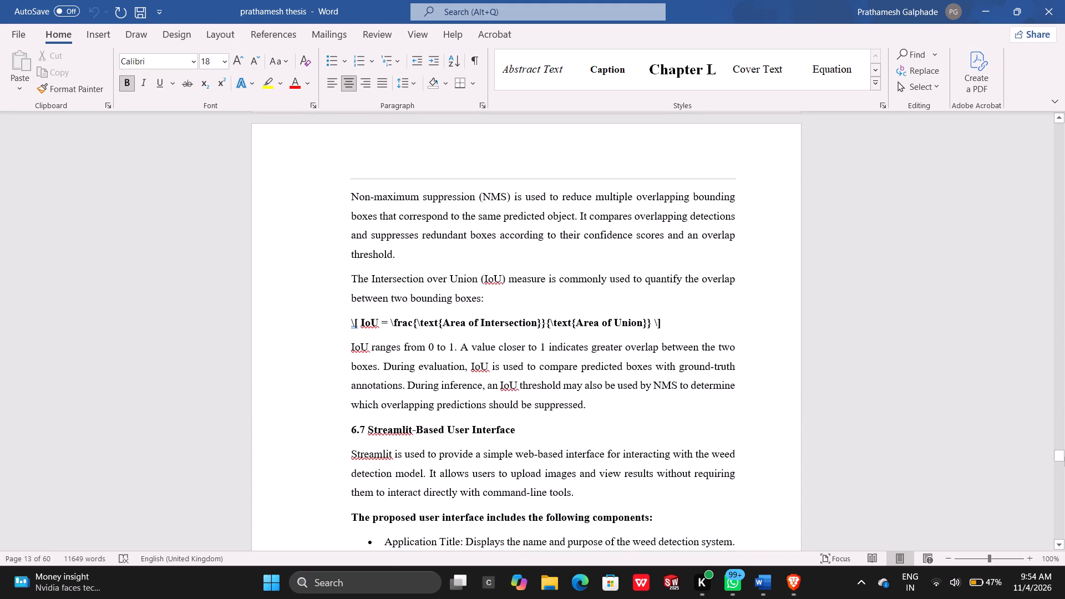
{"action": "scroll", "coordinate": [905, 388], "scroll_direction": "down", "scroll_amount": 6}
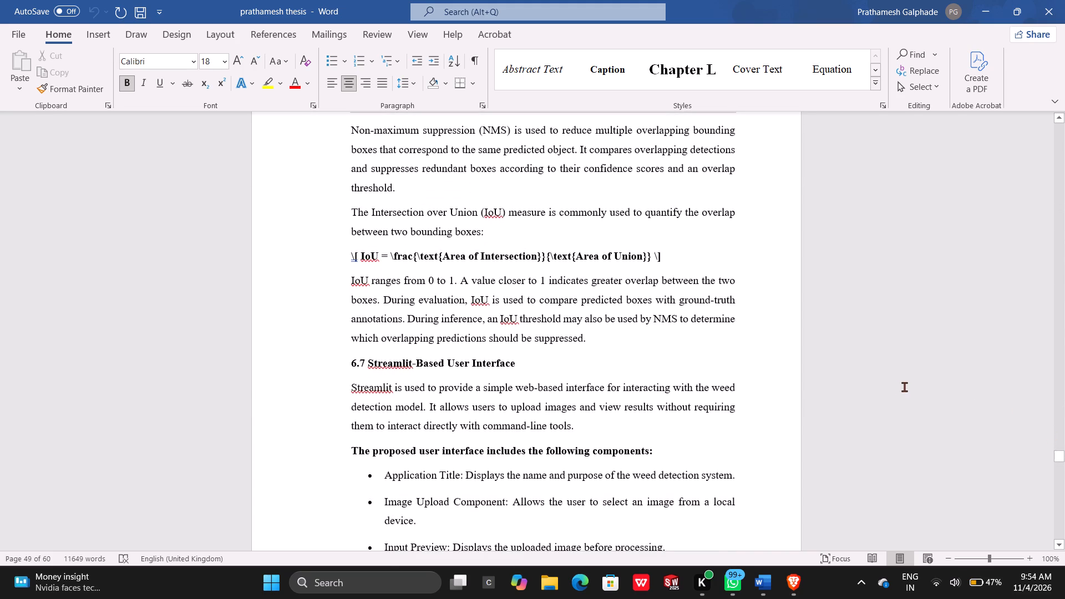
{"action": "scroll", "coordinate": [913, 382], "scroll_direction": "down", "scroll_amount": 6}
Examine the References section and the pages around it at the end of the thesis.
{"action": "left_click_drag", "start_coordinate": [1061, 456], "coordinate": [1061, 527]}
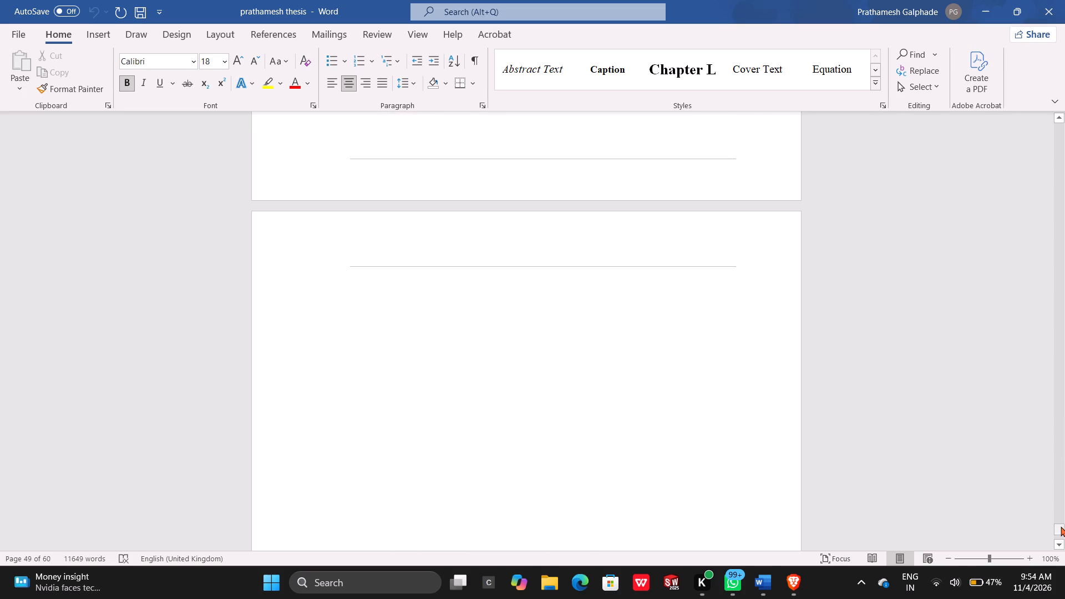
{"action": "scroll", "coordinate": [744, 351], "scroll_direction": "down", "scroll_amount": 5}
{"action": "scroll", "coordinate": [744, 351], "scroll_direction": "down", "scroll_amount": 18}
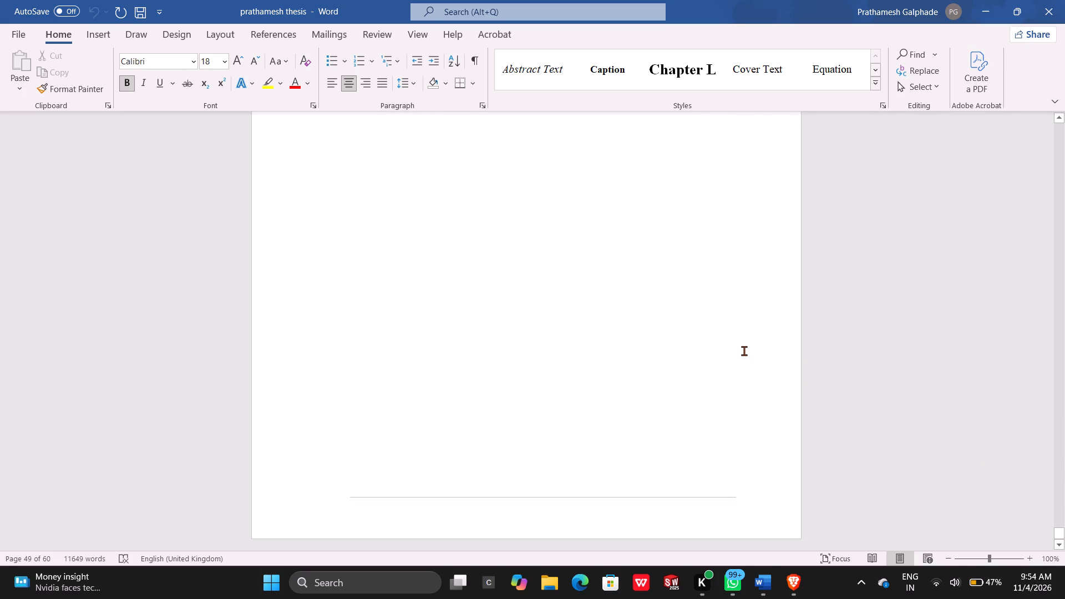
{"action": "scroll", "coordinate": [744, 351], "scroll_direction": "down", "scroll_amount": 2}
{"action": "scroll", "coordinate": [745, 349], "scroll_direction": "up", "scroll_amount": 20}
{"action": "scroll", "coordinate": [745, 349], "scroll_direction": "up", "scroll_amount": 12}
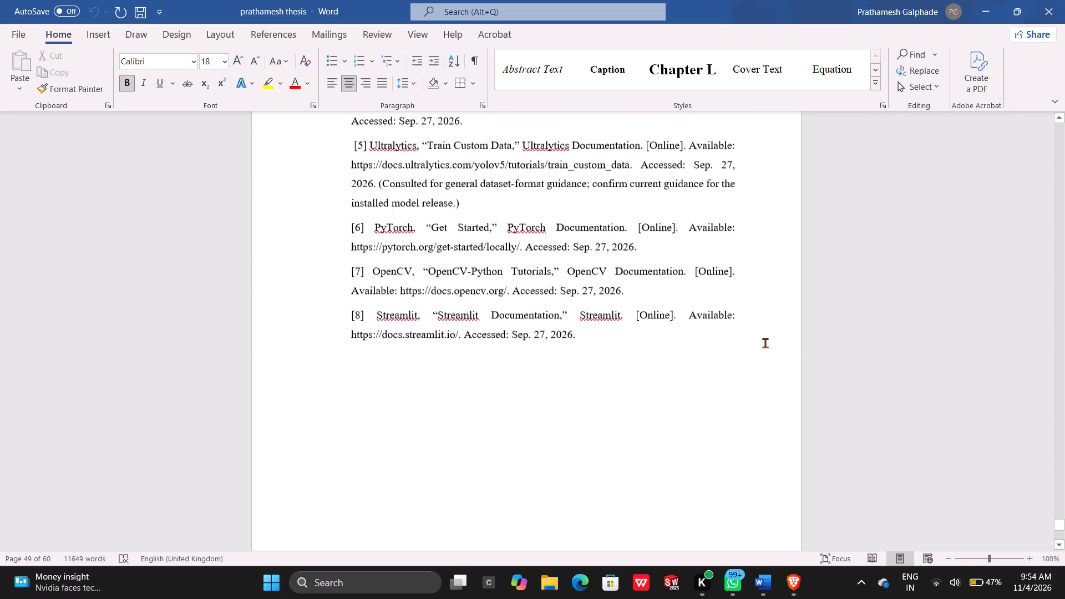
{"action": "scroll", "coordinate": [765, 343], "scroll_direction": "up", "scroll_amount": 3}
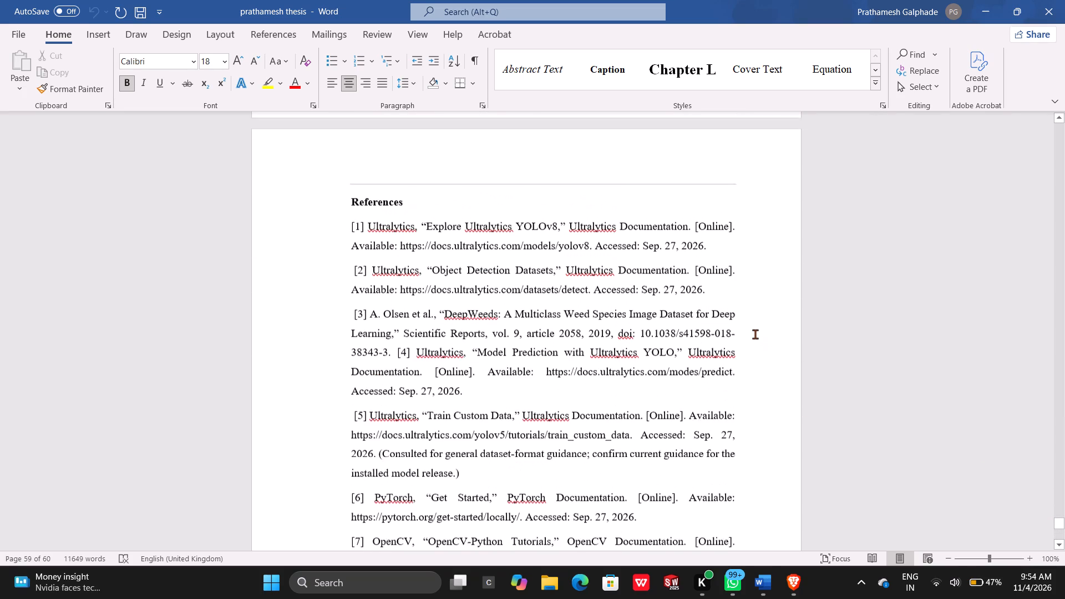
{"action": "scroll", "coordinate": [750, 331], "scroll_direction": "up", "scroll_amount": 5}
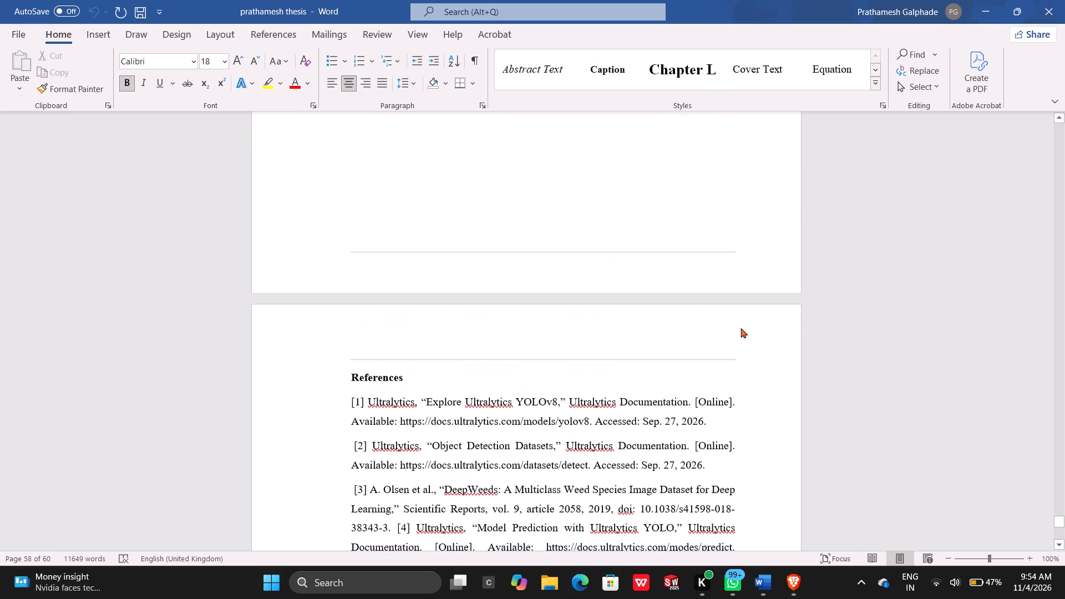
{"action": "scroll", "coordinate": [741, 328], "scroll_direction": "down", "scroll_amount": 13}
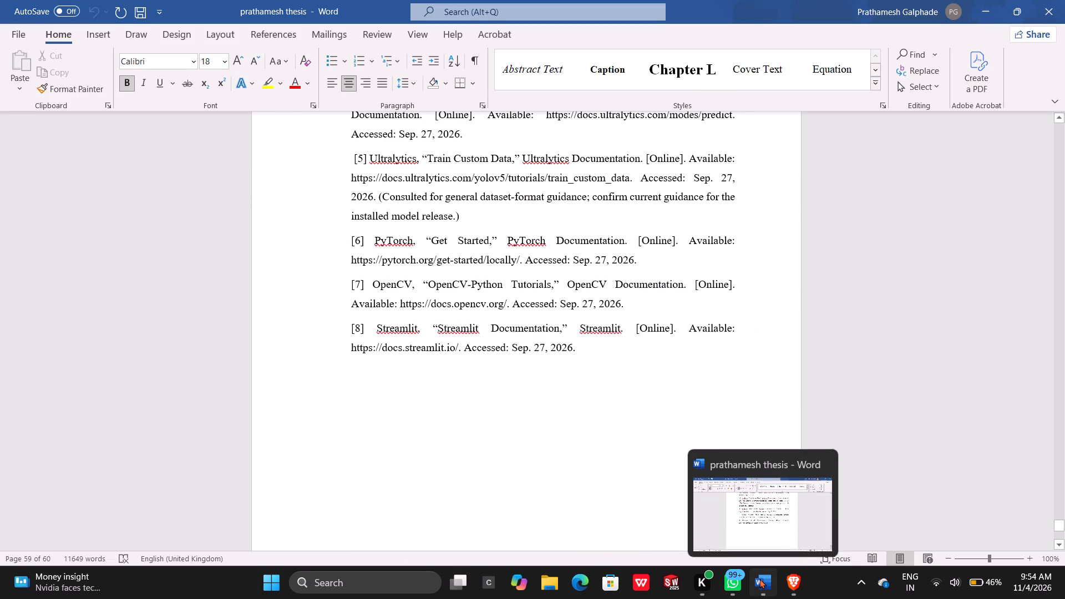
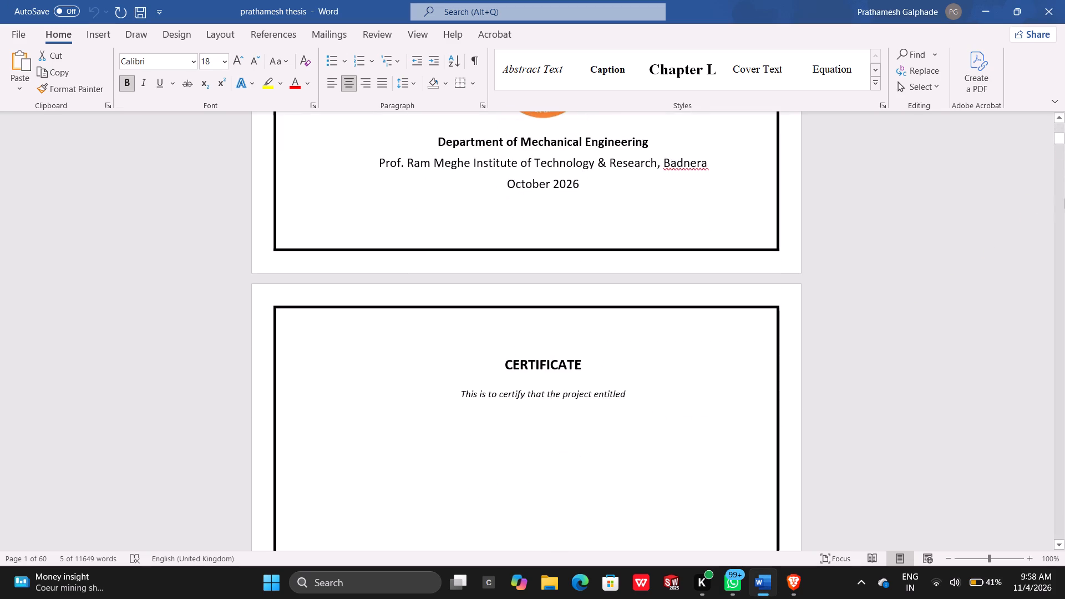
{"action": "left_click_drag", "start_coordinate": [1064, 199], "coordinate": [1064, 598]}
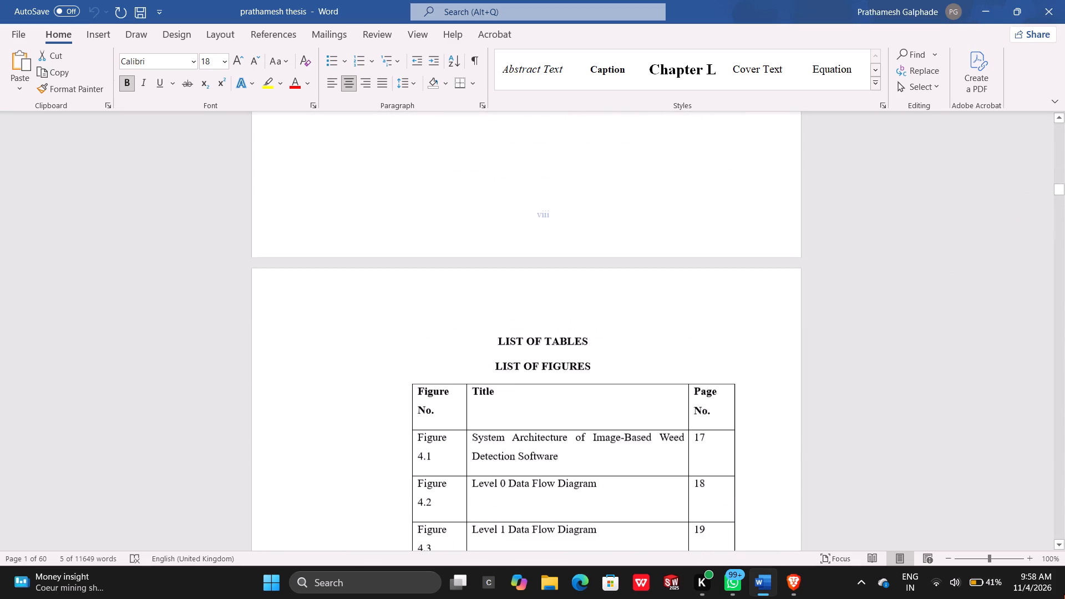
{"action": "left_click_drag", "start_coordinate": [1059, 192], "coordinate": [1064, 249]}
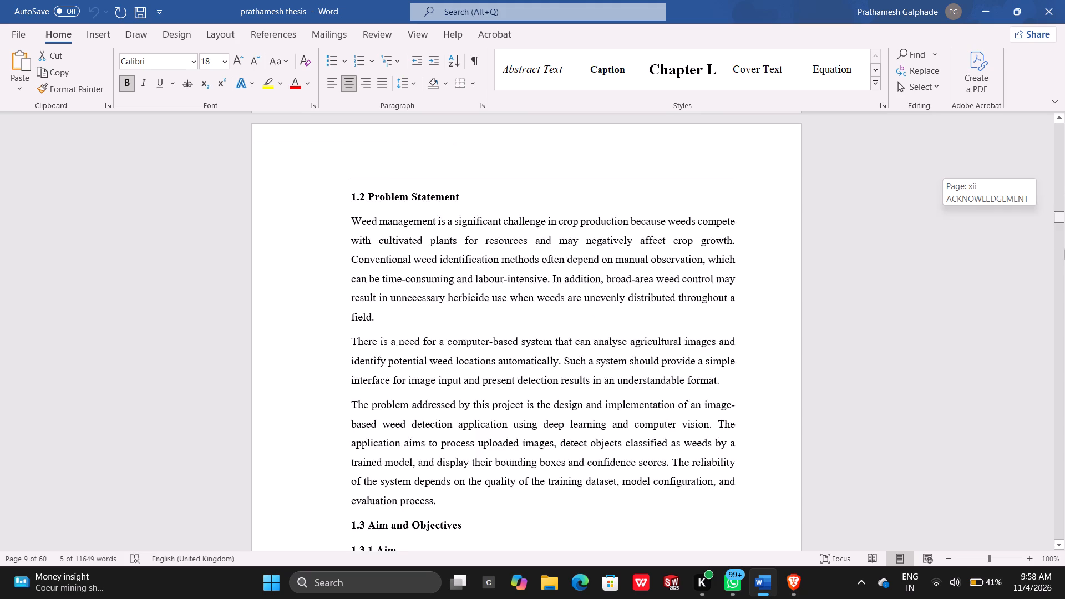
{"action": "left_click_drag", "start_coordinate": [1064, 249], "coordinate": [1064, 550]}
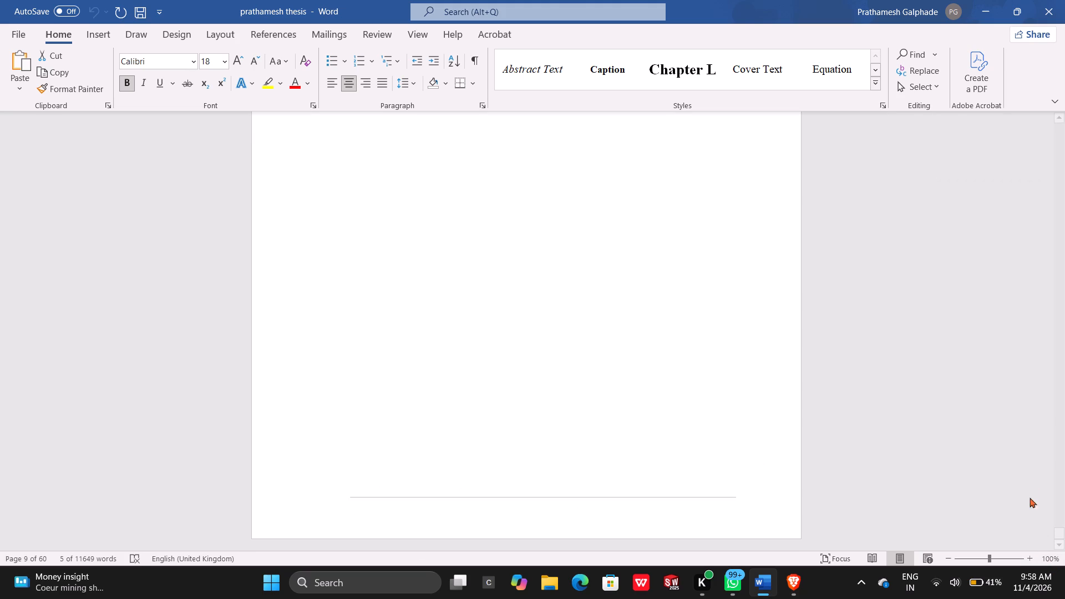
{"action": "scroll", "coordinate": [1048, 381], "scroll_direction": "down", "scroll_amount": 5}
{"action": "scroll", "coordinate": [998, 474], "scroll_direction": "up", "scroll_amount": 6}
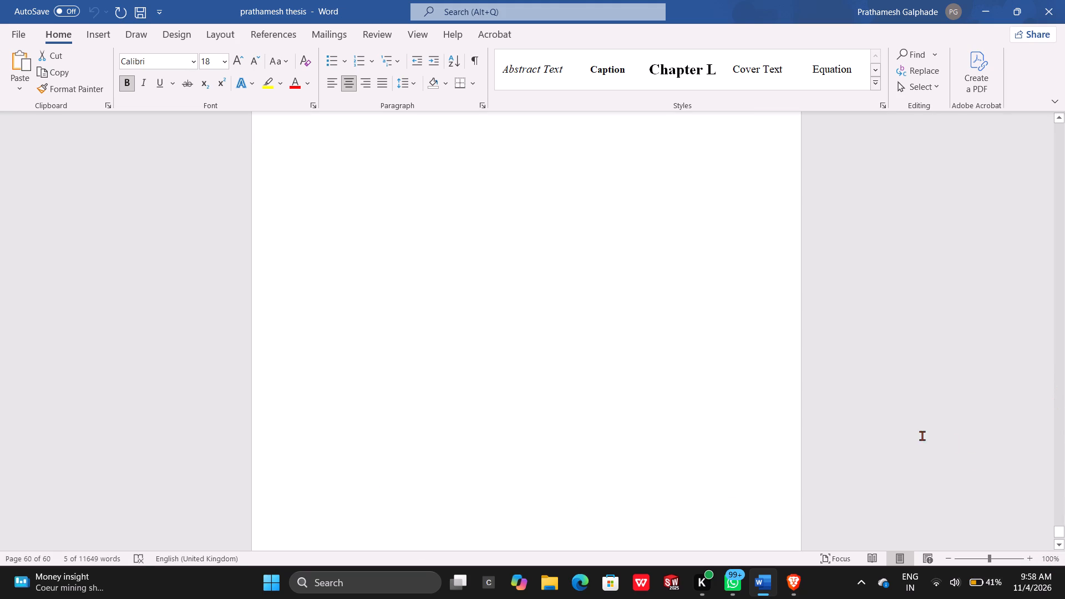
{"action": "scroll", "coordinate": [922, 435], "scroll_direction": "up", "scroll_amount": 20}
{"action": "scroll", "coordinate": [922, 435], "scroll_direction": "up", "scroll_amount": 4}
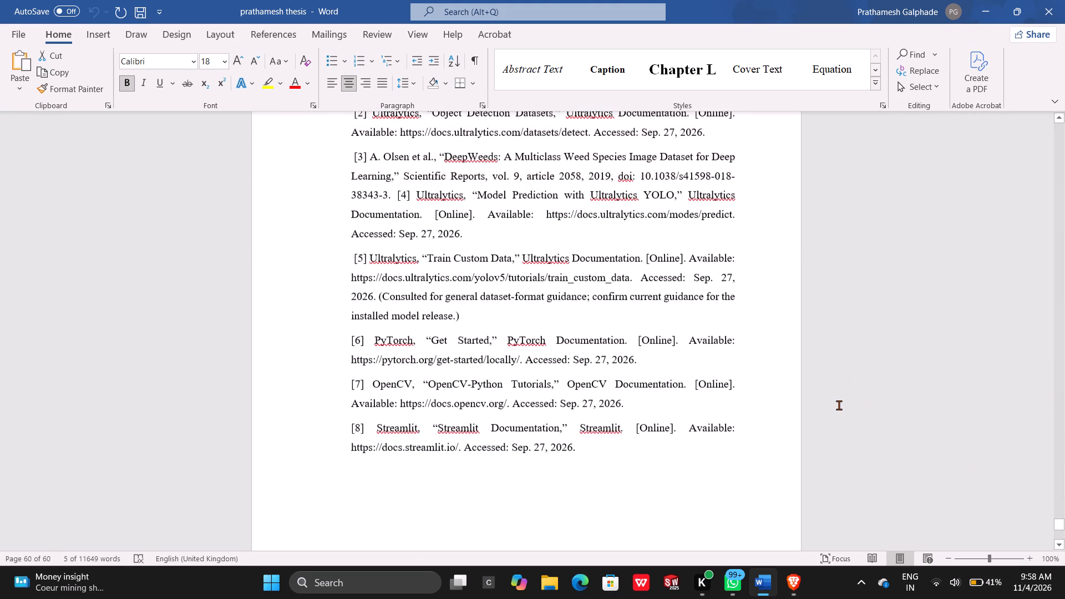
{"action": "scroll", "coordinate": [834, 400], "scroll_direction": "up", "scroll_amount": 1}
{"action": "scroll", "coordinate": [728, 380], "scroll_direction": "up", "scroll_amount": 9}
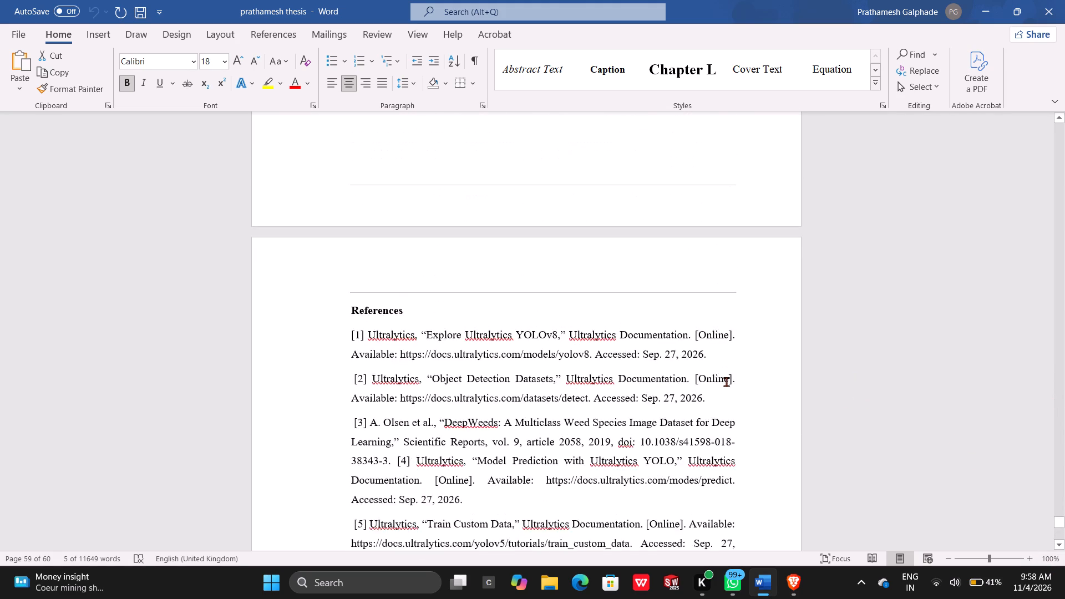
{"action": "scroll", "coordinate": [726, 382], "scroll_direction": "down", "scroll_amount": 6}
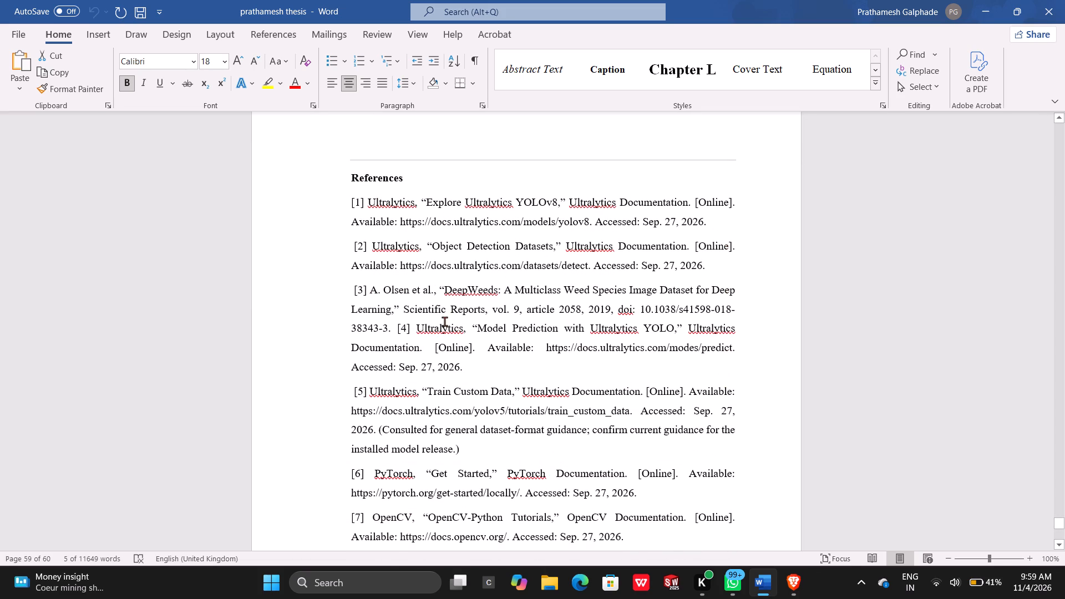
{"action": "scroll", "coordinate": [456, 339], "scroll_direction": "down", "scroll_amount": 5}
{"action": "scroll", "coordinate": [484, 393], "scroll_direction": "down", "scroll_amount": 3}
{"action": "left_click", "coordinate": [585, 319]}
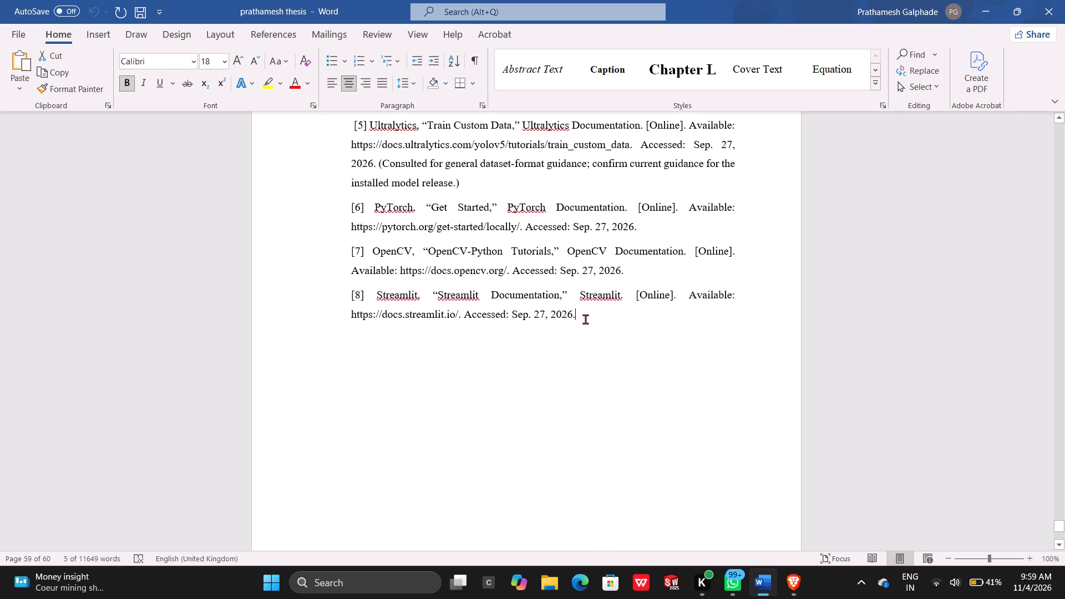
{"action": "key", "text": "Return"}
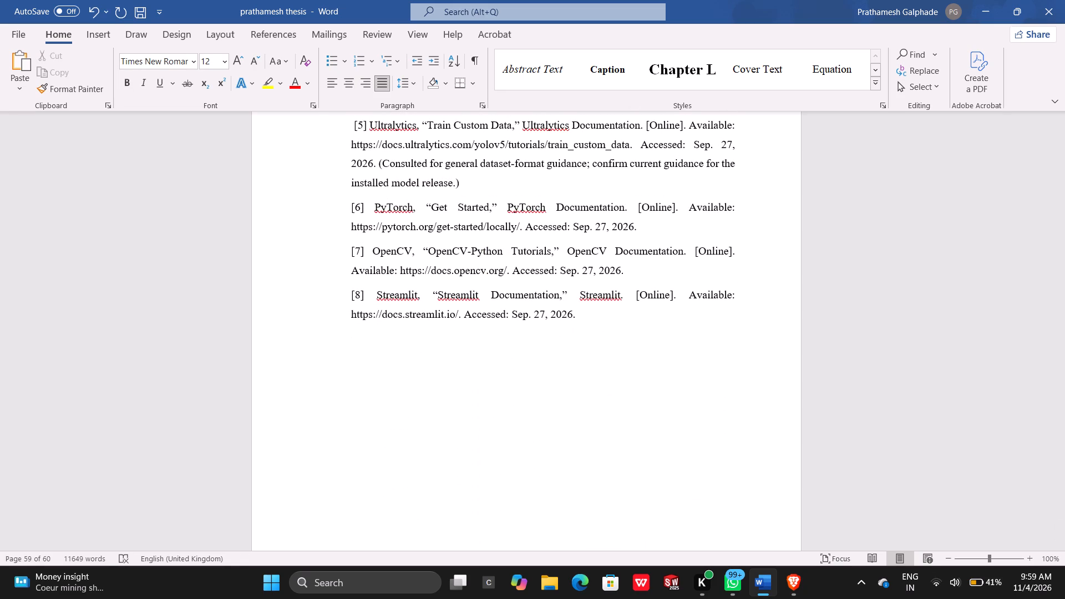
{"action": "key", "text": "ctrl+v"}
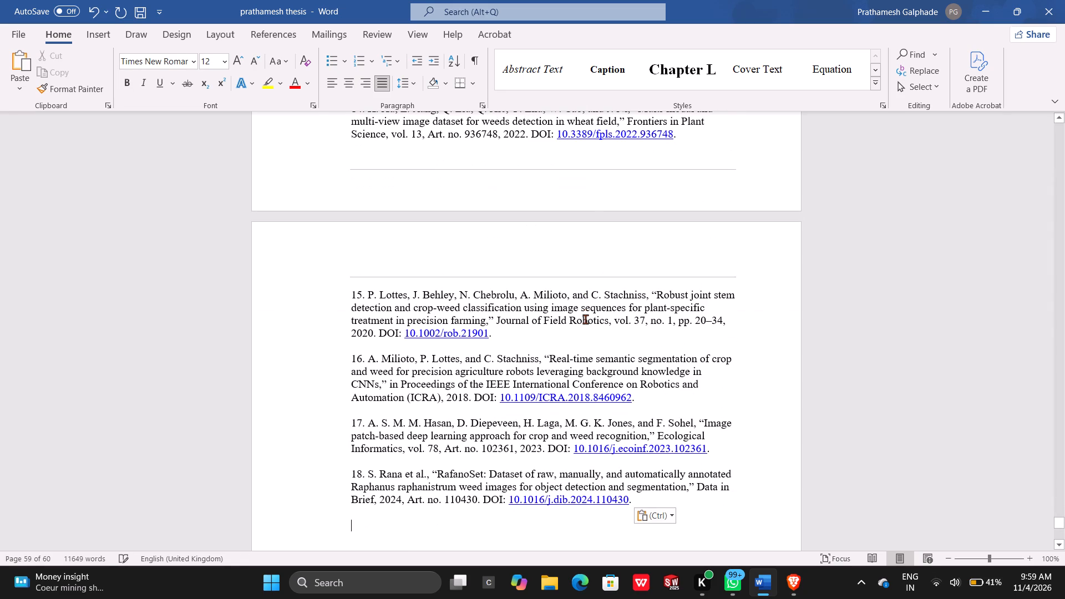
Examine the pasted references and compare their numbering and formatting with the existing entries in the References section.
{"action": "scroll", "coordinate": [506, 298], "scroll_direction": "up", "scroll_amount": 4}
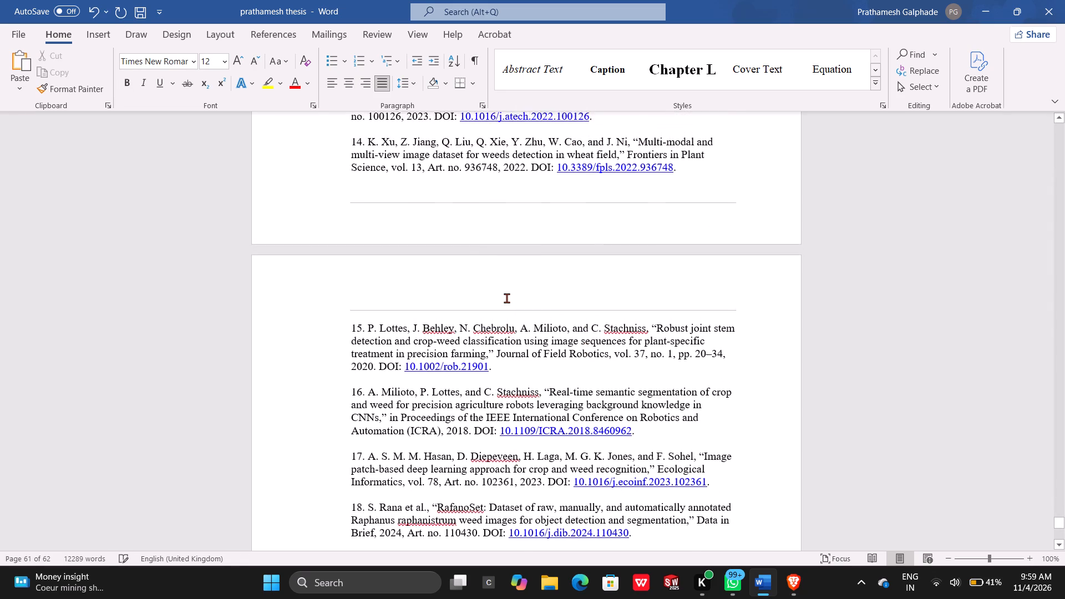
{"action": "scroll", "coordinate": [506, 298], "scroll_direction": "up", "scroll_amount": 12}
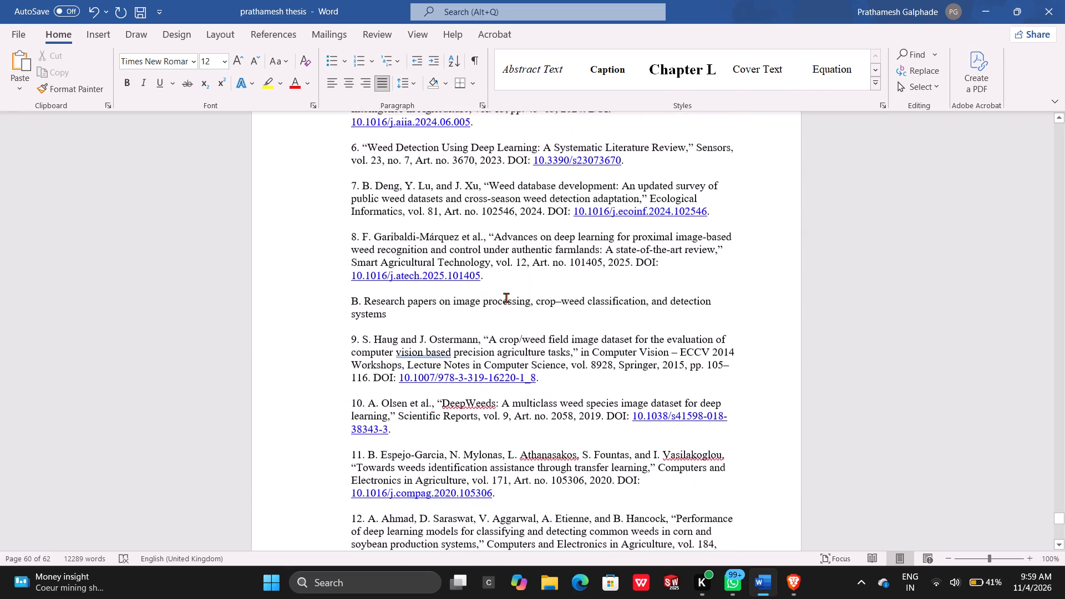
{"action": "scroll", "coordinate": [505, 297], "scroll_direction": "up", "scroll_amount": 14}
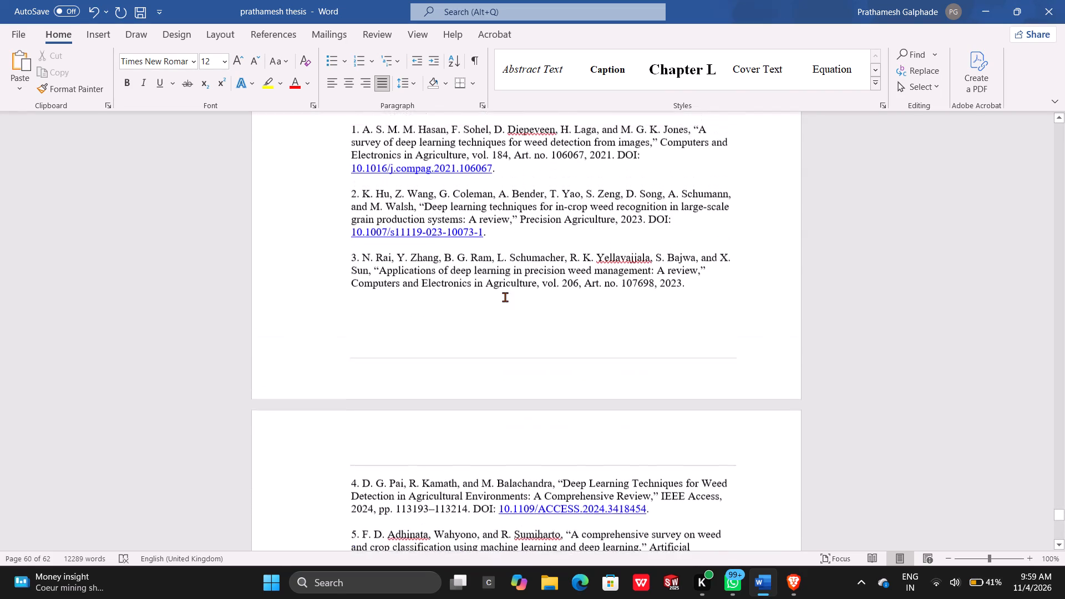
{"action": "scroll", "coordinate": [505, 297], "scroll_direction": "up", "scroll_amount": 3}
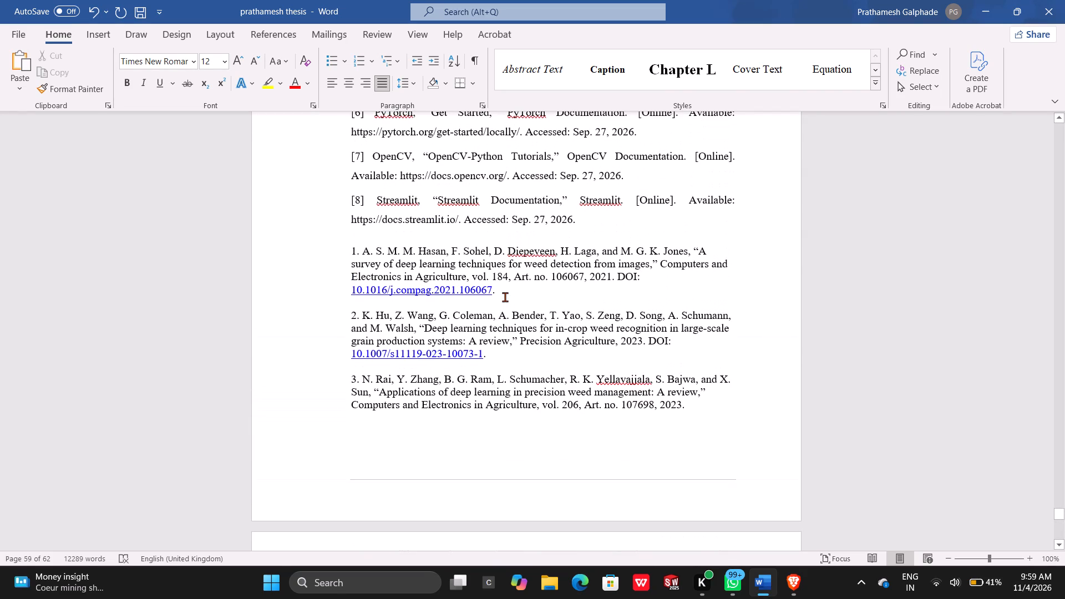
{"action": "scroll", "coordinate": [498, 291], "scroll_direction": "up", "scroll_amount": 3}
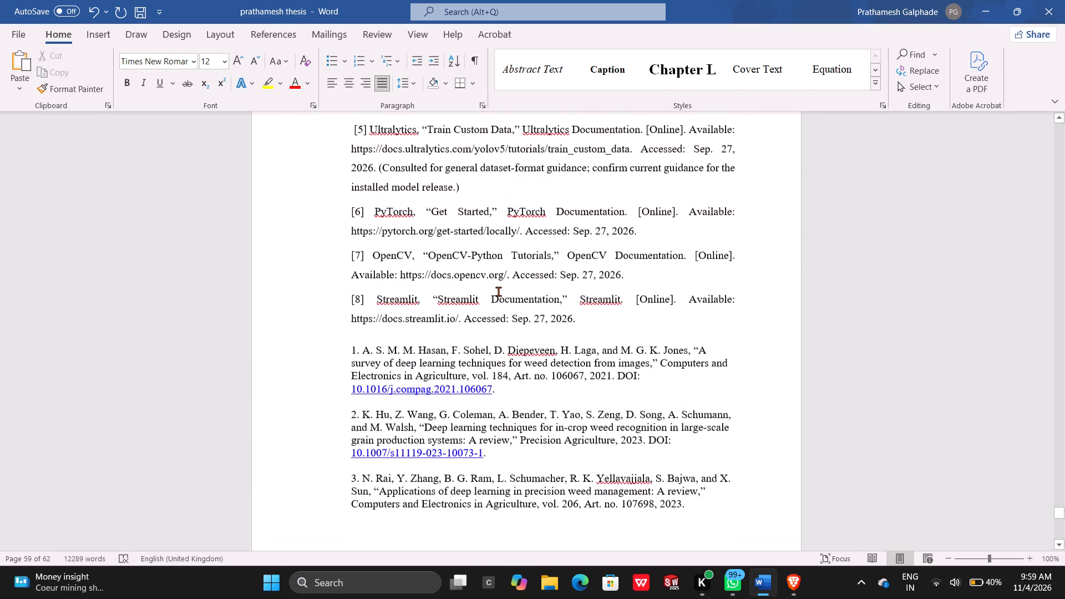
{"action": "scroll", "coordinate": [498, 291], "scroll_direction": "up", "scroll_amount": 1}
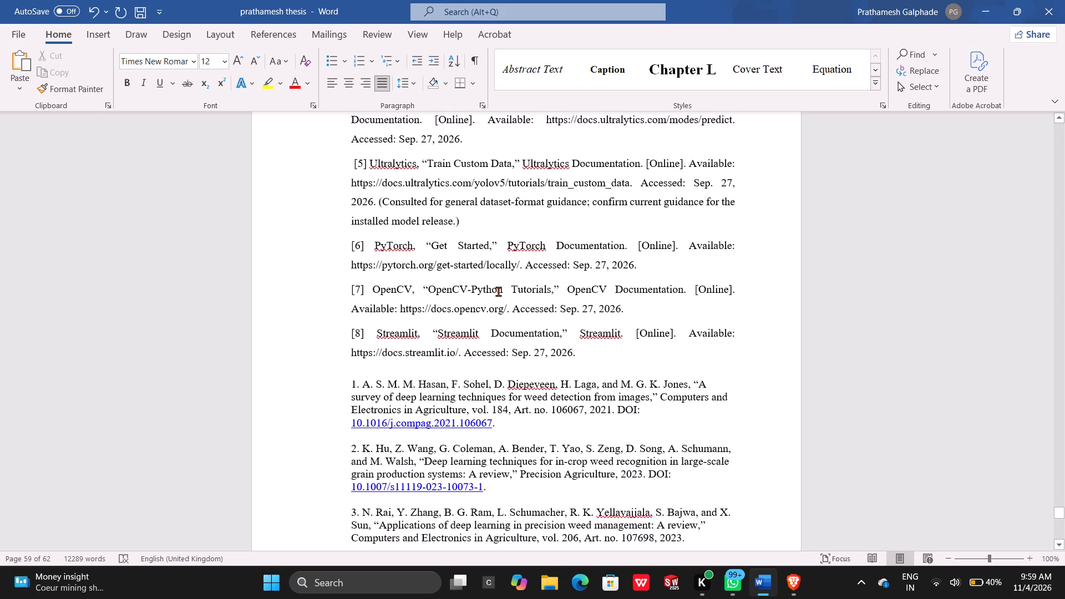
{"action": "scroll", "coordinate": [498, 291], "scroll_direction": "up", "scroll_amount": 3}
{"action": "scroll", "coordinate": [498, 292], "scroll_direction": "down", "scroll_amount": 3}
{"action": "scroll", "coordinate": [404, 348], "scroll_direction": "up", "scroll_amount": 5}
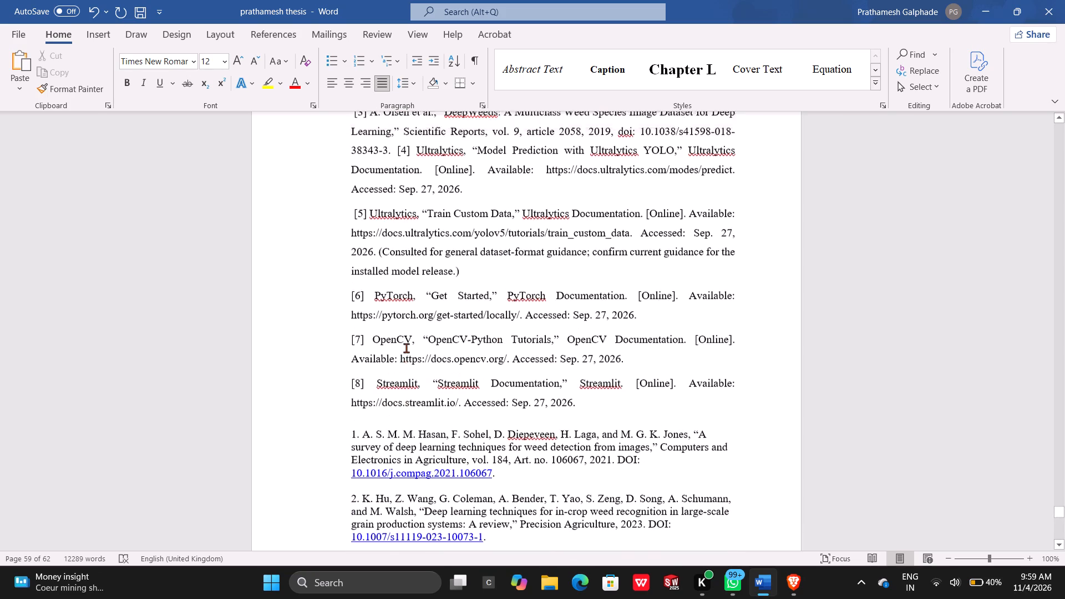
{"action": "scroll", "coordinate": [406, 348], "scroll_direction": "up", "scroll_amount": 2}
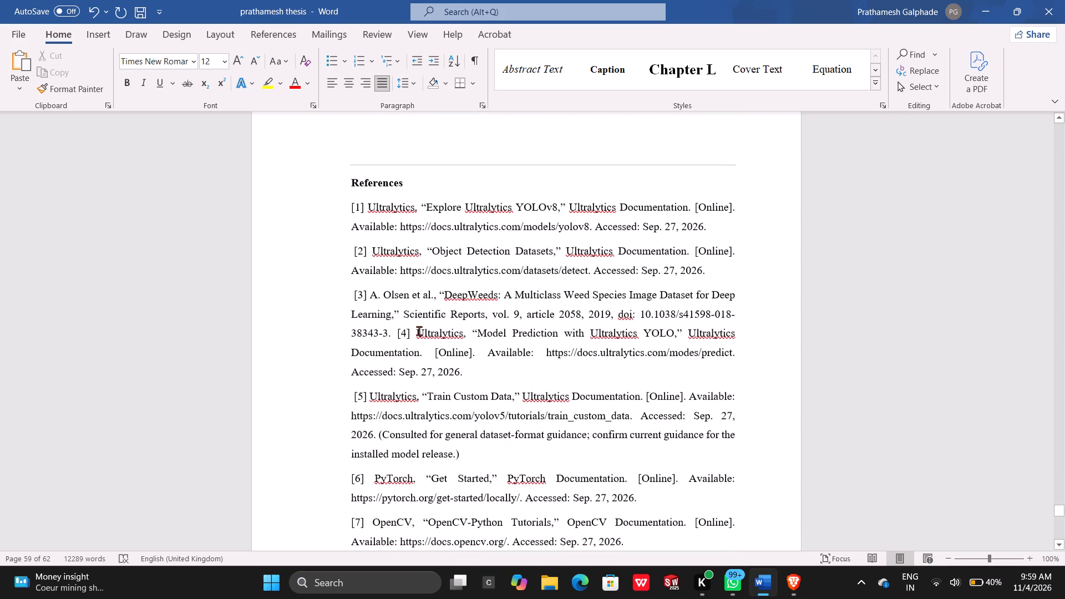
Review the whole References section, checking the spacing and numbering of the pasted references against entries [1] to [8].
{"action": "scroll", "coordinate": [503, 291], "scroll_direction": "down", "scroll_amount": 3}
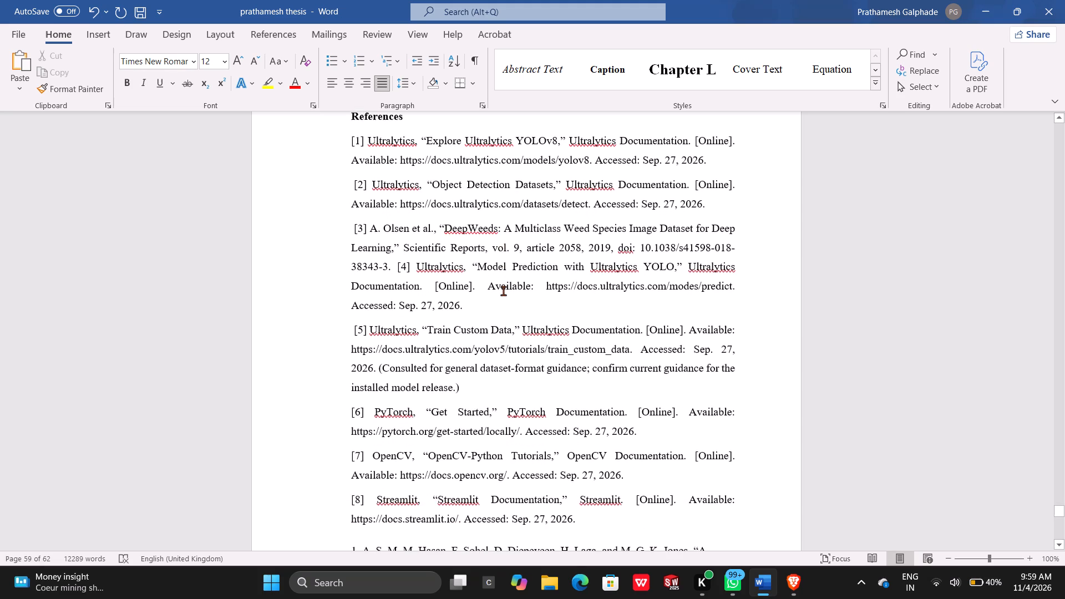
{"action": "scroll", "coordinate": [503, 291], "scroll_direction": "down", "scroll_amount": 4}
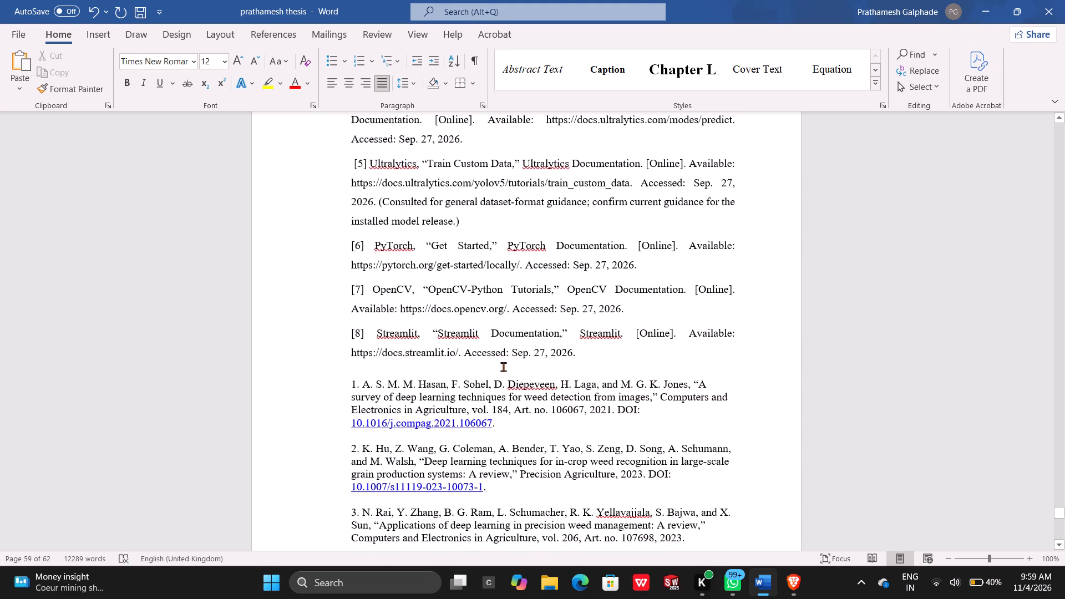
{"action": "scroll", "coordinate": [457, 379], "scroll_direction": "down", "scroll_amount": 4}
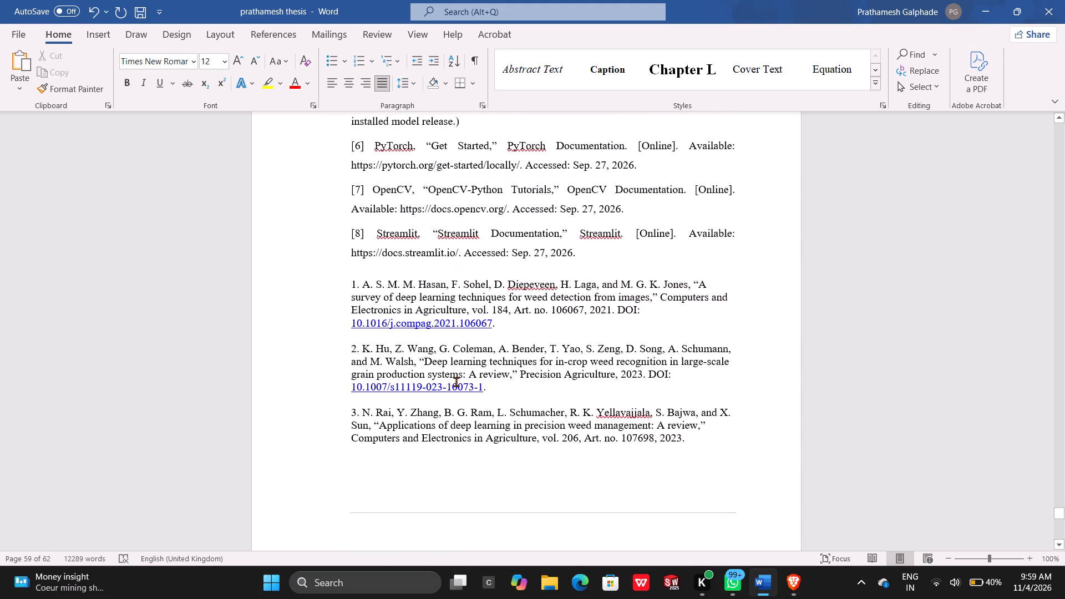
{"action": "scroll", "coordinate": [456, 382], "scroll_direction": "down", "scroll_amount": 16}
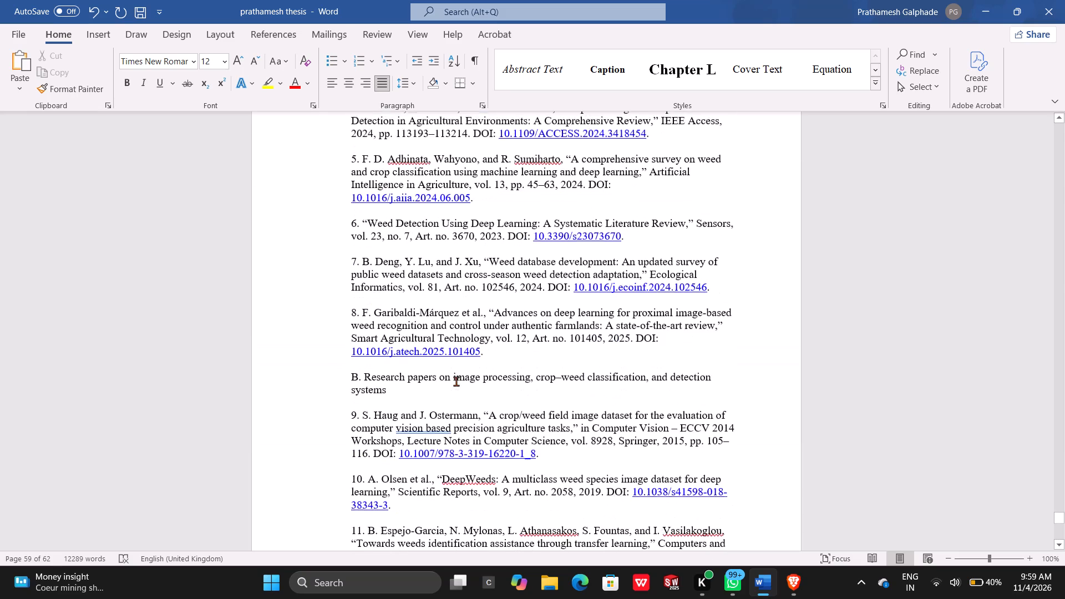
{"action": "scroll", "coordinate": [456, 381], "scroll_direction": "down", "scroll_amount": 6}
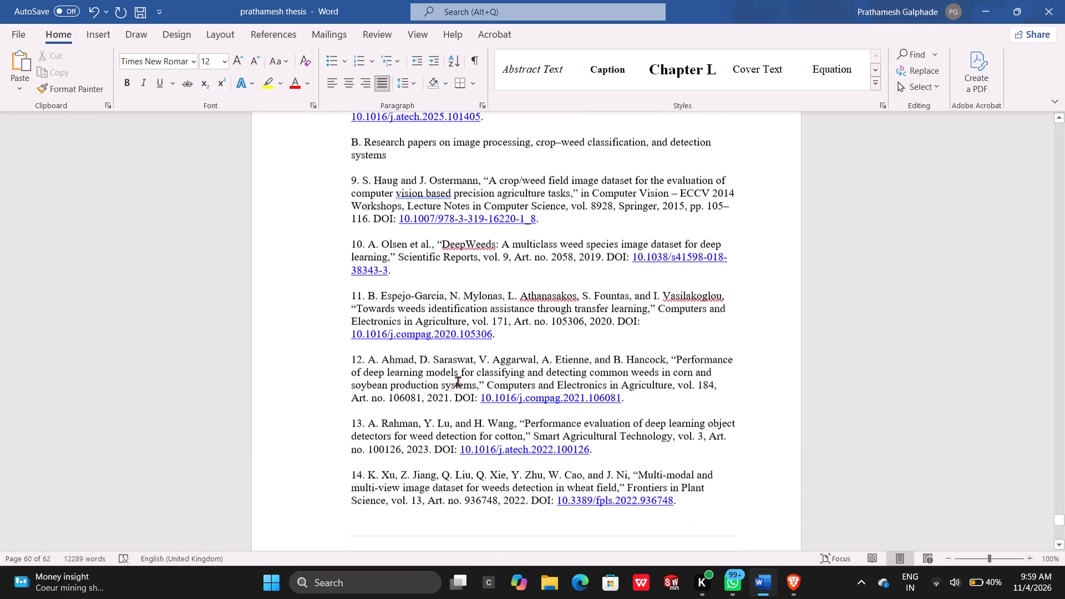
{"action": "scroll", "coordinate": [459, 381], "scroll_direction": "down", "scroll_amount": 16}
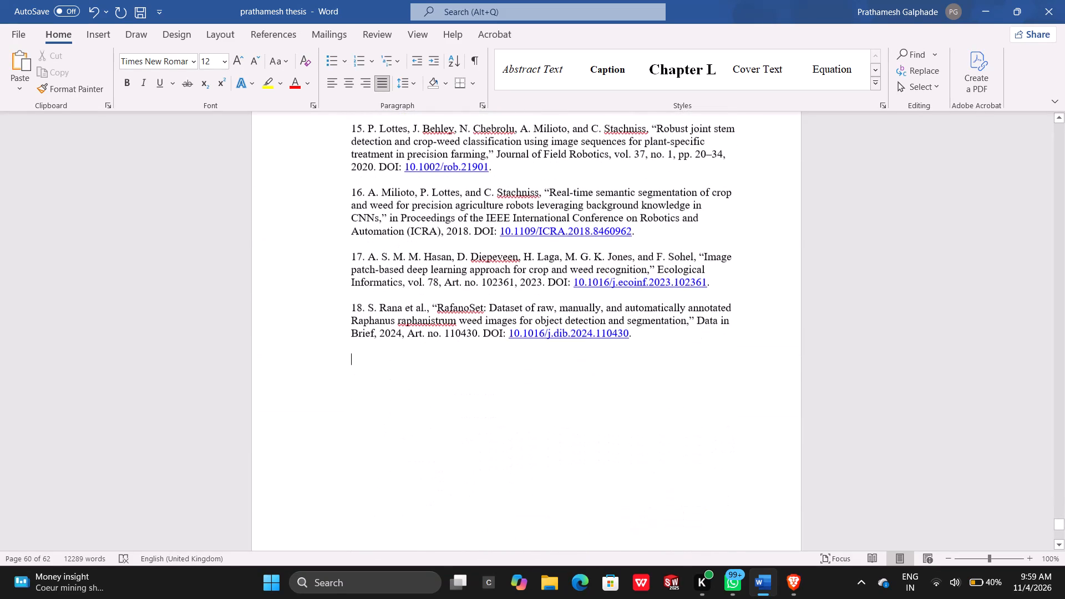
{"action": "scroll", "coordinate": [459, 381], "scroll_direction": "down", "scroll_amount": 2}
{"action": "scroll", "coordinate": [459, 381], "scroll_direction": "up", "scroll_amount": 20}
{"action": "scroll", "coordinate": [459, 381], "scroll_direction": "up", "scroll_amount": 9}
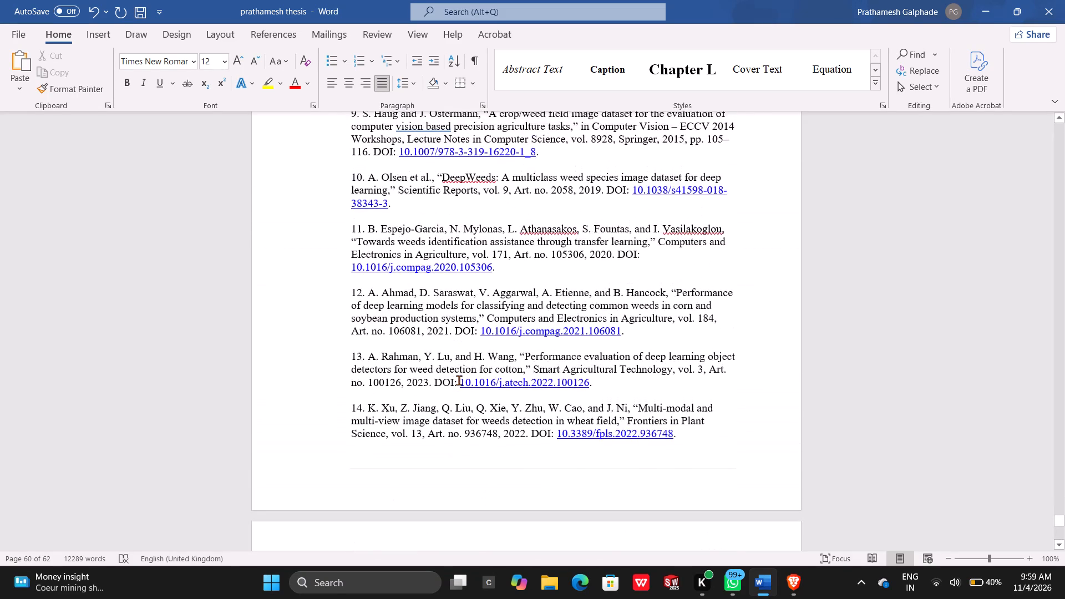
{"action": "scroll", "coordinate": [459, 380], "scroll_direction": "up", "scroll_amount": 18}
{"action": "scroll", "coordinate": [456, 379], "scroll_direction": "up", "scroll_amount": 3}
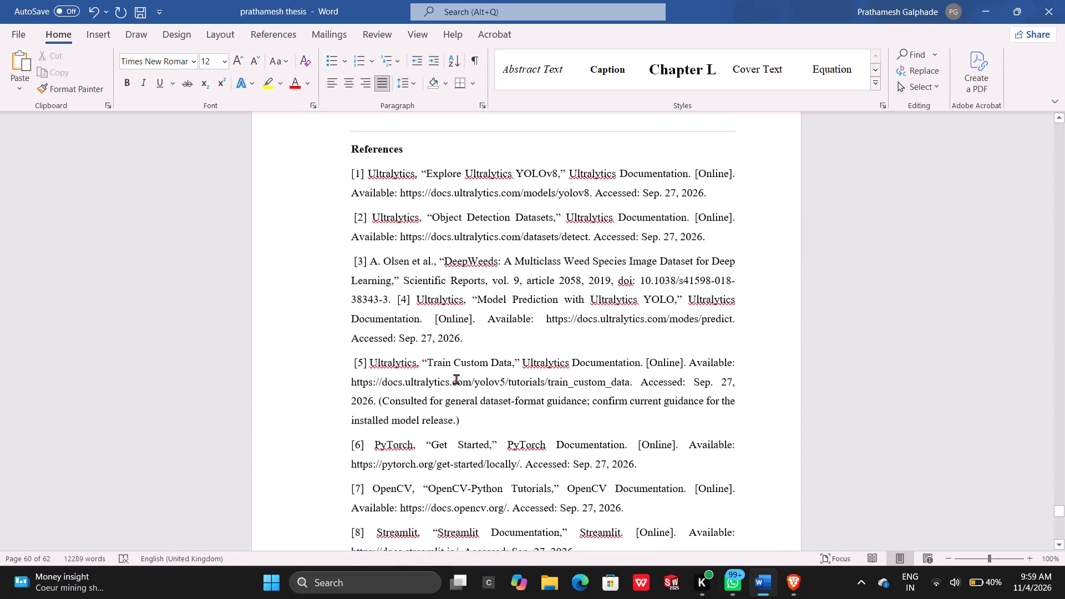
Set the line spacing of all the pasted references, 1 to 18, to 1.5.
{"action": "scroll", "coordinate": [456, 379], "scroll_direction": "down", "scroll_amount": 4}
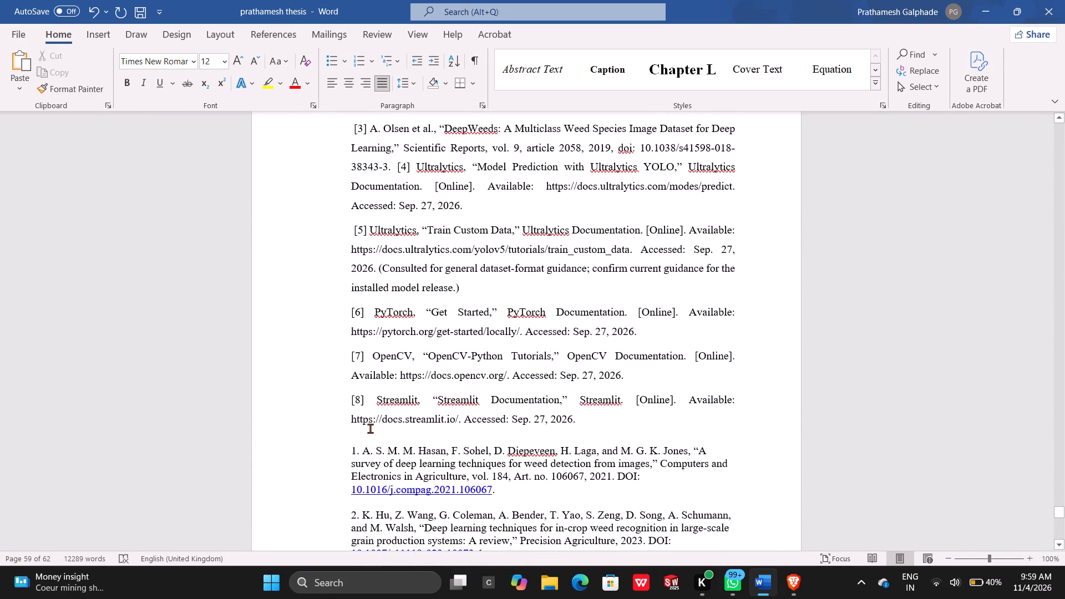
{"action": "left_click_drag", "start_coordinate": [347, 446], "coordinate": [493, 542]}
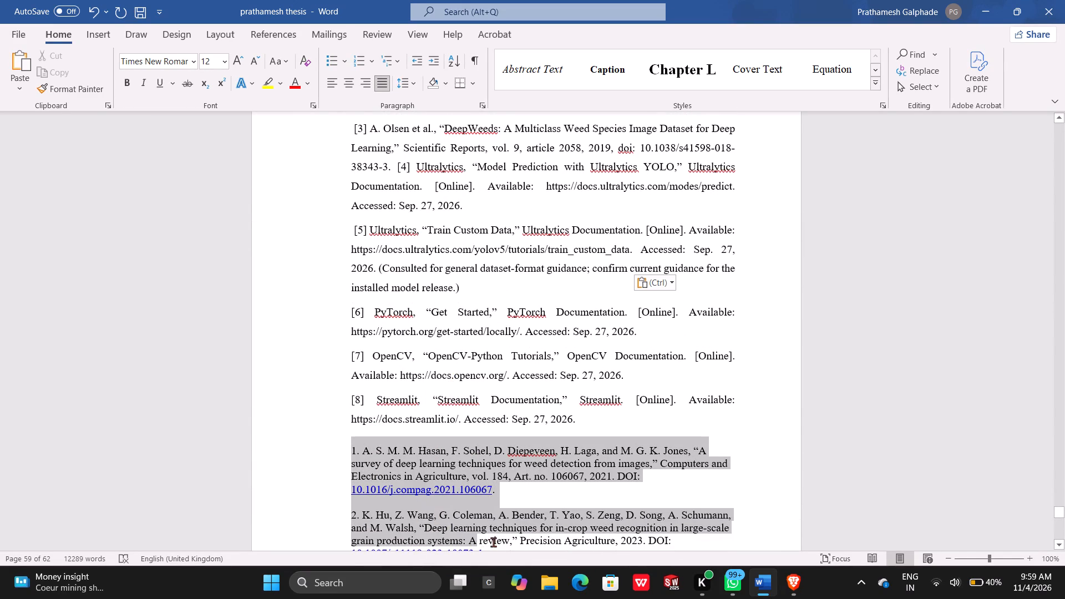
{"action": "left_click_drag", "start_coordinate": [493, 542], "coordinate": [562, 481]}
{"action": "scroll", "coordinate": [520, 519], "scroll_direction": "down", "scroll_amount": 7}
{"action": "scroll", "coordinate": [561, 483], "scroll_direction": "down", "scroll_amount": 3}
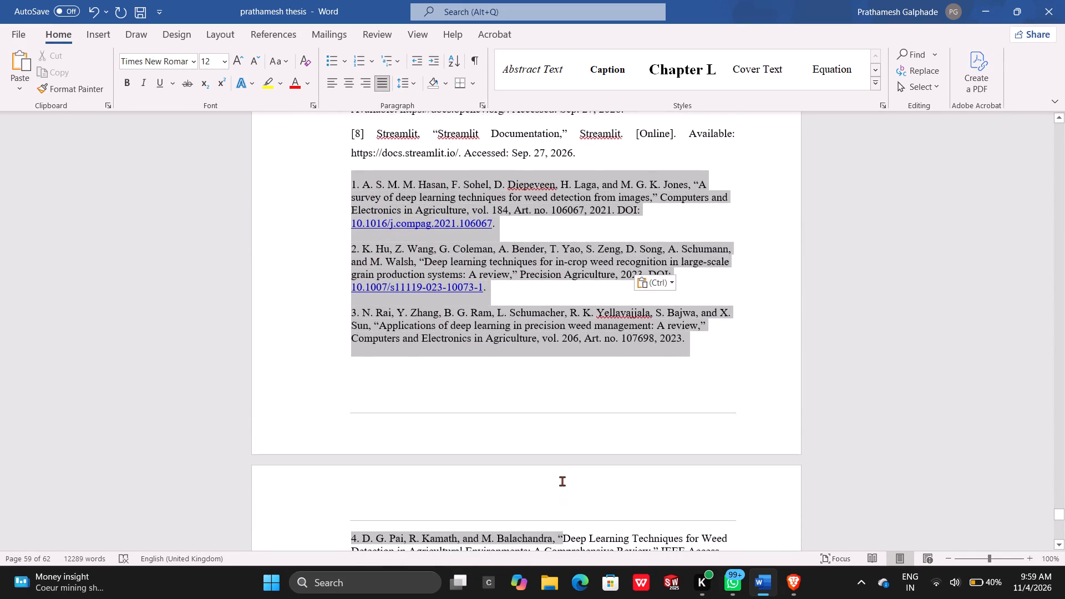
{"action": "left_click_drag", "start_coordinate": [562, 481], "coordinate": [567, 477]}
{"action": "scroll", "coordinate": [561, 469], "scroll_direction": "down", "scroll_amount": 12}
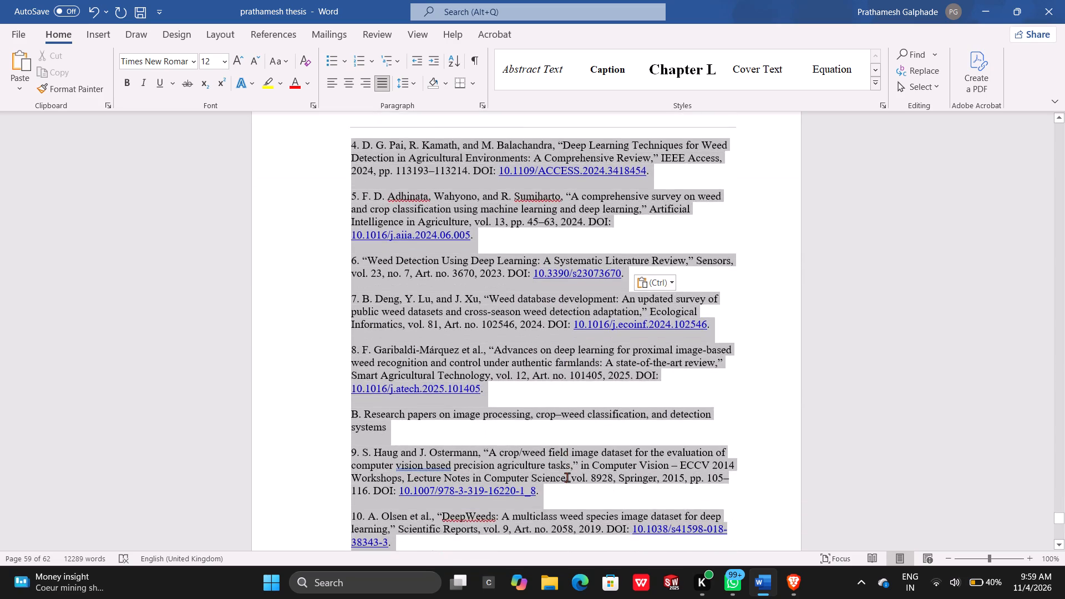
{"action": "left_click_drag", "start_coordinate": [567, 477], "coordinate": [668, 466]}
{"action": "scroll", "coordinate": [567, 477], "scroll_direction": "down", "scroll_amount": 7}
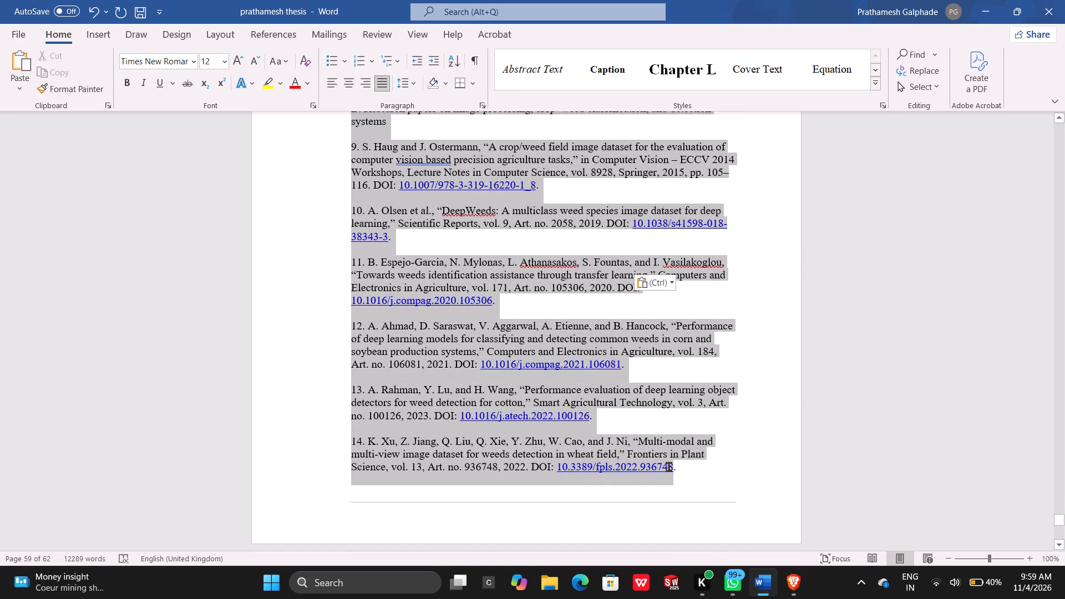
{"action": "left_click_drag", "start_coordinate": [668, 466], "coordinate": [672, 466]}
{"action": "scroll", "coordinate": [672, 466], "scroll_direction": "down", "scroll_amount": 14}
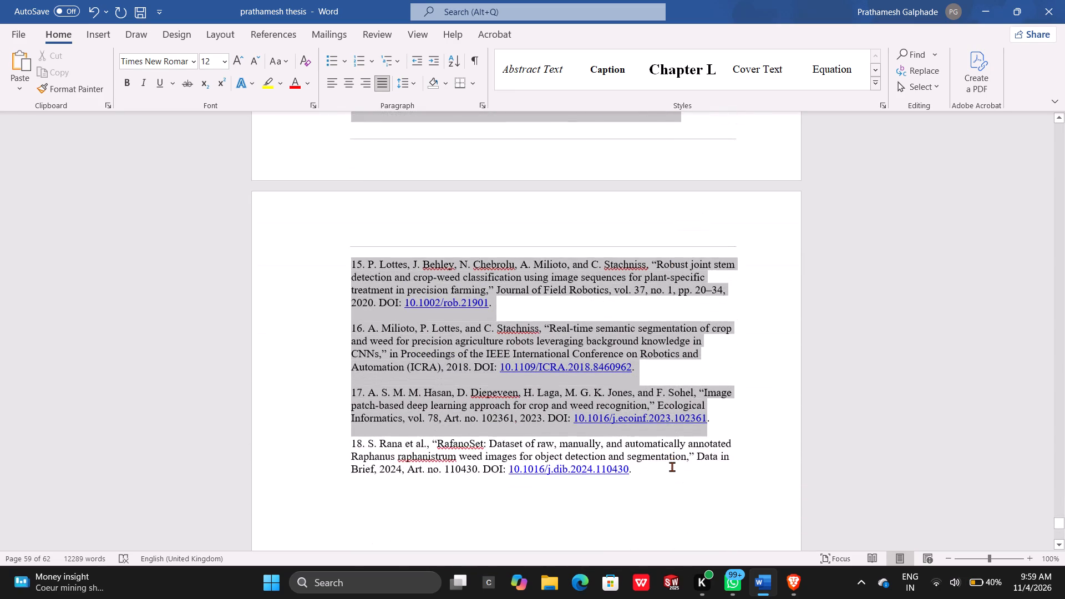
{"action": "left_click_drag", "start_coordinate": [672, 466], "coordinate": [606, 394]}
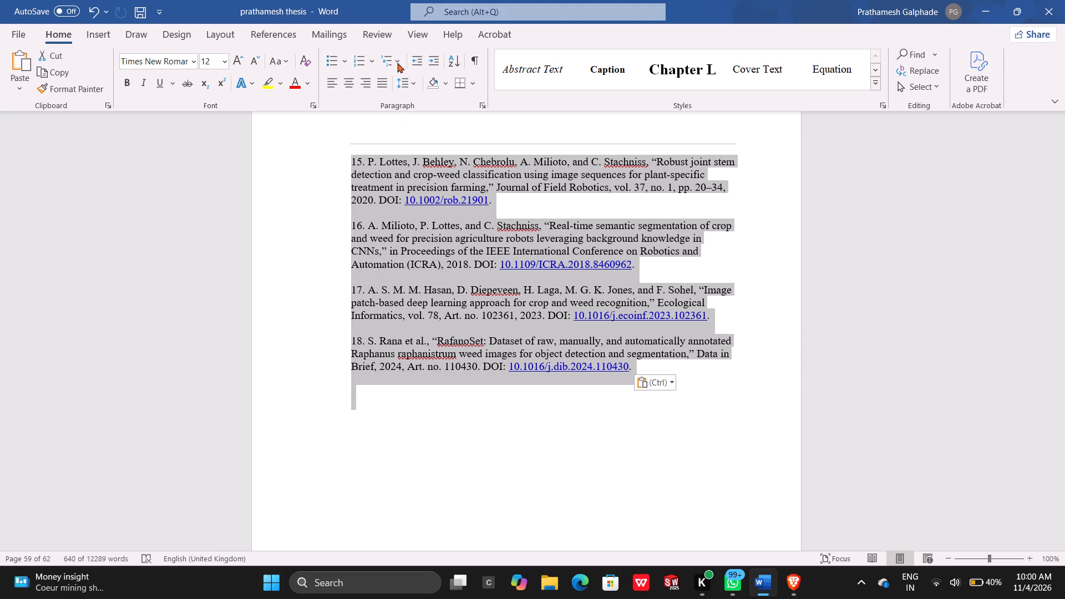
{"action": "left_click", "coordinate": [397, 63]}
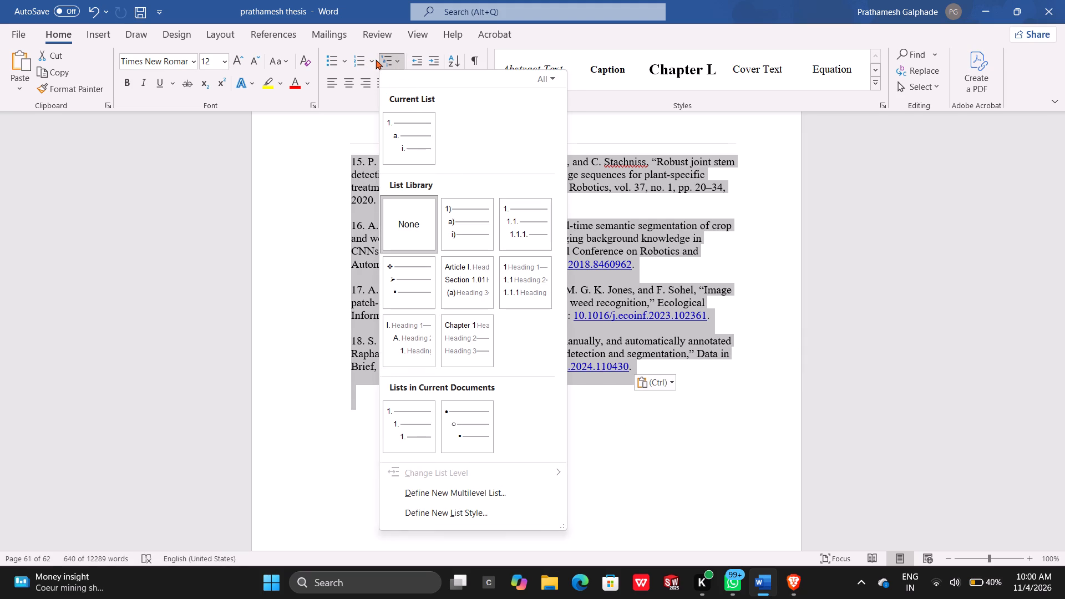
{"action": "left_click", "coordinate": [376, 59]}
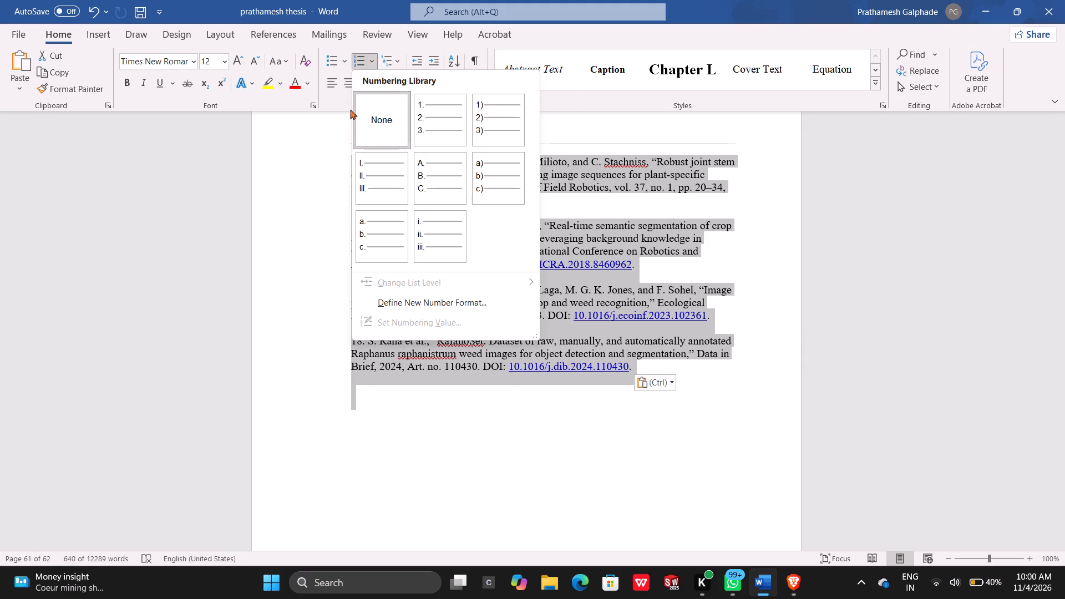
{"action": "left_click", "coordinate": [484, 47]}
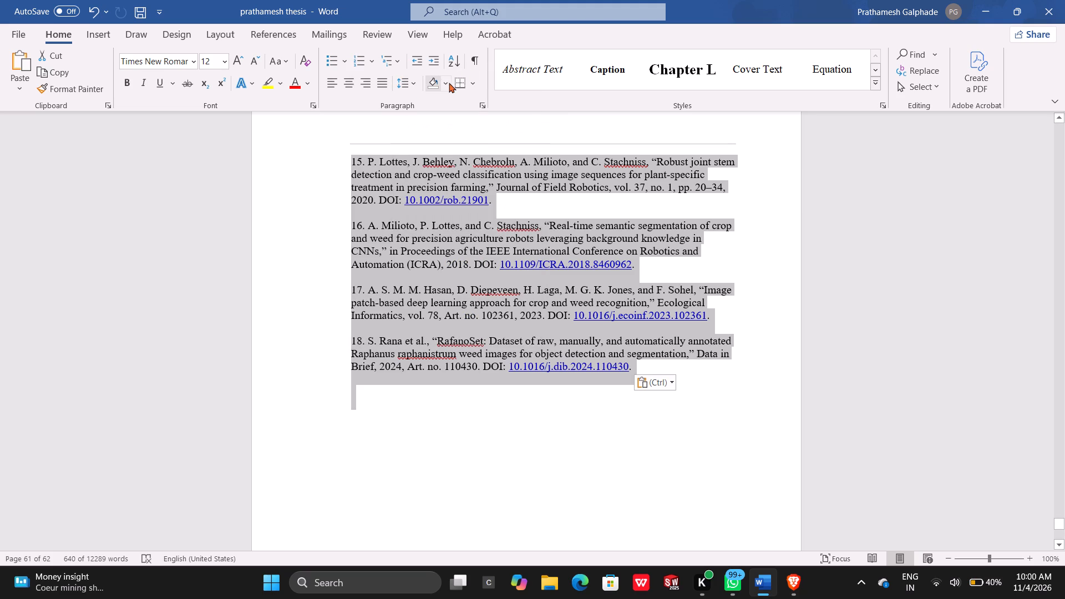
{"action": "left_click", "coordinate": [448, 83]}
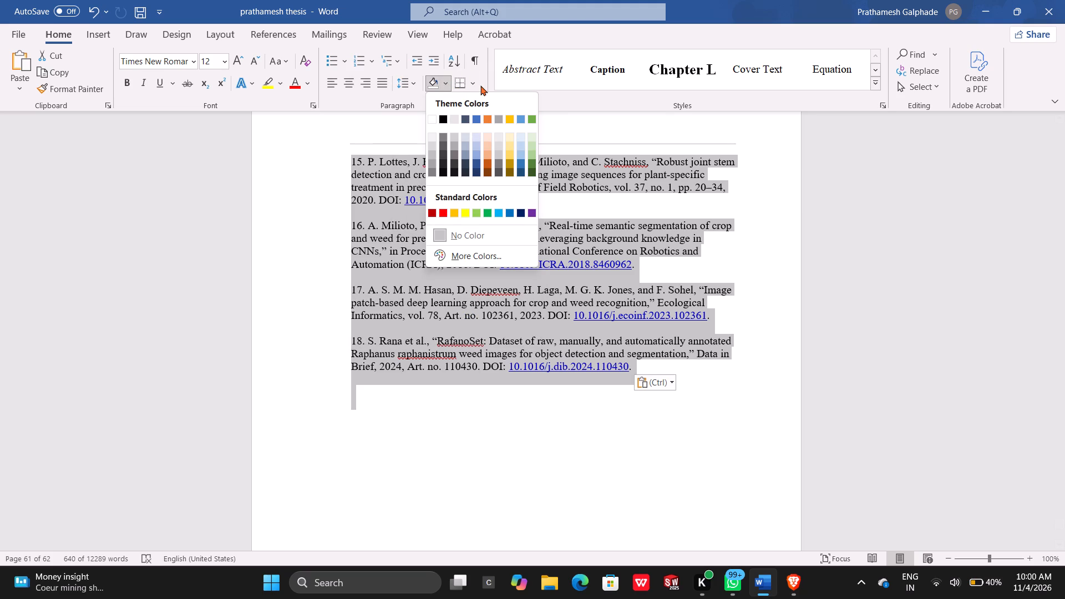
{"action": "left_click", "coordinate": [472, 83]}
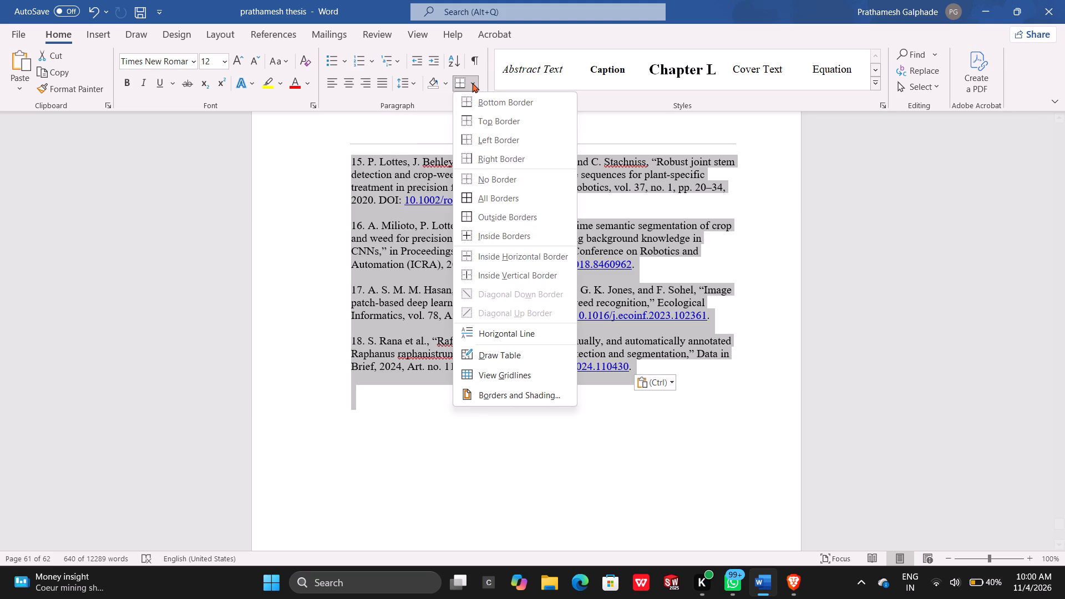
{"action": "left_click", "coordinate": [414, 85]}
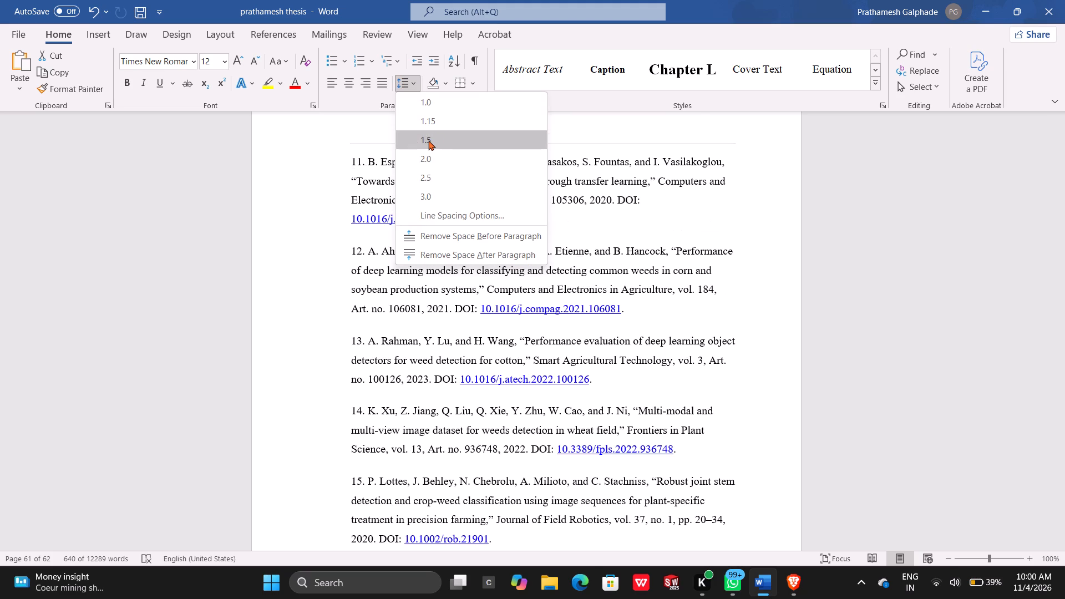
{"action": "left_click", "coordinate": [428, 140]}
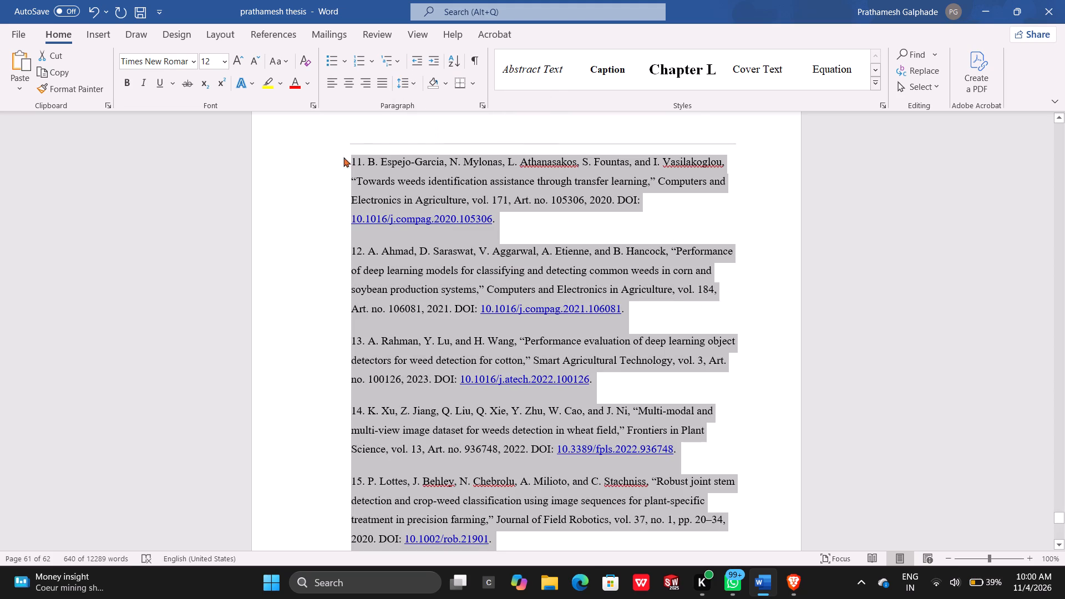
{"action": "left_click", "coordinate": [342, 159]}
Delete the heading "B. Research papers on image processing, crop–weed classification, and detection systems" and its line between pasted references 8 and 9.
{"action": "scroll", "coordinate": [366, 191], "scroll_direction": "up", "scroll_amount": 8}
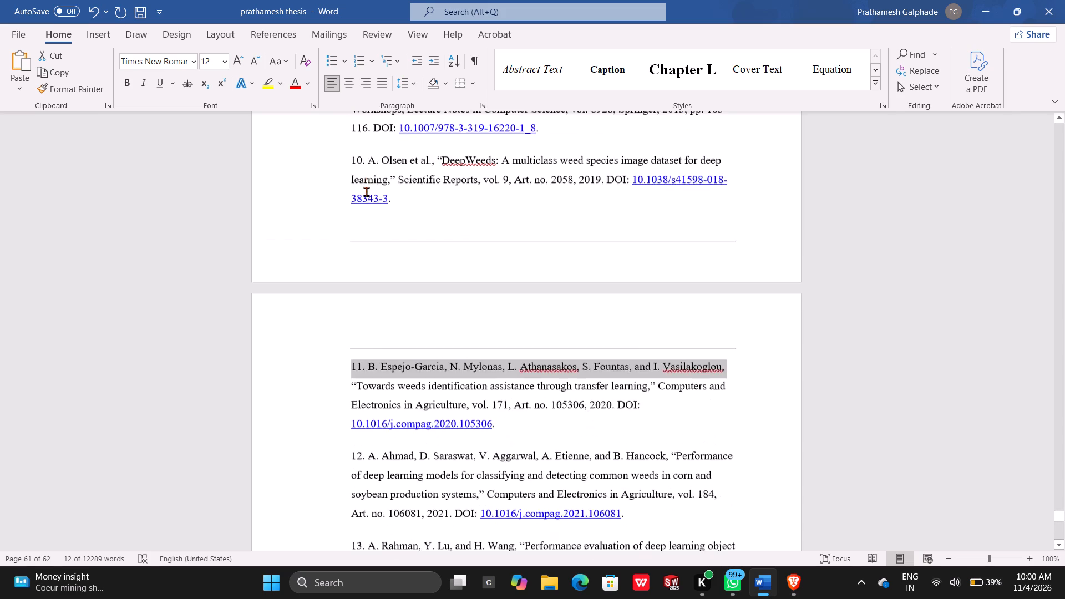
{"action": "scroll", "coordinate": [366, 191], "scroll_direction": "up", "scroll_amount": 12}
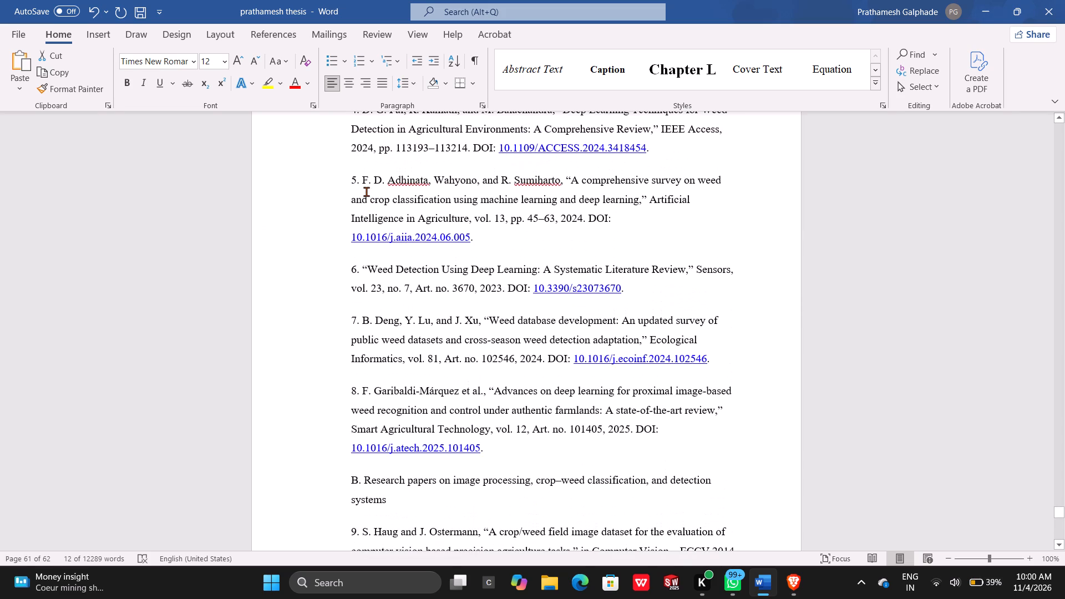
{"action": "scroll", "coordinate": [366, 191], "scroll_direction": "up", "scroll_amount": 2}
{"action": "scroll", "coordinate": [398, 275], "scroll_direction": "down", "scroll_amount": 3}
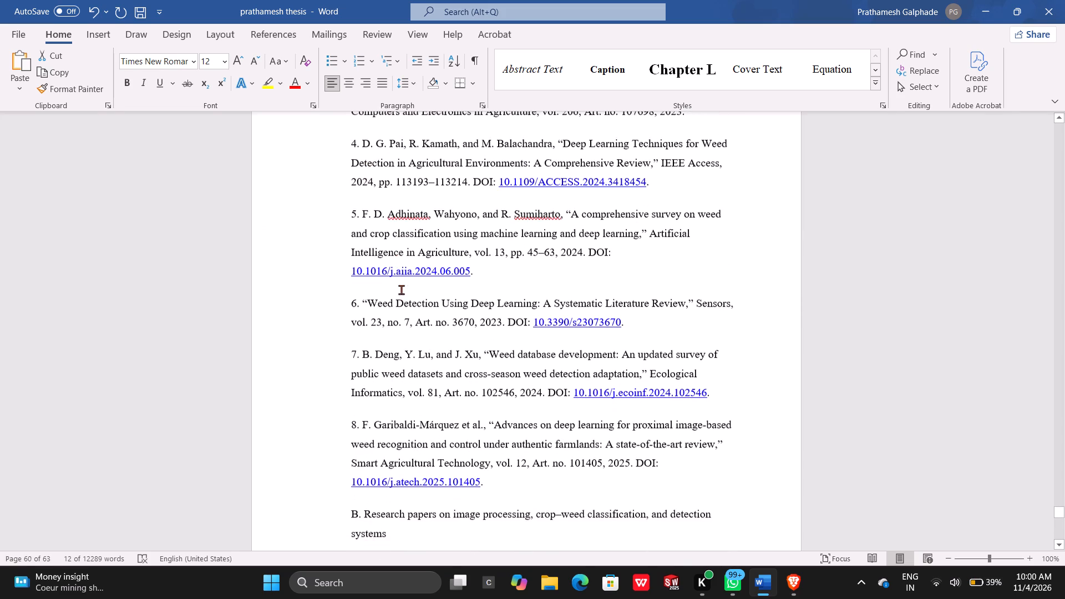
{"action": "scroll", "coordinate": [401, 318], "scroll_direction": "down", "scroll_amount": 4}
{"action": "left_click", "coordinate": [402, 340]}
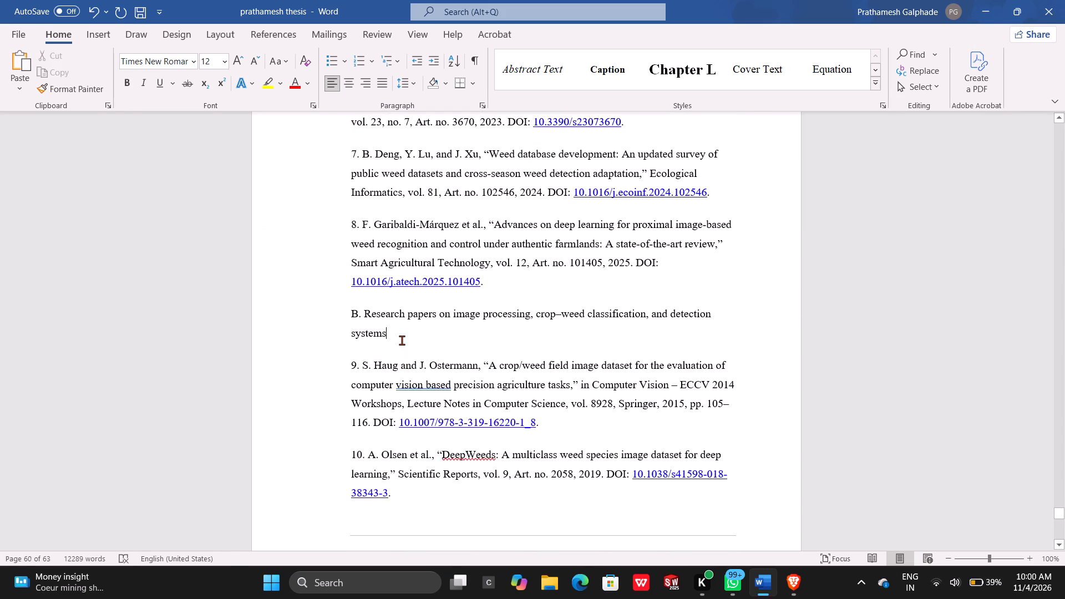
{"action": "key", "text": "BackSpace"}
{"action": "key", "text": "BackSpace"}
{"action": "key", "text": "BackSpace"}
{"action": "key", "text": "BackSpace"}
{"action": "key", "text": "BackSpace"}
{"action": "key", "text": "BackSpace"}
{"action": "key", "text": "BackSpace"}
{"action": "key", "text": "BackSpace"}
{"action": "key", "text": "BackSpace"}
{"action": "key", "text": "BackSpace"}
{"action": "key", "text": "BackSpace"}
{"action": "key", "text": "BackSpace"}
{"action": "key", "text": "BackSpace"}
{"action": "key", "text": "BackSpace"}
{"action": "key", "text": "BackSpace"}
{"action": "key", "text": "BackSpace"}
{"action": "key", "text": "BackSpace"}
{"action": "key", "text": "BackSpace"}
{"action": "key", "text": "BackSpace"}
{"action": "key", "text": "BackSpace"}
{"action": "key", "text": "BackSpace"}
{"action": "key", "text": "BackSpace"}
{"action": "key", "text": "BackSpace"}
{"action": "key", "text": "BackSpace"}
{"action": "key", "text": "BackSpace"}
{"action": "key", "text": "BackSpace"}
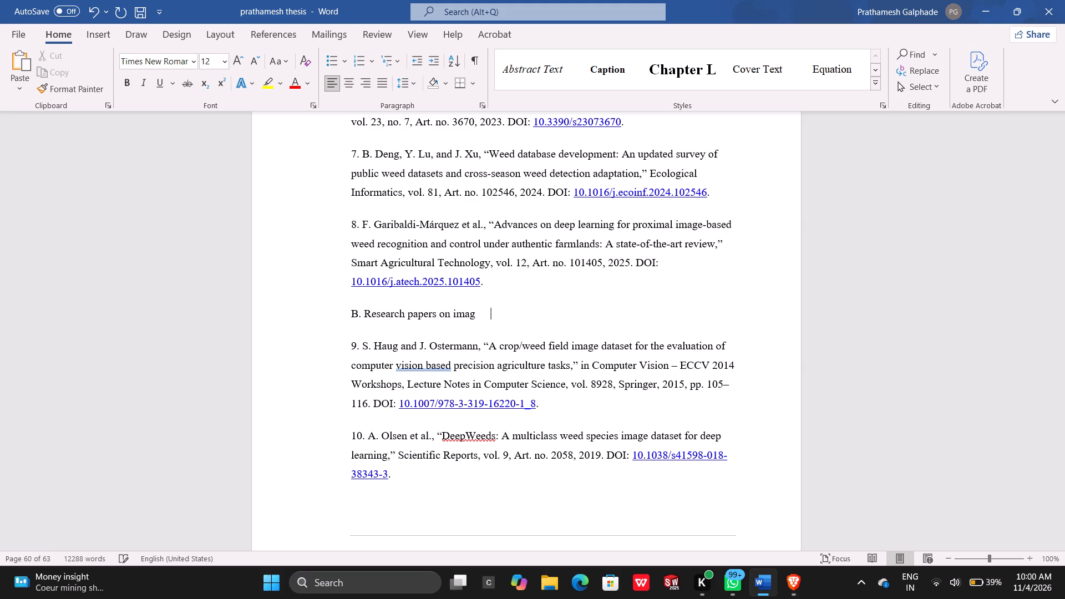
{"action": "key", "text": "BackSpace"}
{"action": "key", "text": "BackSpace"}
{"action": "key", "text": "BackSpace"}
{"action": "key", "text": "BackSpace"}
{"action": "key", "text": "BackSpace"}
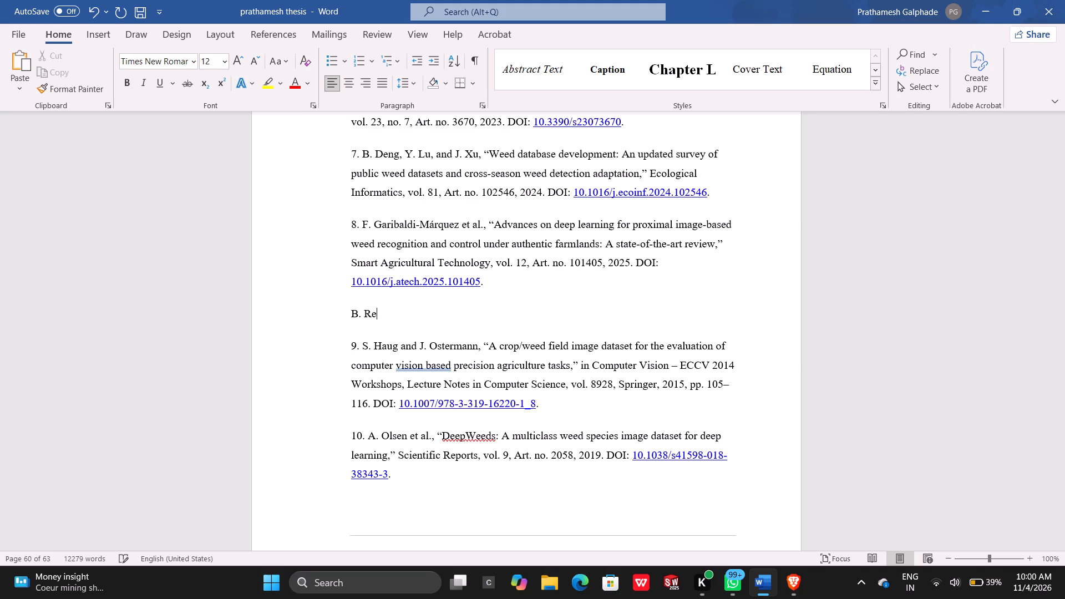
{"action": "key", "text": "BackSpace"}
{"action": "key", "text": "BackSpace"}
{"action": "key", "text": "BackSpace"}
{"action": "key", "text": "BackSpace"}
{"action": "key", "text": "BackSpace"}
{"action": "key", "text": "BackSpace"}
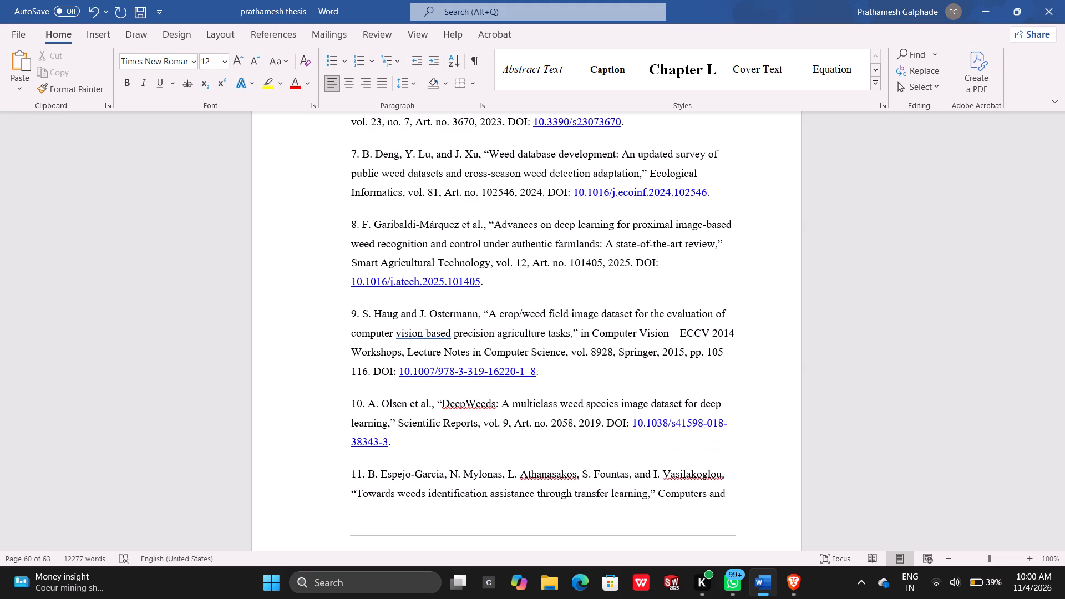
Renumber the first pasted reference, the survey of deep learning techniques for weed detection from images, as [9].
{"action": "scroll", "coordinate": [399, 337], "scroll_direction": "up", "scroll_amount": 13}
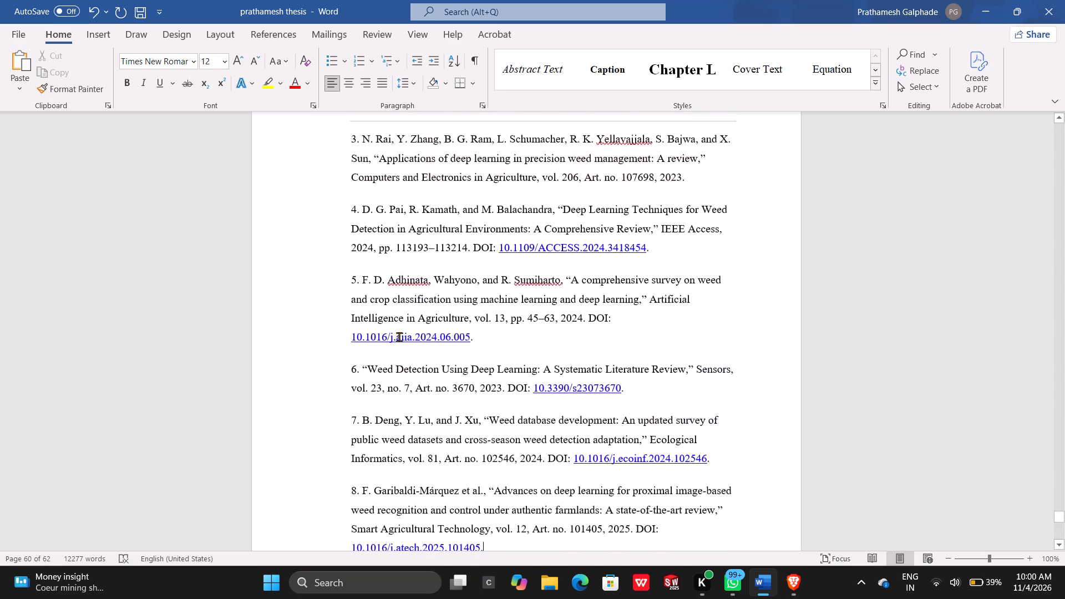
{"action": "scroll", "coordinate": [399, 337], "scroll_direction": "up", "scroll_amount": 9}
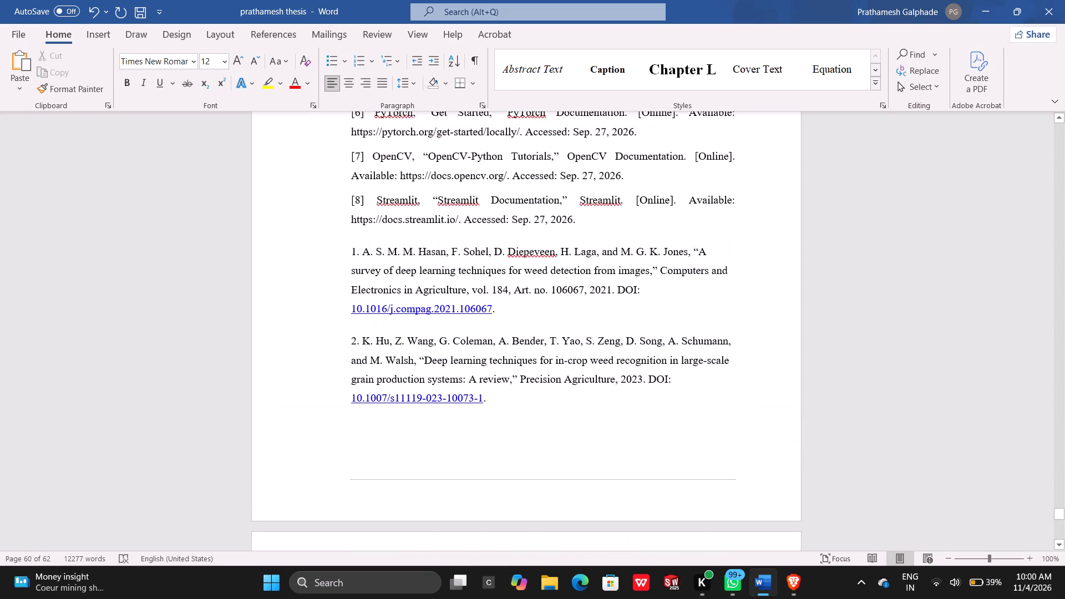
{"action": "left_click", "coordinate": [361, 250]}
{"action": "key", "text": "BackSpace"}
{"action": "key", "text": "BackSpace"}
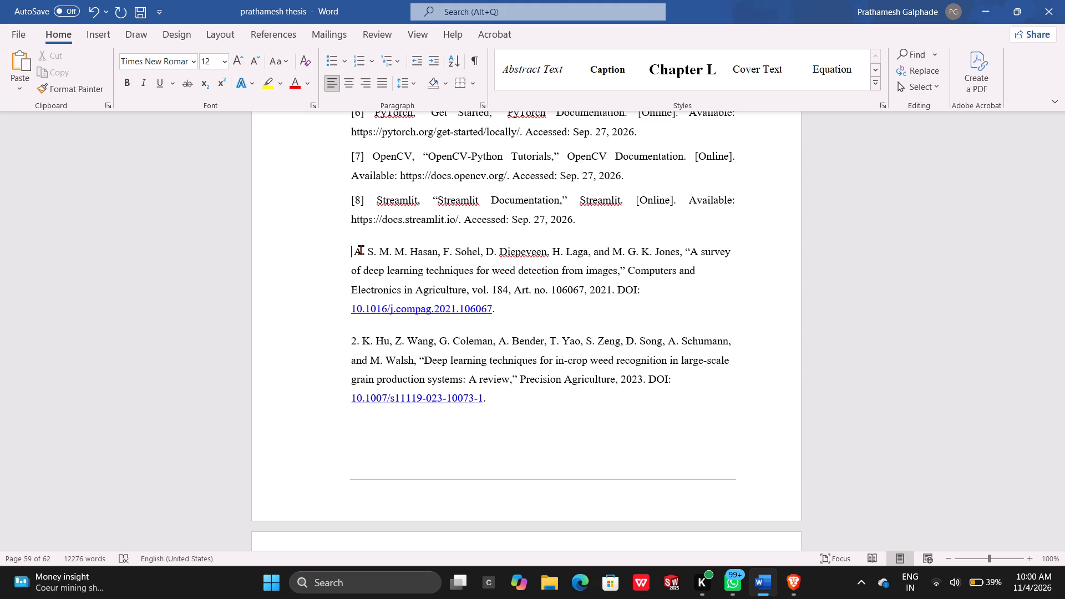
{"action": "key", "text": "shift+braceleft"}
{"action": "key", "text": "BackSpace"}
{"action": "key", "text": "bracketleft"}
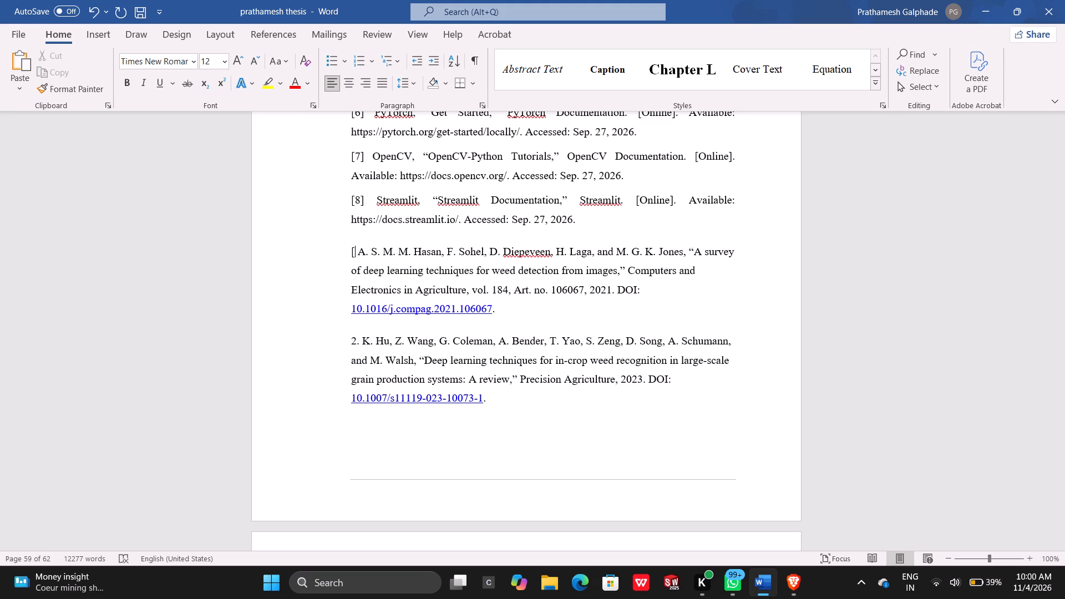
{"action": "type", "text": "9]"}
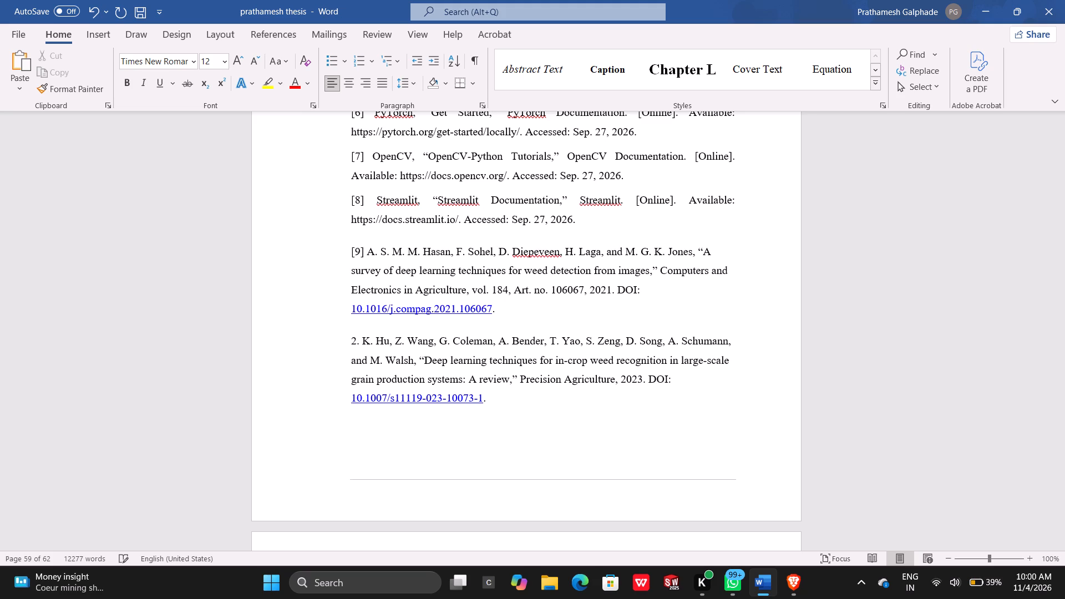
Renumber the second pasted reference, on in-crop weed recognition in large-scale grain production systems, as [10].
{"action": "left_click", "coordinate": [359, 347]}
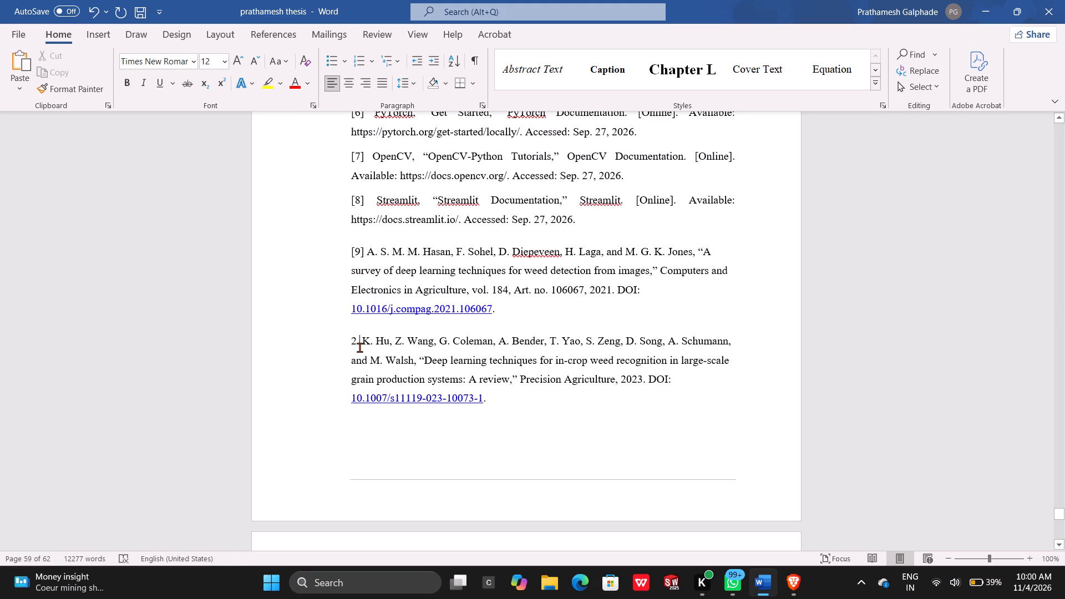
{"action": "key", "text": "BackSpace"}
{"action": "key", "text": "BackSpace"}
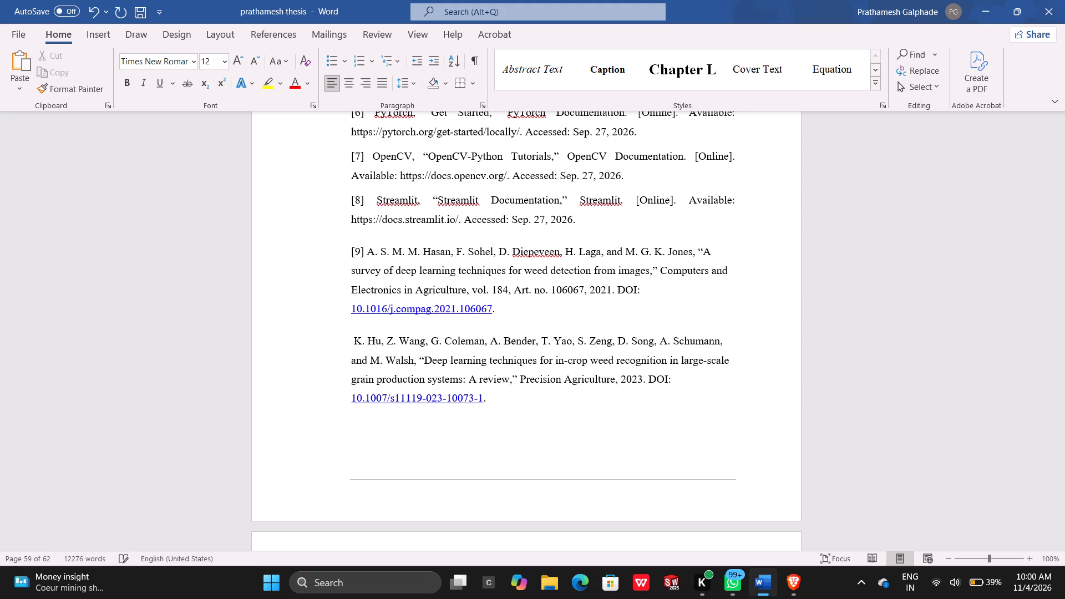
{"action": "type", "text": "[1-"}
{"action": "key", "text": "BackSpace"}
{"action": "key", "text": "0"}
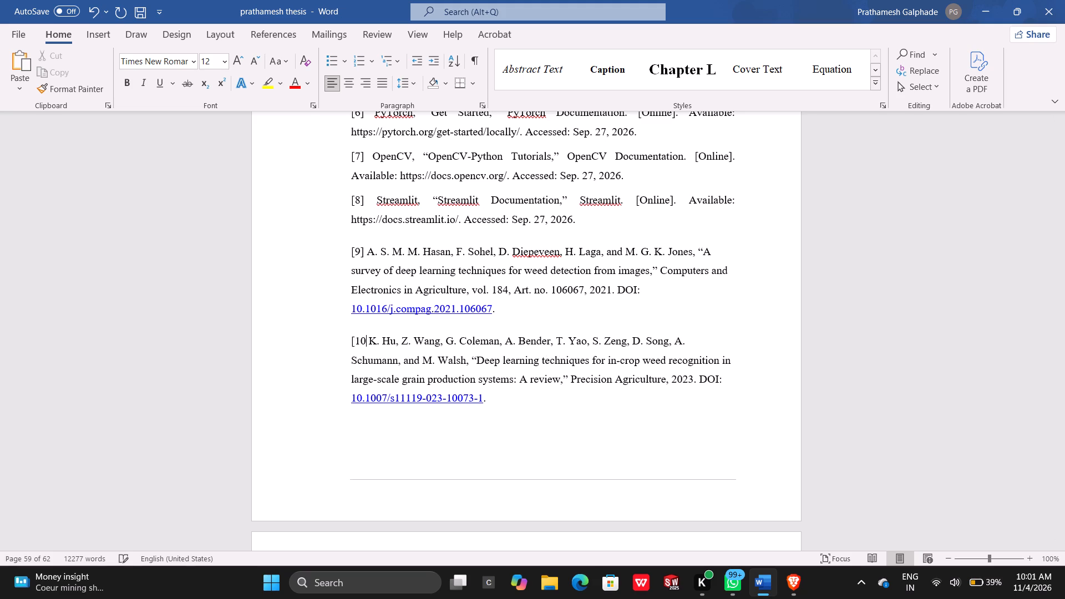
{"action": "key", "text": "bracketright"}
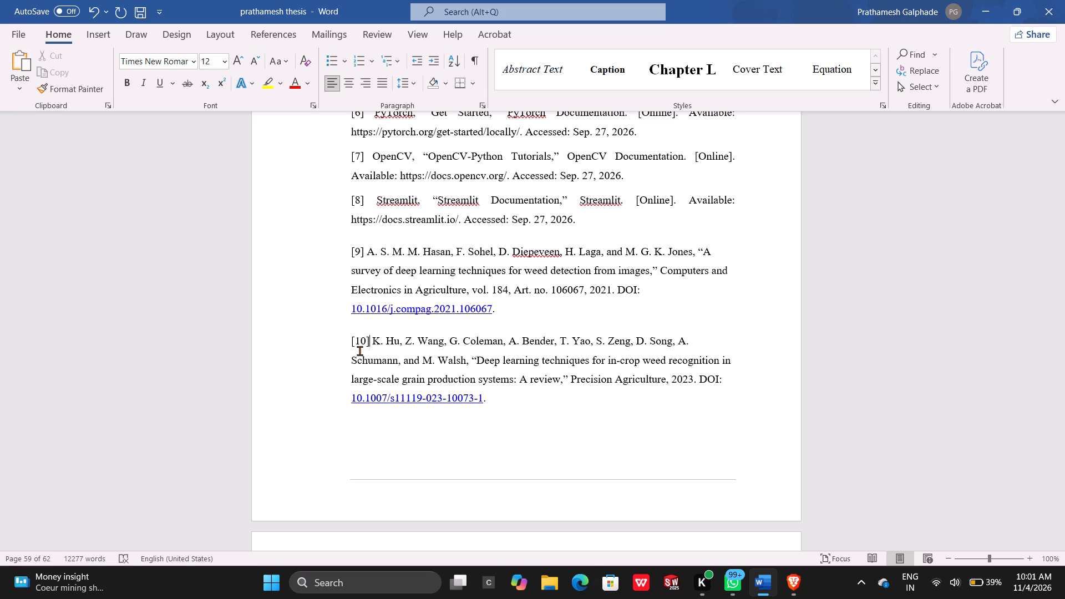
Renumber the reference "Applications of deep learning in precision weed management: A review" as [11], followed by a space.
{"action": "scroll", "coordinate": [361, 360], "scroll_direction": "down", "scroll_amount": 8}
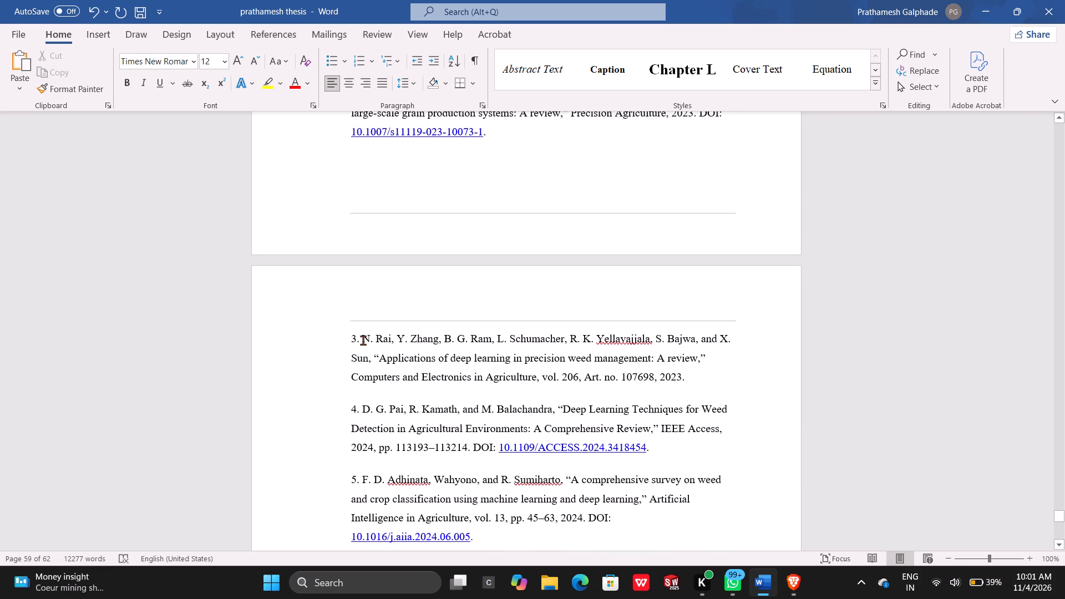
{"action": "left_click", "coordinate": [363, 340]}
{"action": "key", "text": "BackSpace"}
{"action": "key", "text": "BackSpace"}
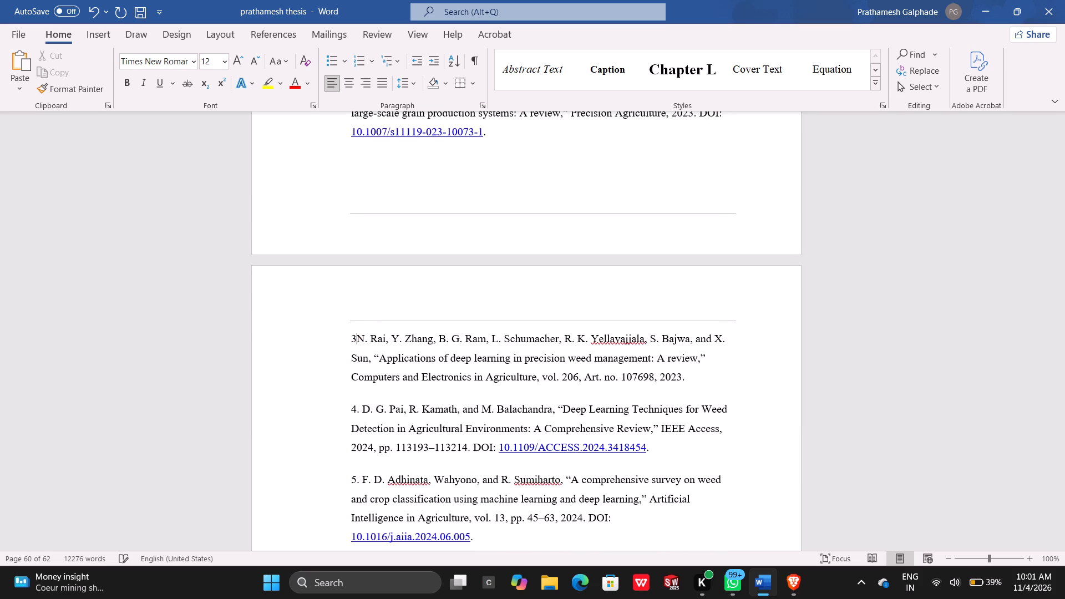
{"action": "key", "text": "BackSpace"}
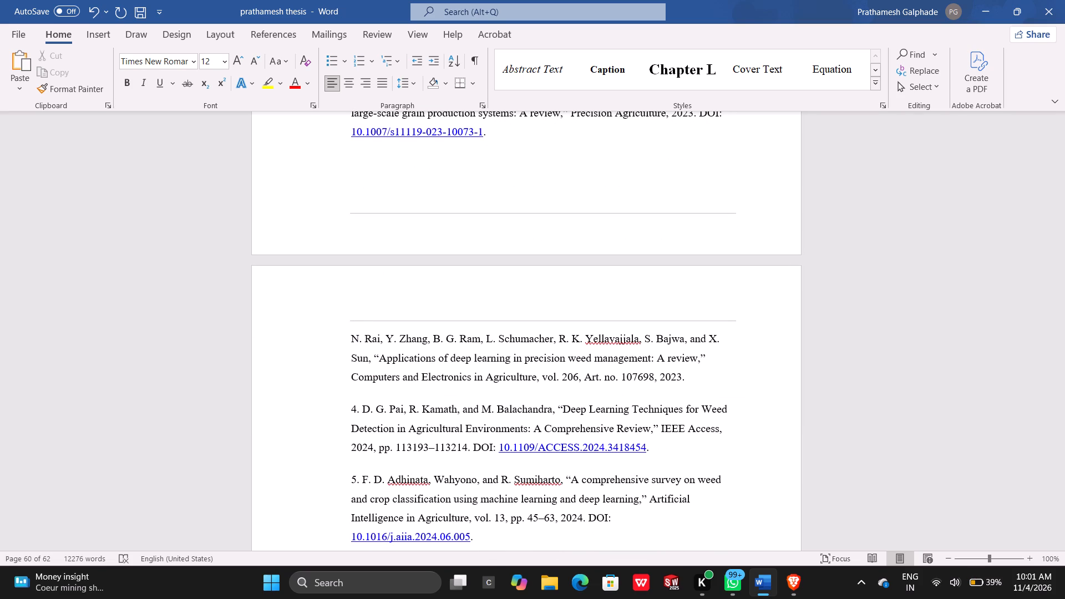
{"action": "type", "text": "[11]"}
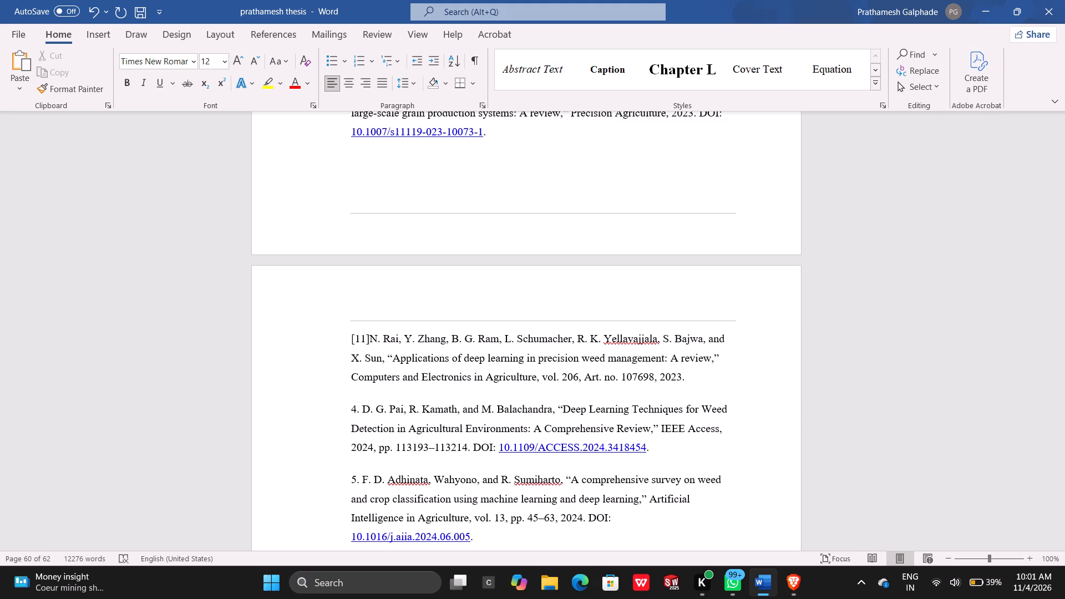
{"action": "key", "text": "space"}
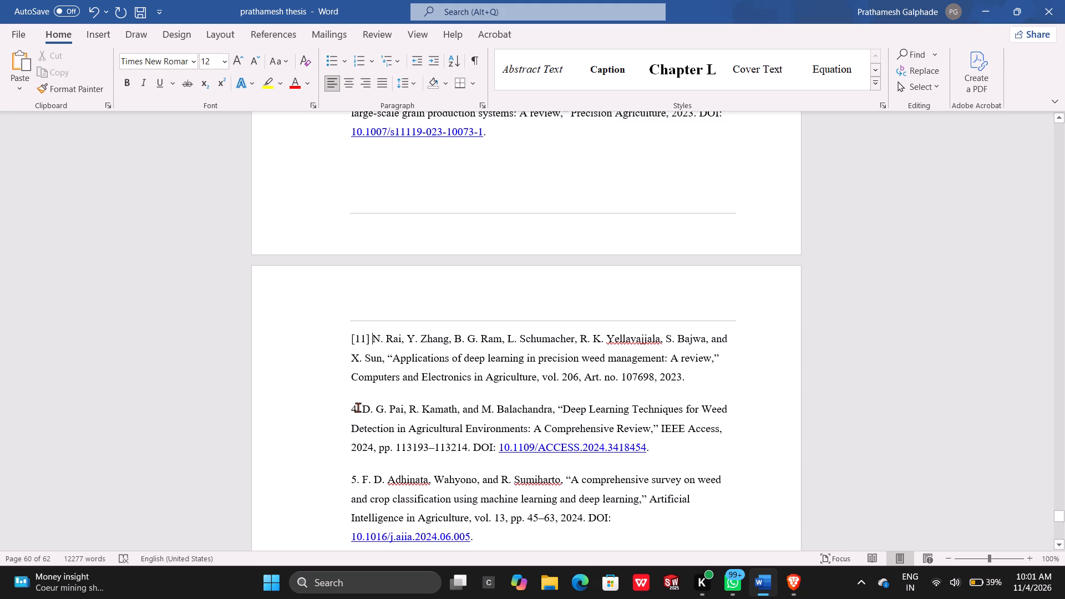
Renumber the IEEE Access reference on deep learning techniques for weed detection in agricultural environments as [12].
{"action": "left_click", "coordinate": [359, 408]}
{"action": "key", "text": "BackSpace"}
{"action": "key", "text": "BackSpace"}
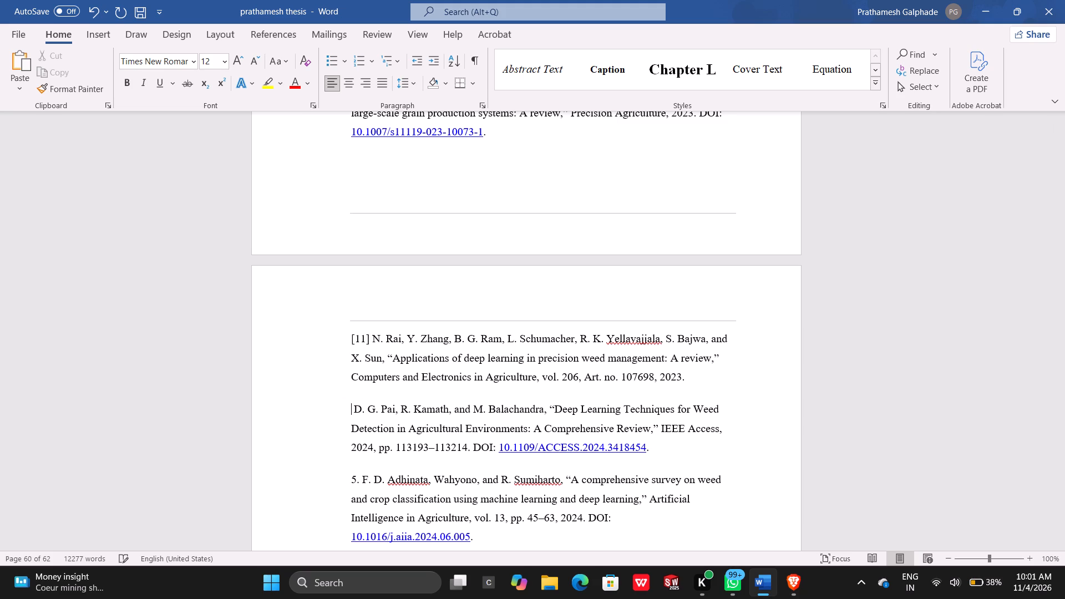
{"action": "type", "text": "[12]"}
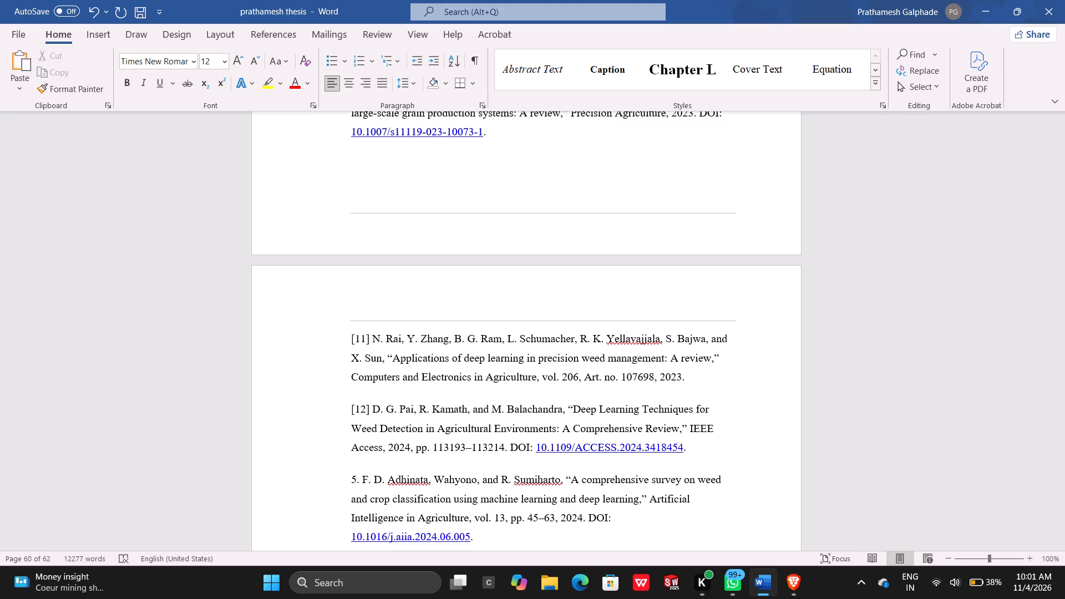
{"action": "key", "text": "space"}
Renumber the comprehensive survey on weed and crop classification as [13], keeping it as a separate paragraph after [12].
{"action": "scroll", "coordinate": [359, 408], "scroll_direction": "down", "scroll_amount": 2}
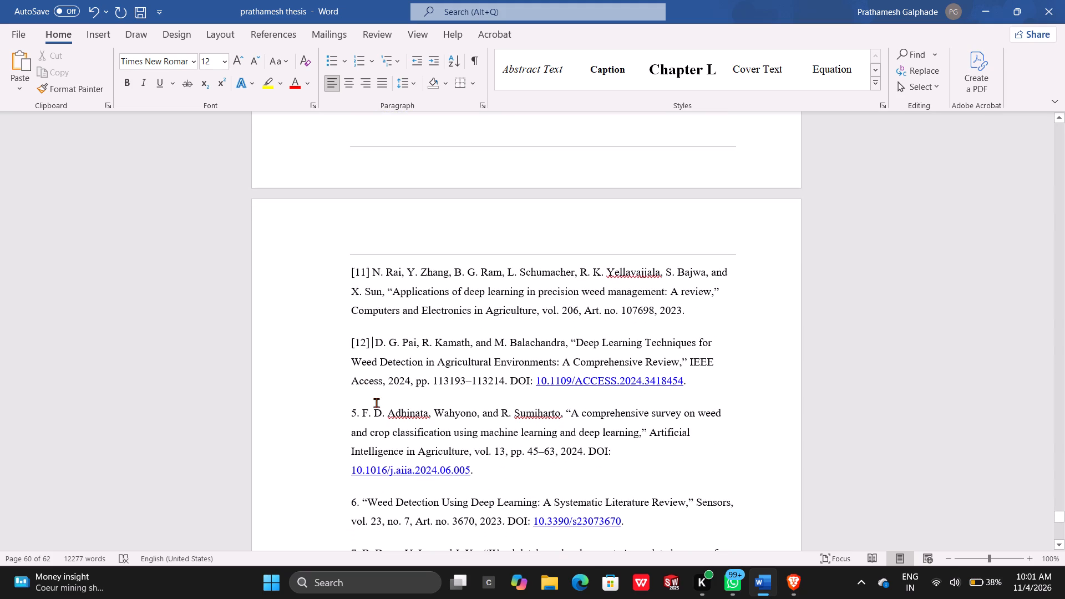
{"action": "left_click", "coordinate": [360, 419]}
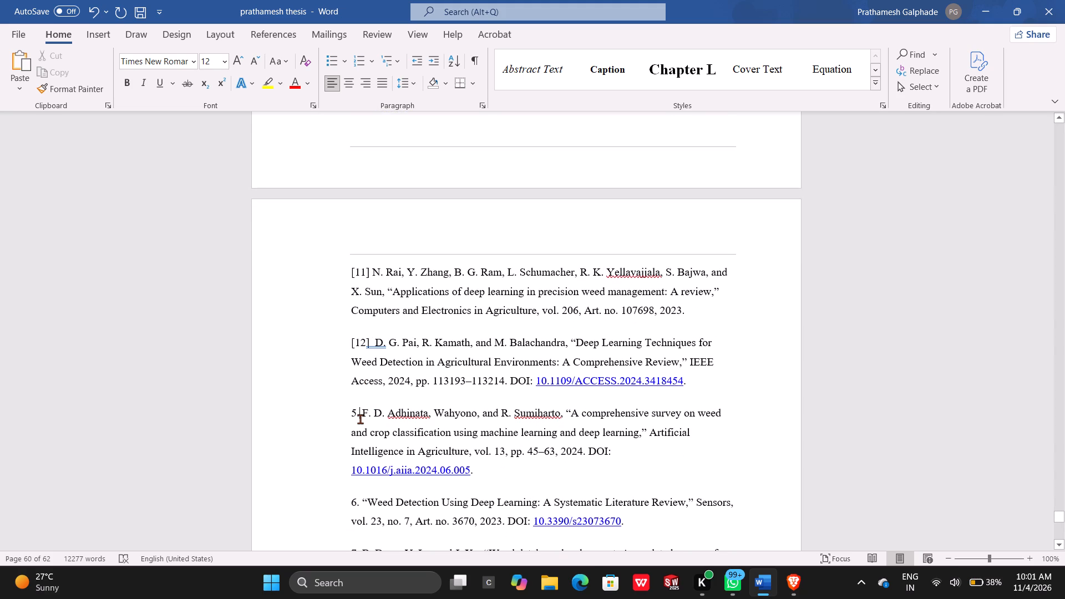
{"action": "key", "text": "BackSpace"}
{"action": "key", "text": "BackSpace"}
{"action": "key", "text": "BackSpace"}
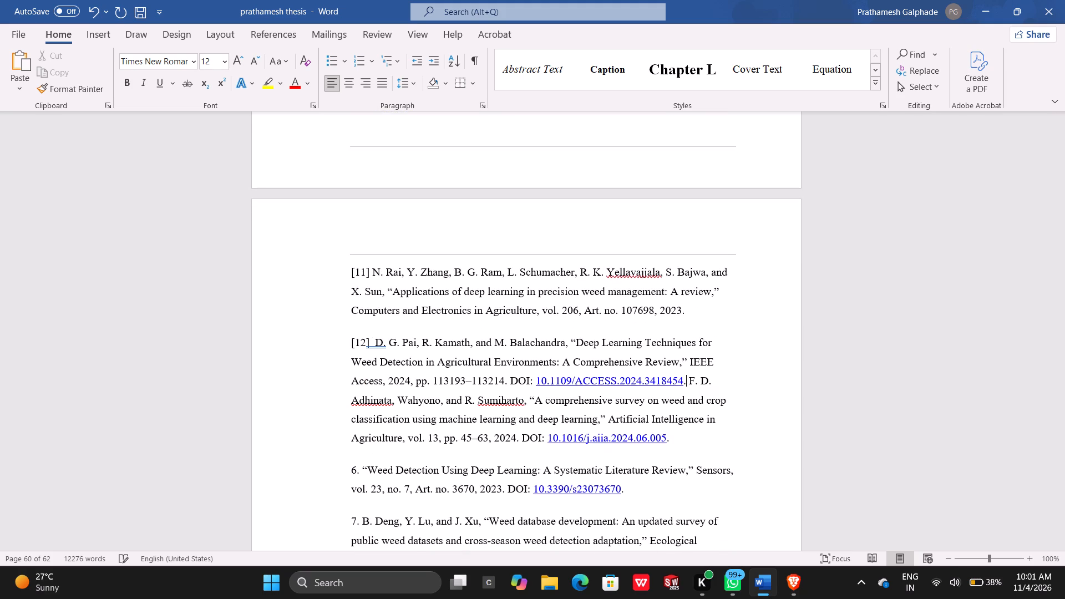
{"action": "key", "text": "Return"}
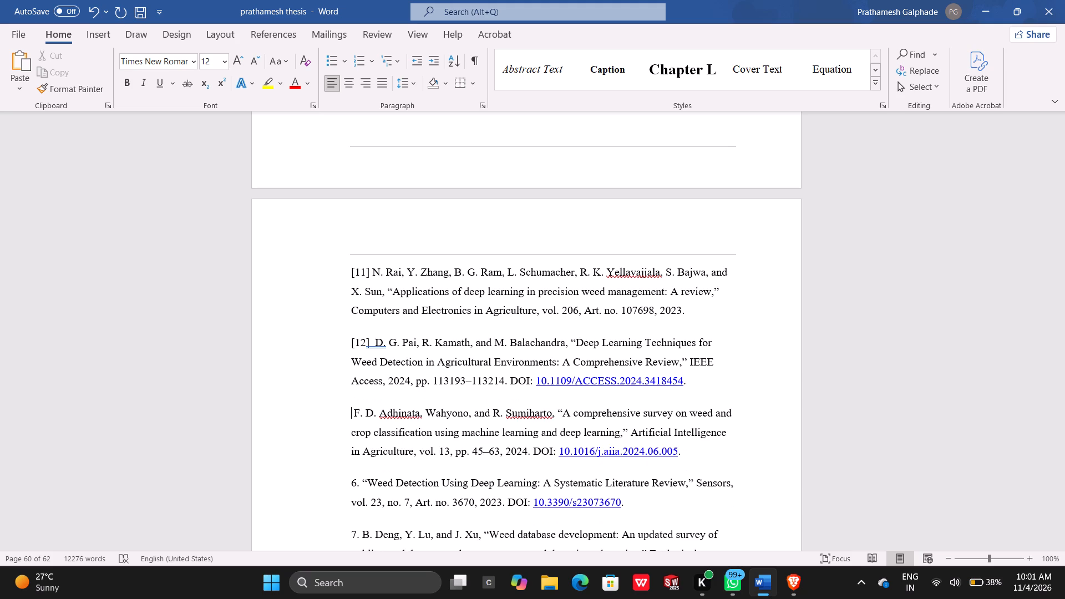
{"action": "type", "text": "[13]"}
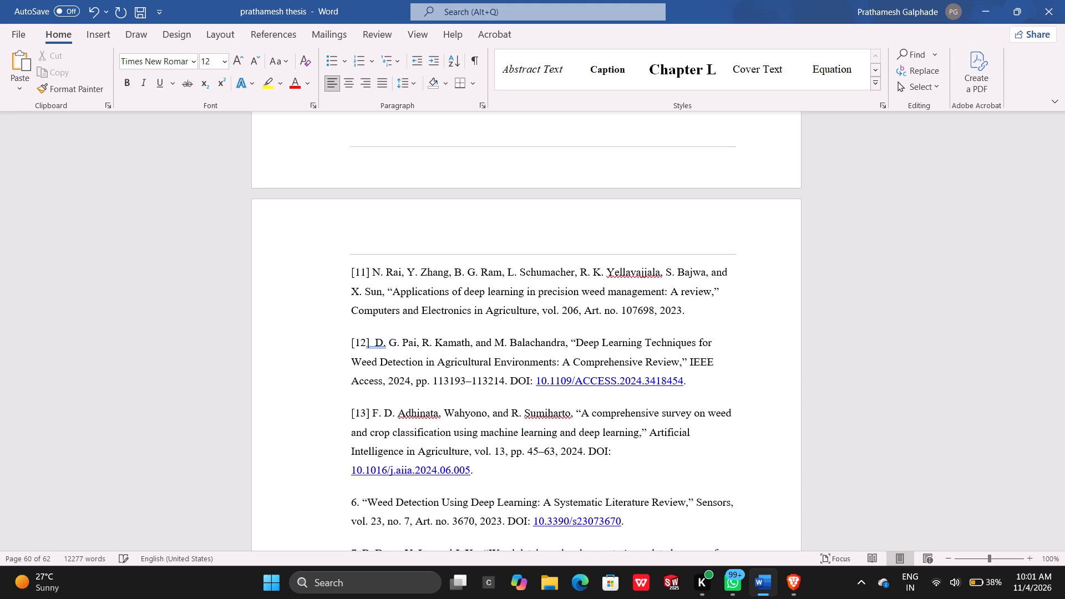
Renumber the reference "Weed Detection Using Deep Learning: A Systematic Literature Review" as [14].
{"action": "scroll", "coordinate": [360, 419], "scroll_direction": "down", "scroll_amount": 3}
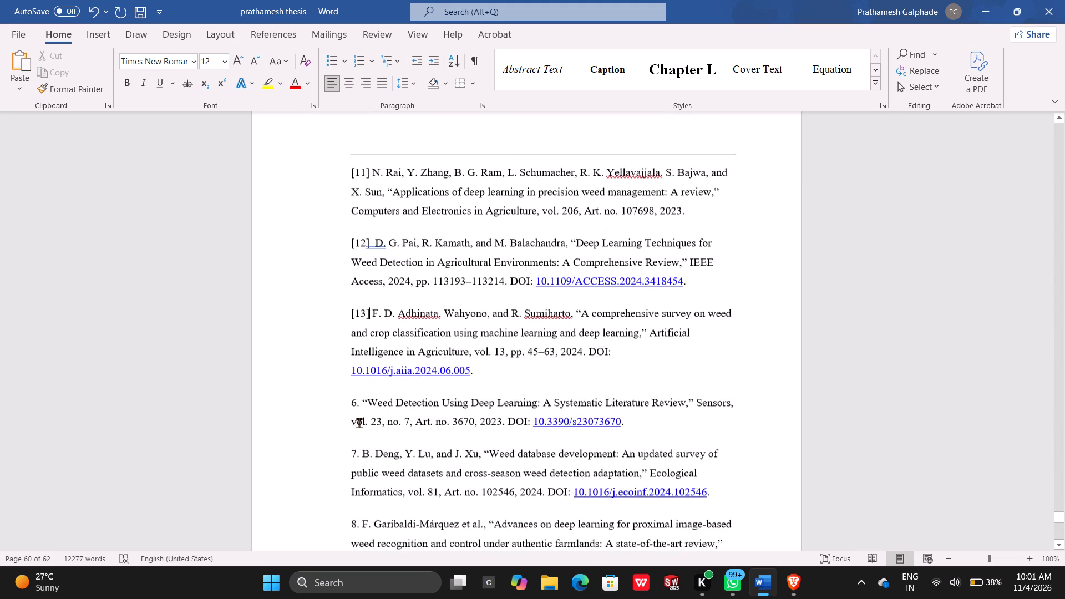
{"action": "scroll", "coordinate": [357, 425], "scroll_direction": "down", "scroll_amount": 1}
{"action": "left_click", "coordinate": [361, 366]}
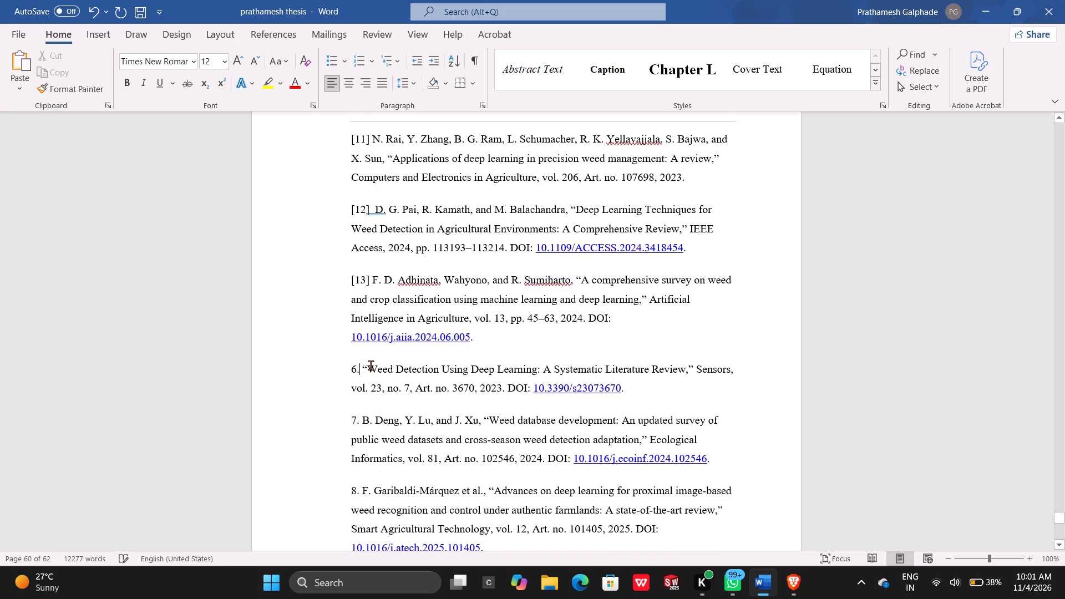
{"action": "key", "text": "BackSpace"}
{"action": "key", "text": "BackSpace"}
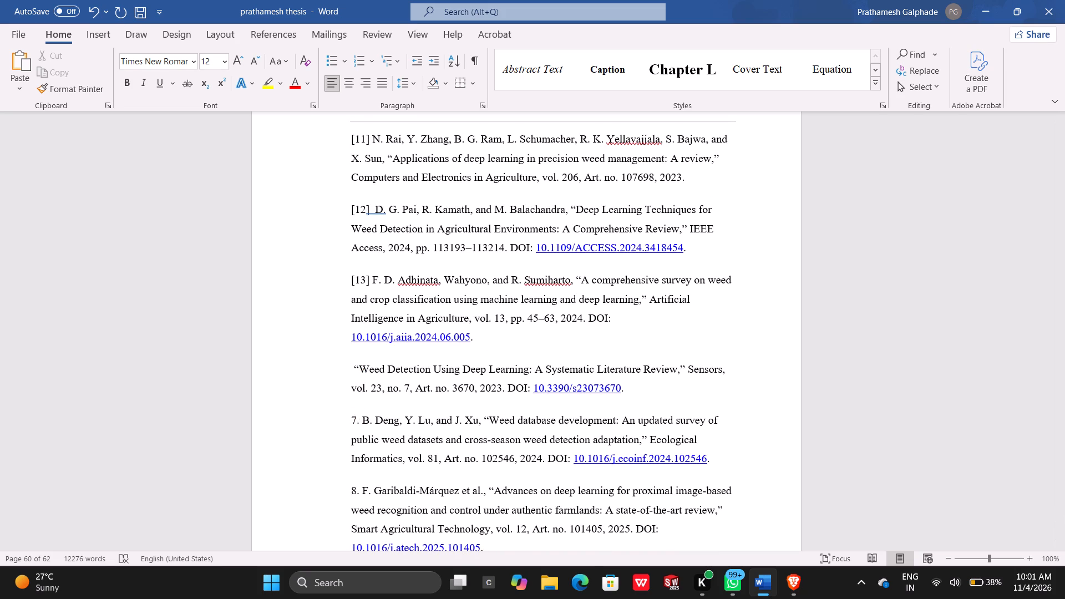
{"action": "type", "text": "[14]"}
Renumber the "Weed database development" reference from Ecological Informatics as [15].
{"action": "scroll", "coordinate": [371, 365], "scroll_direction": "down", "scroll_amount": 2}
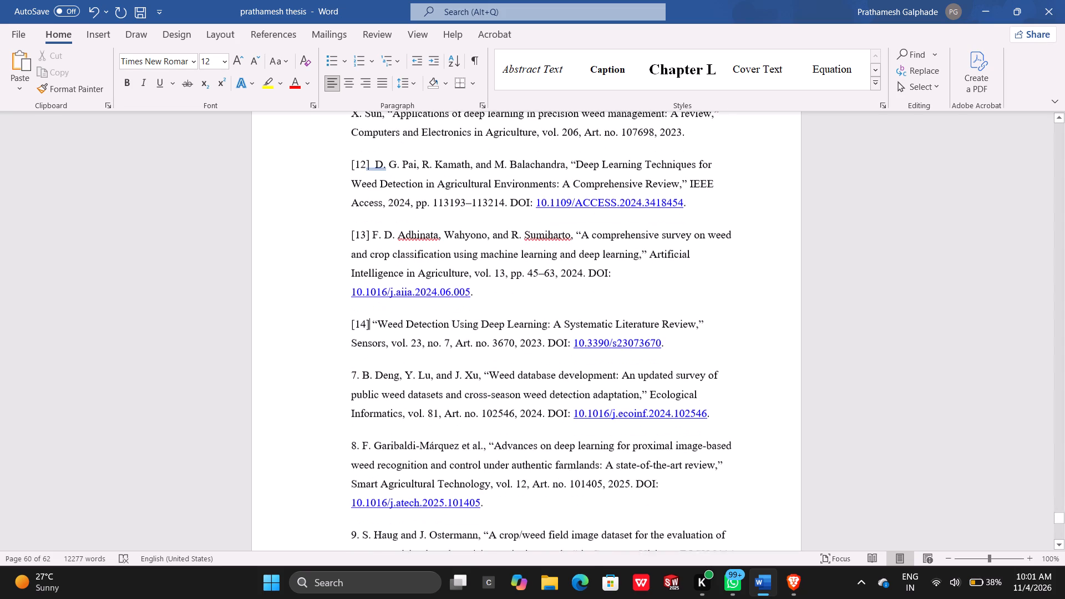
{"action": "left_click", "coordinate": [361, 358]}
{"action": "key", "text": "BackSpace"}
{"action": "key", "text": "BackSpace"}
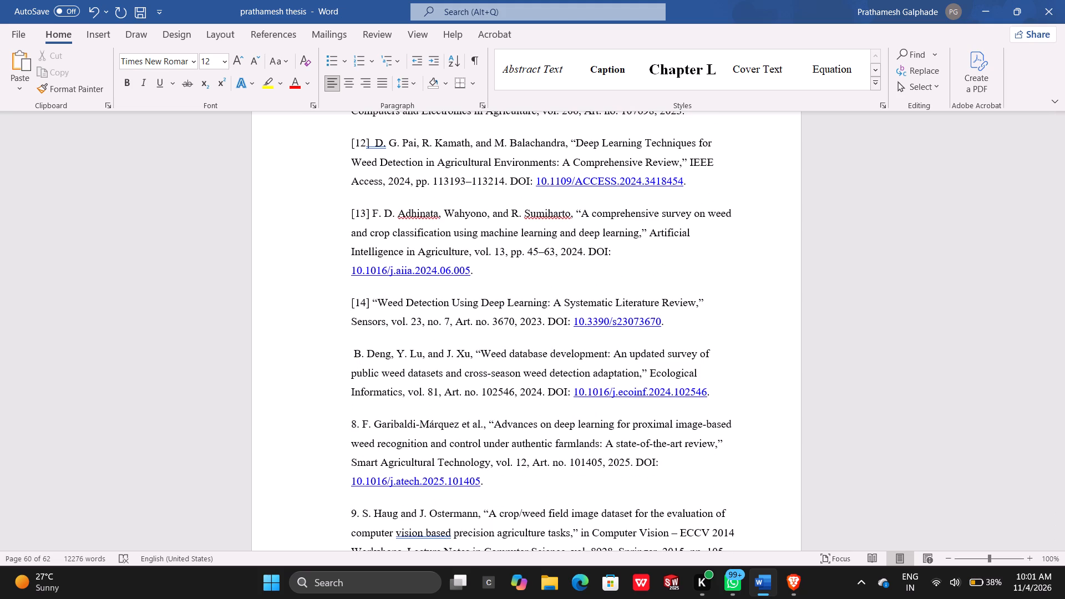
{"action": "type", "text": "[15]"}
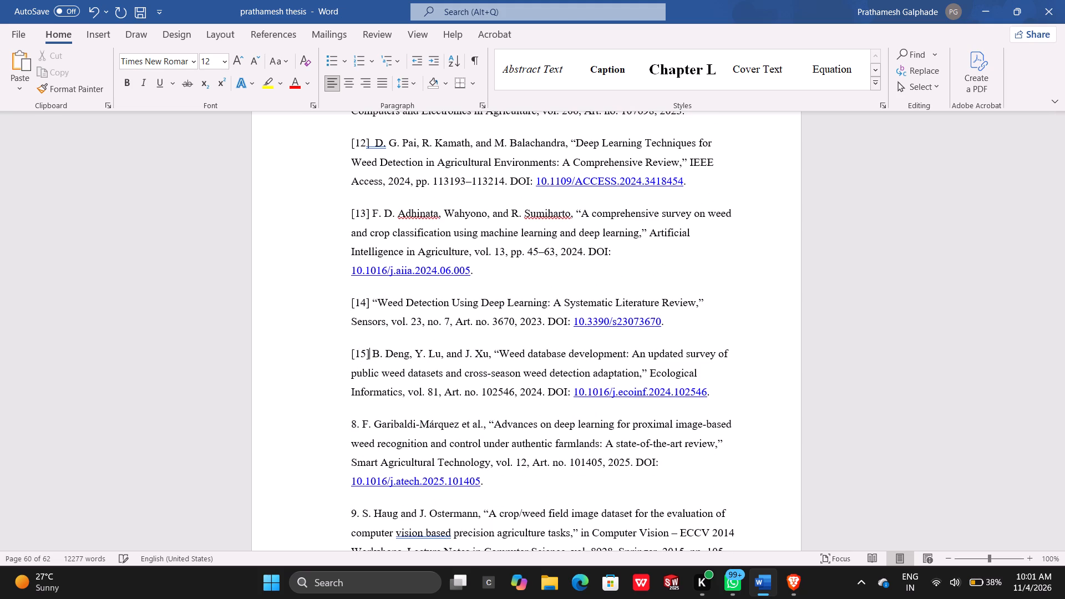
Renumber the Smart Agricultural Technology reference on proximal image-based weed recognition and control as [16].
{"action": "scroll", "coordinate": [360, 357], "scroll_direction": "down", "scroll_amount": 3}
{"action": "left_click", "coordinate": [360, 331]}
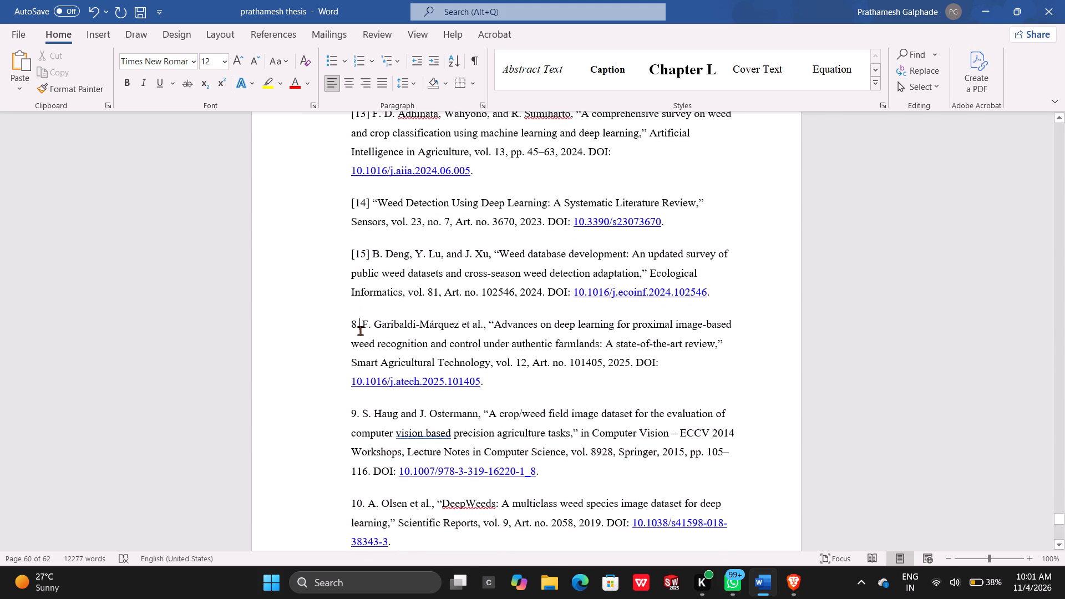
{"action": "key", "text": "BackSpace"}
{"action": "key", "text": "BackSpace"}
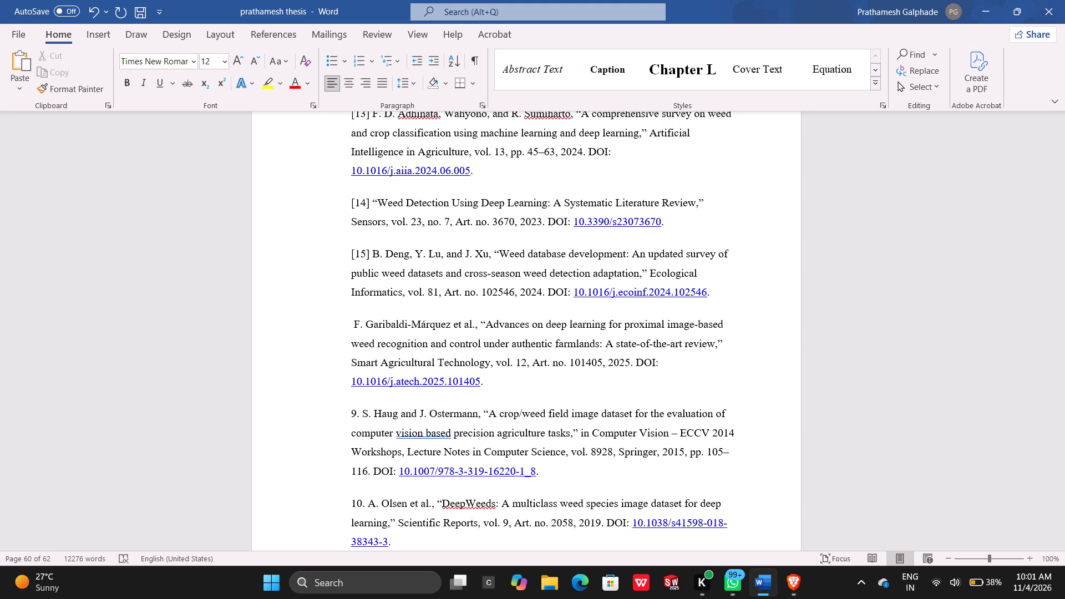
{"action": "type", "text": "[1"}
{"action": "type", "text": "6]"}
Renumber the reference on the crop/weed field image dataset for precision agriculture tasks as [17].
{"action": "scroll", "coordinate": [360, 331], "scroll_direction": "down", "scroll_amount": 2}
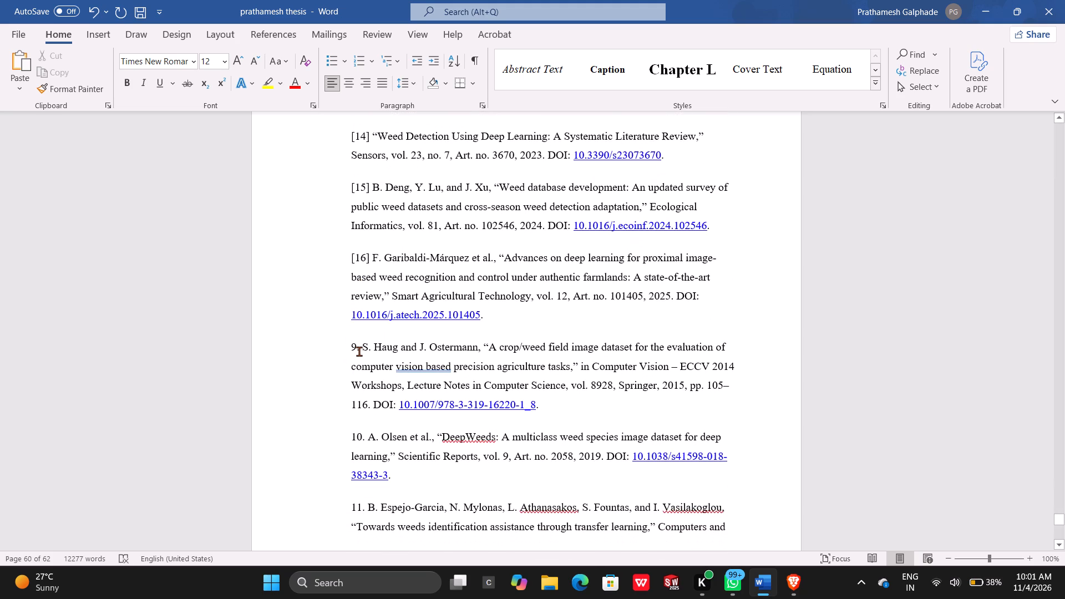
{"action": "left_click", "coordinate": [359, 351]}
{"action": "key", "text": "BackSpace"}
{"action": "key", "text": "BackSpace"}
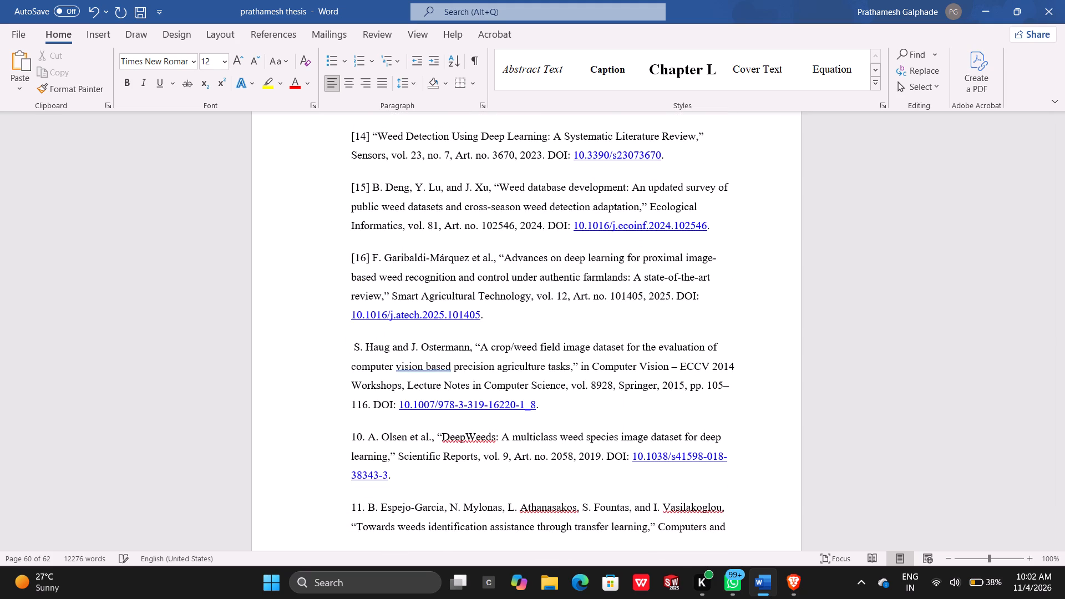
{"action": "type", "text": "[17]"}
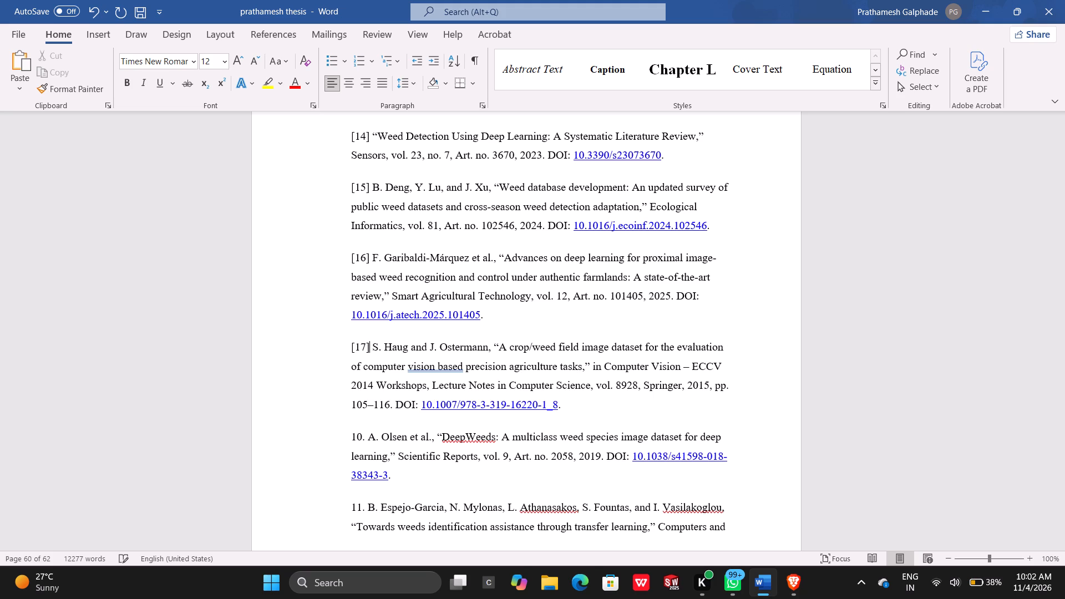
Renumber the "DeepWeeds" multiclass weed species image dataset reference as [18], with a space after the bracket.
{"action": "scroll", "coordinate": [361, 367], "scroll_direction": "down", "scroll_amount": 2}
{"action": "left_click", "coordinate": [367, 372]}
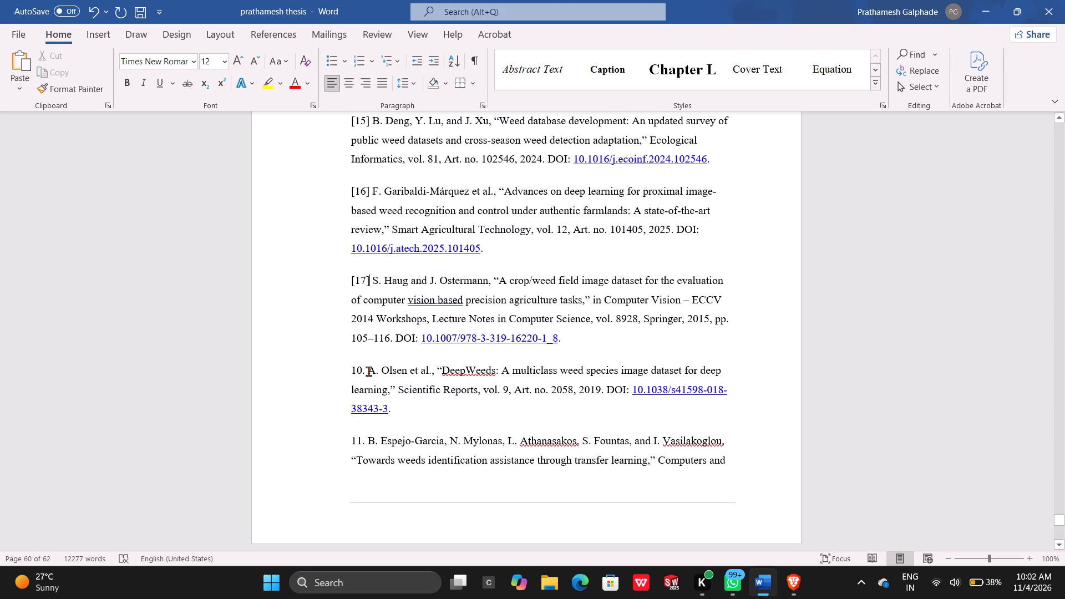
{"action": "key", "text": "BackSpace"}
{"action": "key", "text": "BackSpace"}
{"action": "key", "text": "BackSpace"}
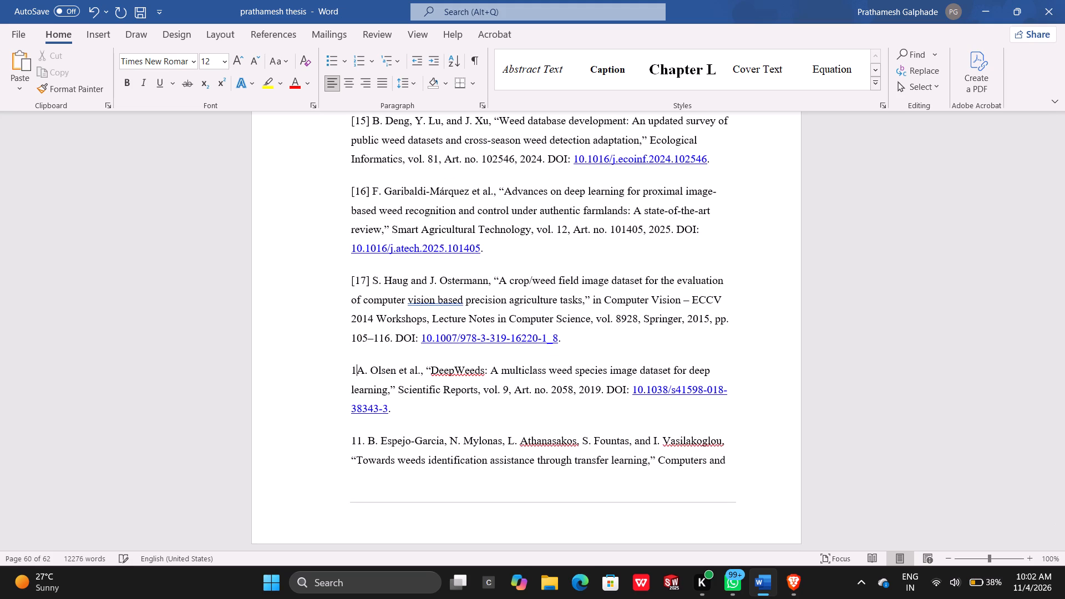
{"action": "key", "text": "BackSpace"}
{"action": "type", "text": "[18]"}
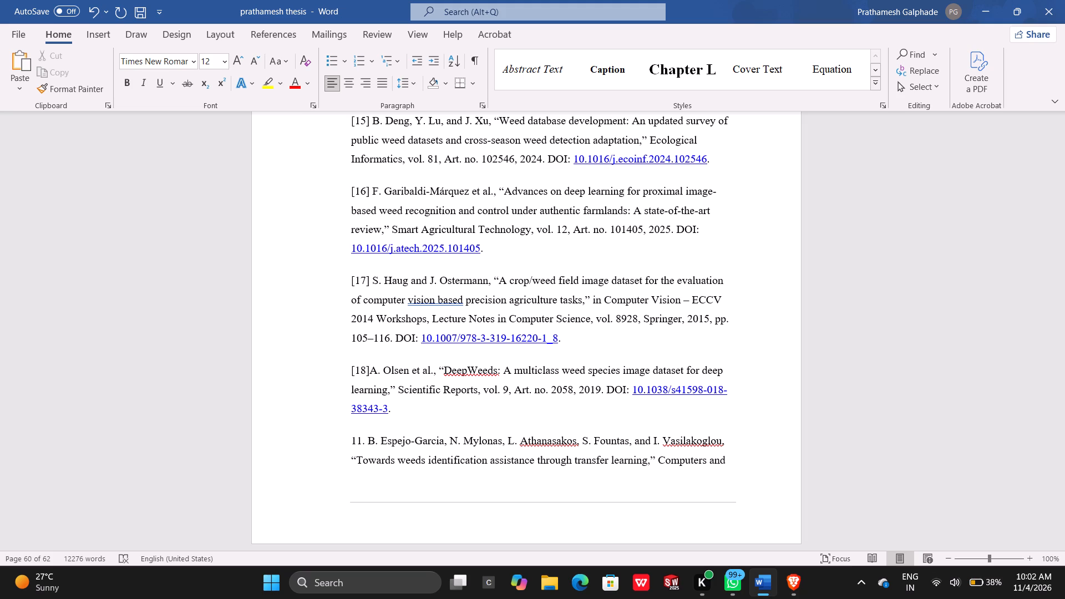
{"action": "key", "text": "space"}
Renumber the reference "Towards weeds identification assistance through transfer learning" as [19].
{"action": "scroll", "coordinate": [368, 371], "scroll_direction": "down", "scroll_amount": 3}
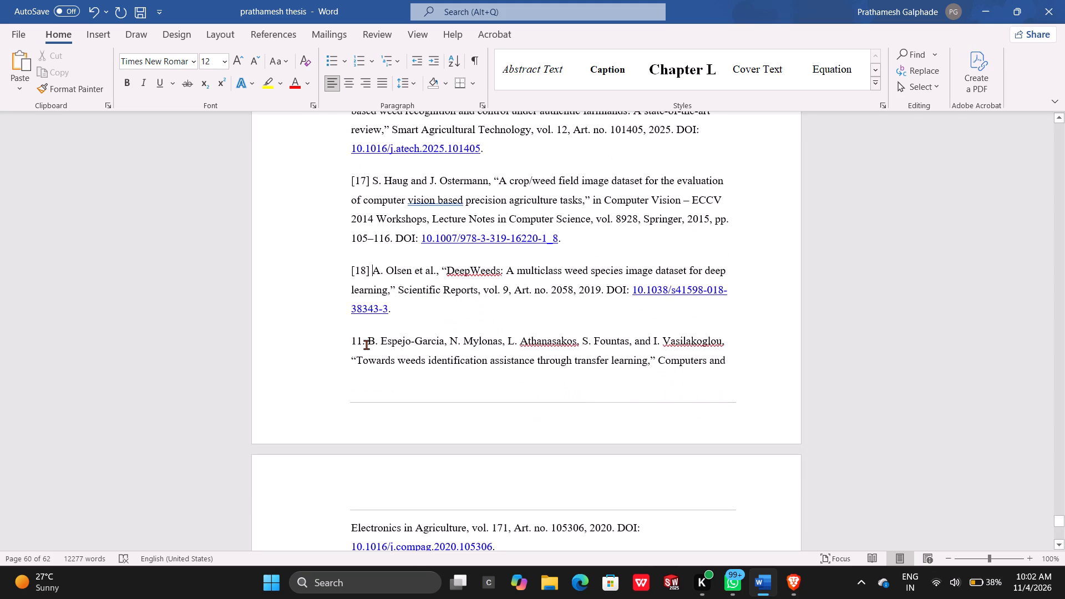
{"action": "left_click", "coordinate": [366, 344]}
{"action": "key", "text": "BackSpace"}
{"action": "key", "text": "BackSpace"}
{"action": "key", "text": "BackSpace"}
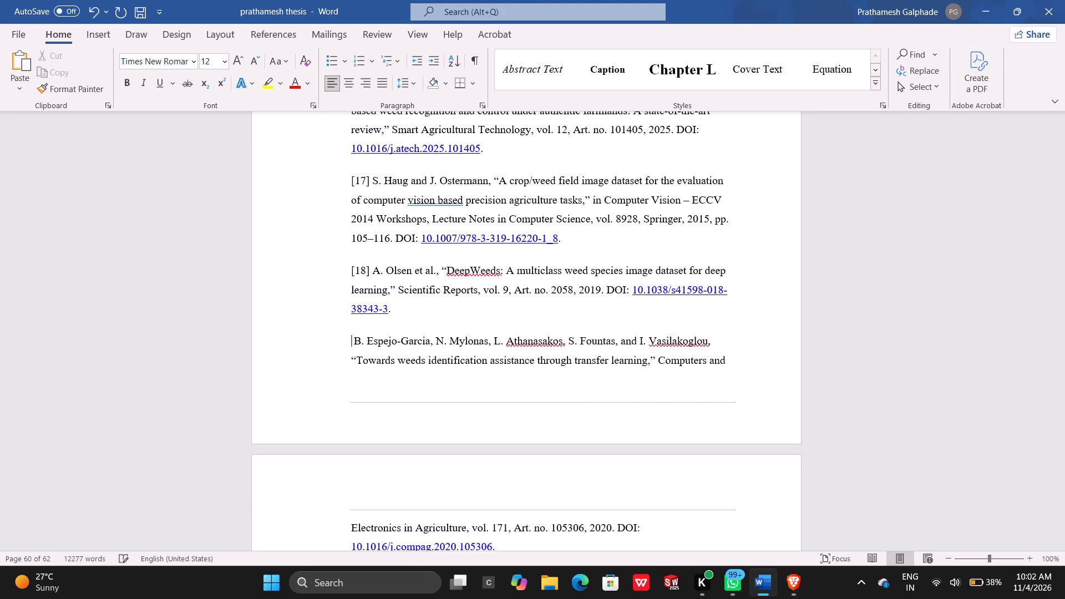
{"action": "key", "text": "bracketleft"}
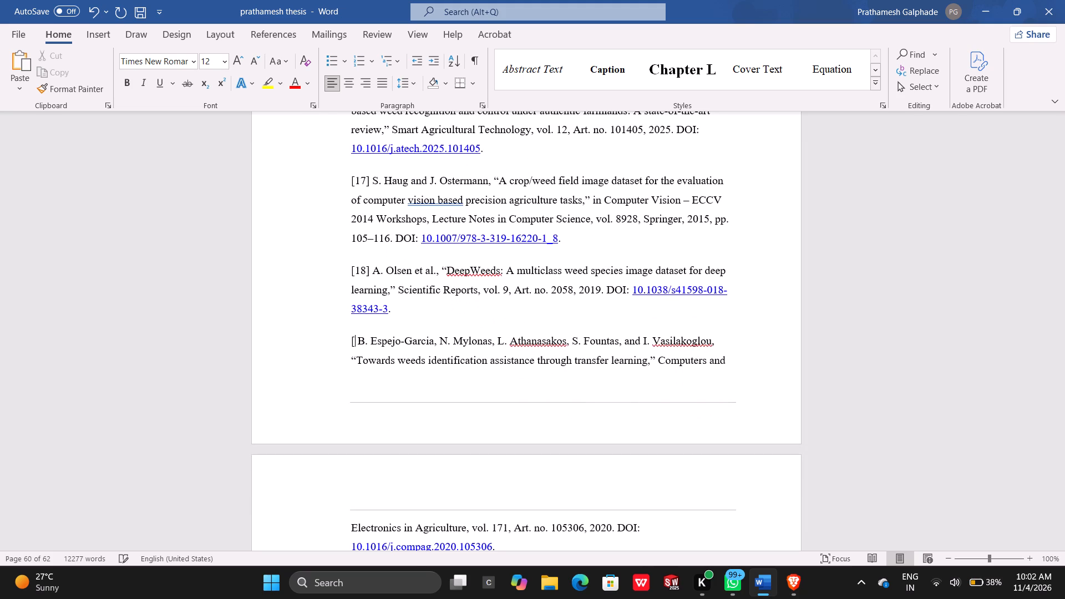
{"action": "type", "text": "19"}
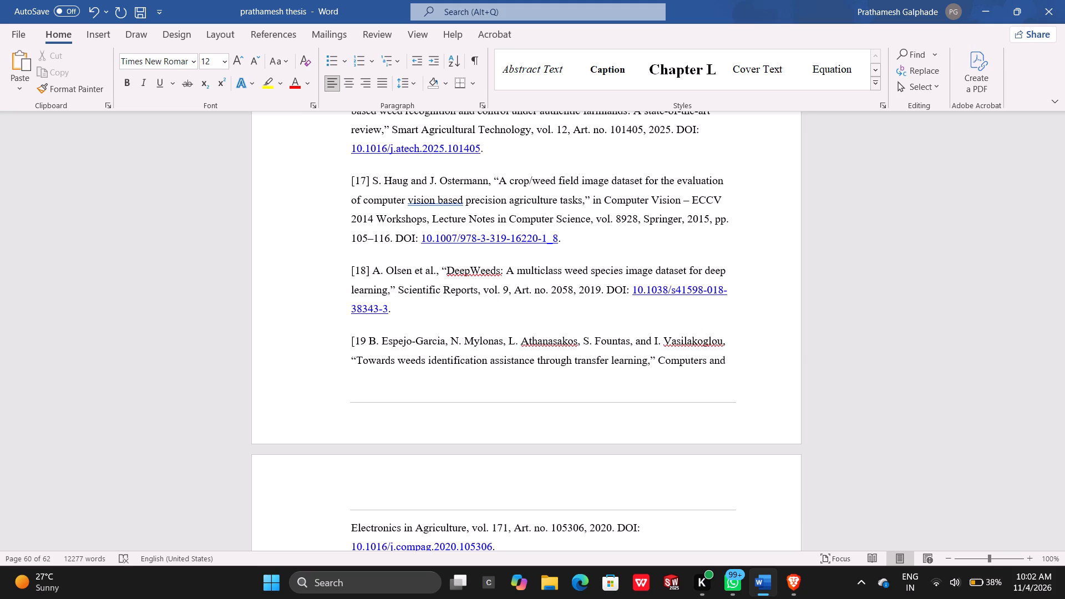
{"action": "key", "text": "bracketright"}
Renumber the reference on classifying and detecting common weeds in corn and soybean production systems as [20].
{"action": "scroll", "coordinate": [366, 344], "scroll_direction": "down", "scroll_amount": 7}
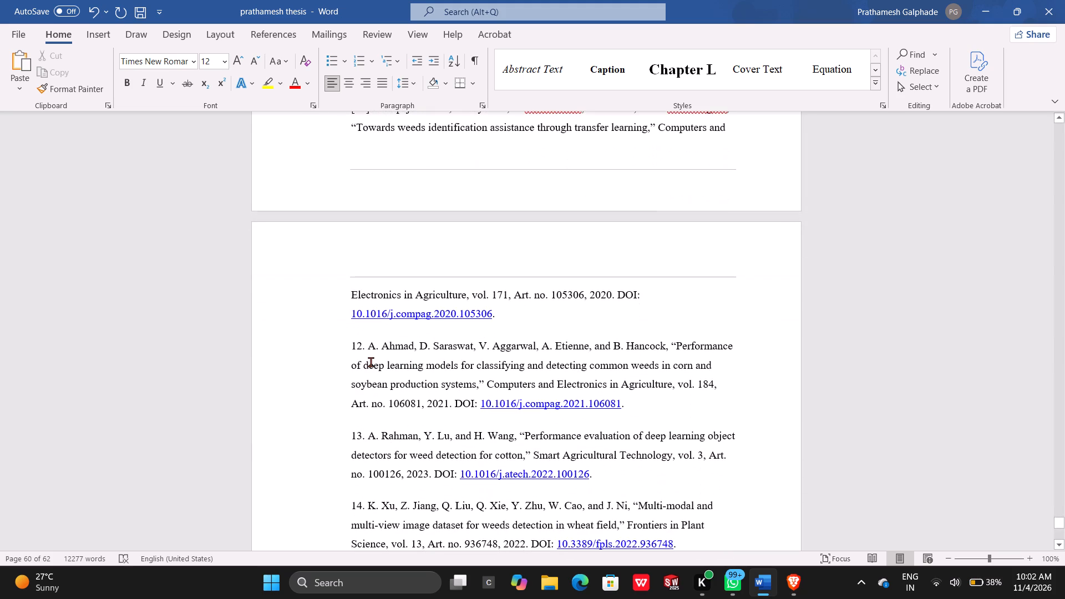
{"action": "left_click", "coordinate": [364, 348]}
{"action": "key", "text": "BackSpace"}
{"action": "key", "text": "BackSpace"}
{"action": "key", "text": "BackSpace"}
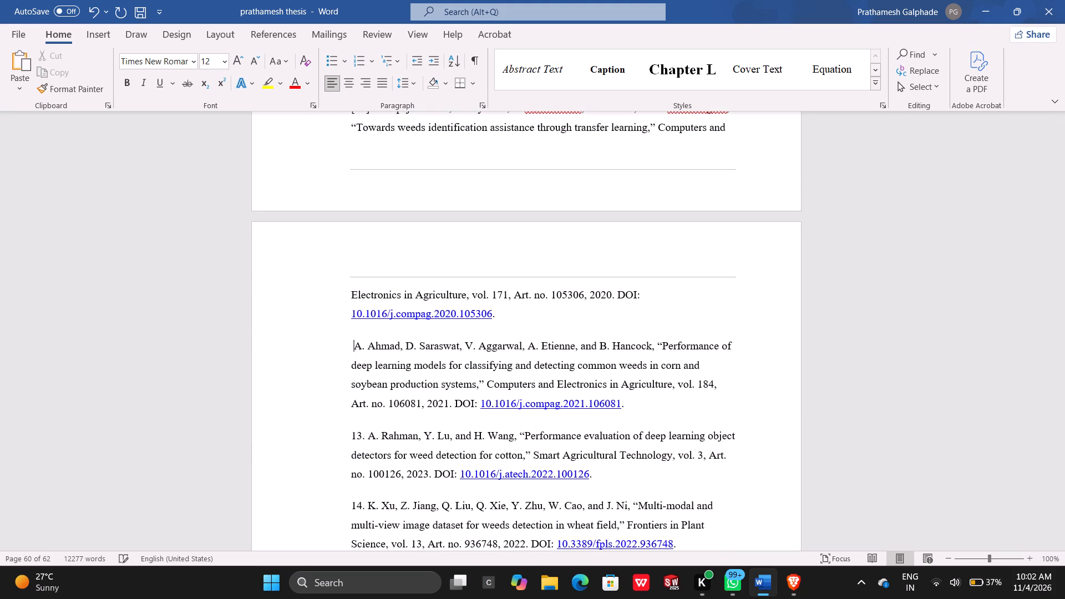
{"action": "key", "text": "BackSpace"}
{"action": "key", "text": "Return"}
{"action": "type", "text": "[20"}
{"action": "key", "text": "bracketright"}
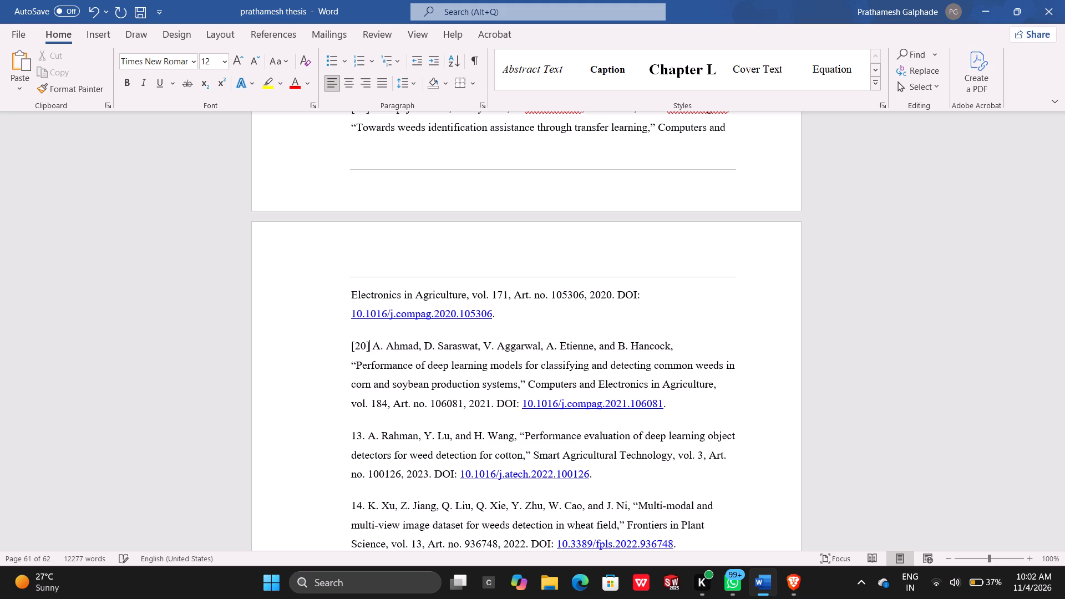
Renumber the reference on evaluating deep learning object detectors for weed detection for cotton as [21].
{"action": "scroll", "coordinate": [364, 348], "scroll_direction": "down", "scroll_amount": 5}
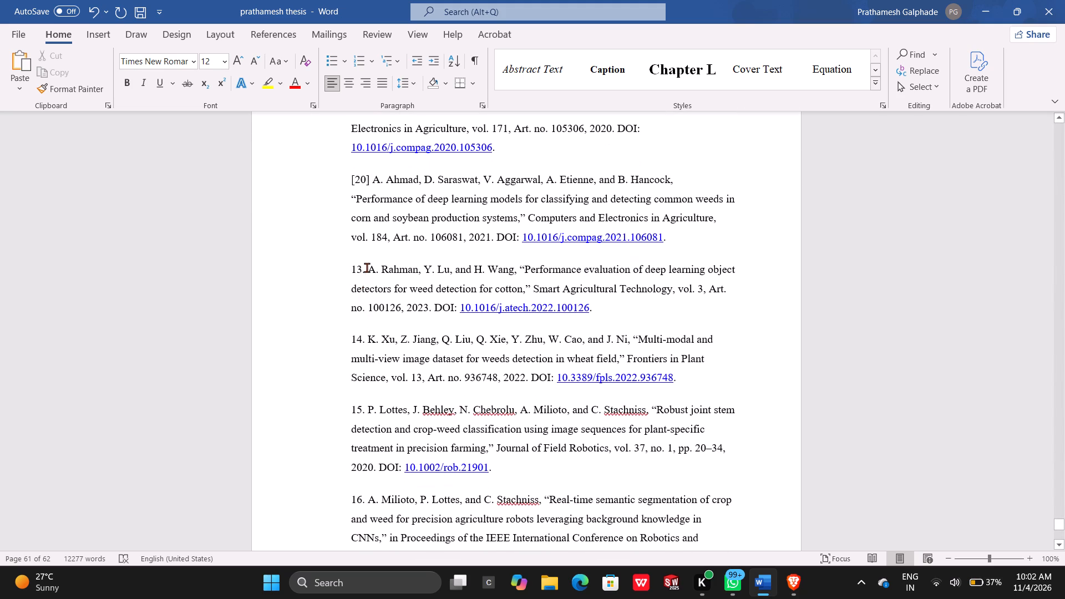
{"action": "scroll", "coordinate": [392, 290], "scroll_direction": "down", "scroll_amount": 10}
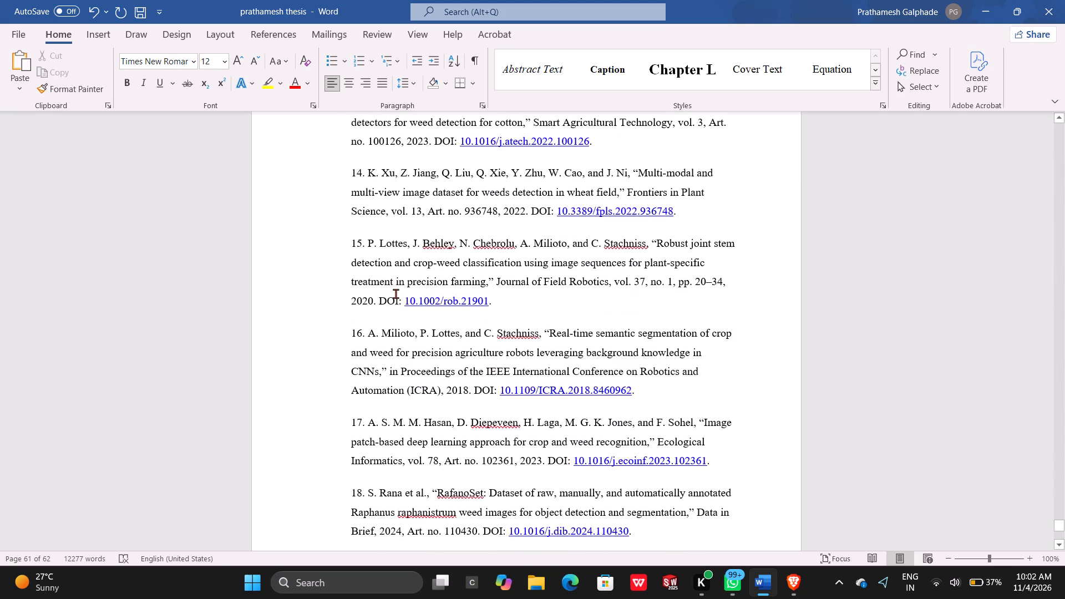
{"action": "scroll", "coordinate": [395, 293], "scroll_direction": "down", "scroll_amount": 12}
{"action": "scroll", "coordinate": [395, 293], "scroll_direction": "up", "scroll_amount": 8}
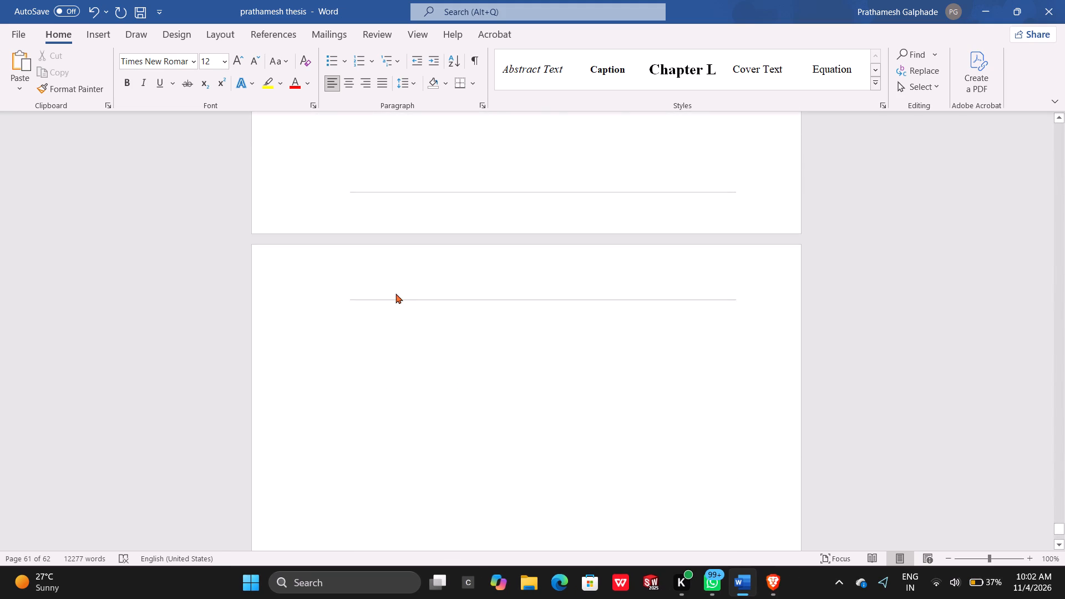
{"action": "scroll", "coordinate": [395, 293], "scroll_direction": "up", "scroll_amount": 14}
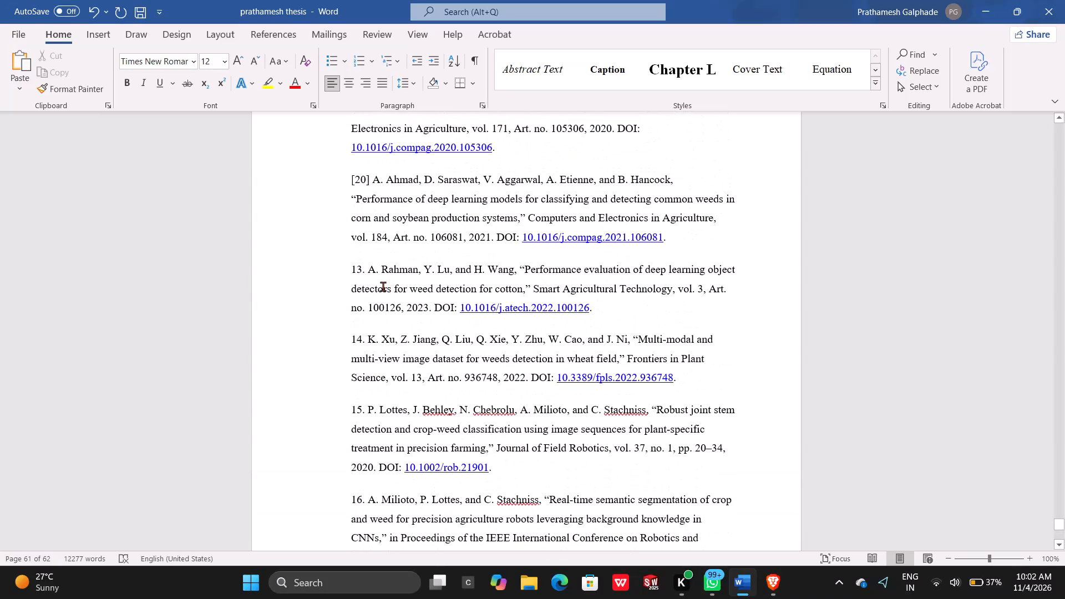
{"action": "left_click", "coordinate": [366, 268]}
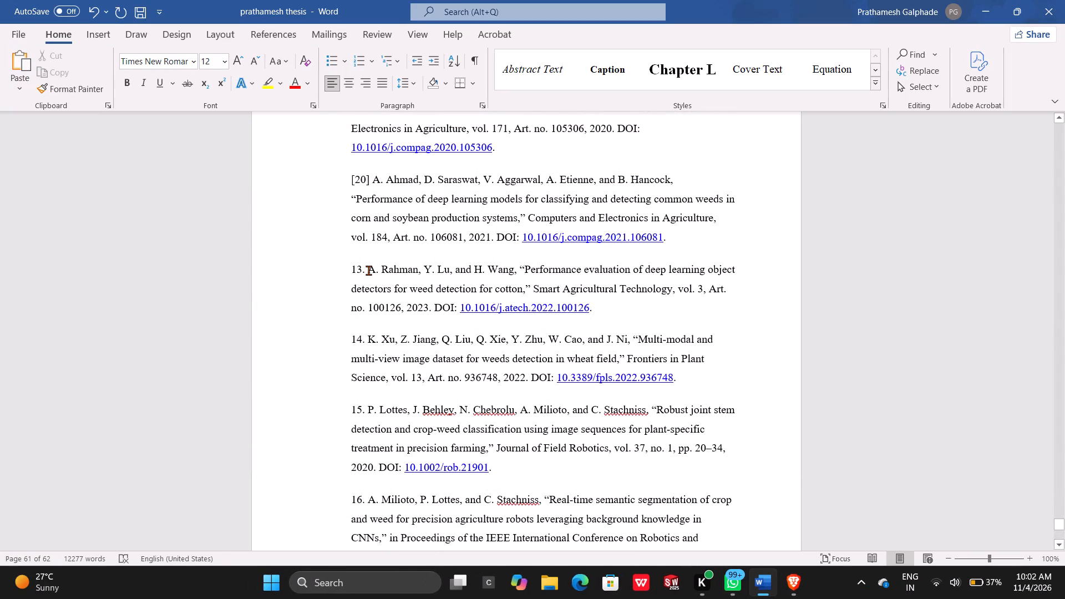
{"action": "key", "text": "BackSpace"}
{"action": "key", "text": "BackSpace"}
{"action": "key", "text": "BackSpace"}
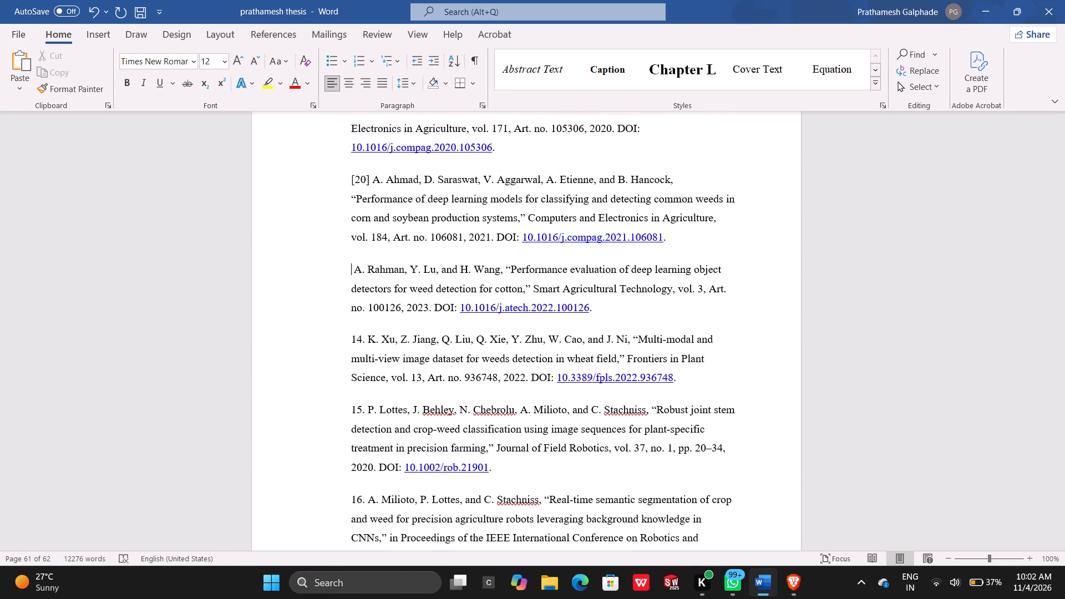
{"action": "key", "text": "bracketleft"}
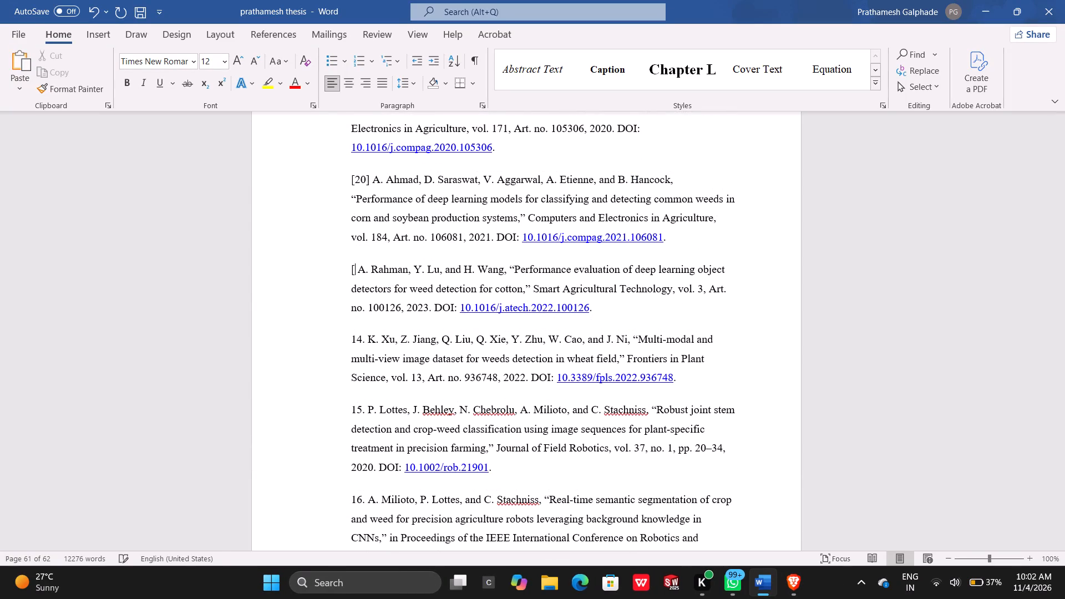
{"action": "type", "text": "21]"}
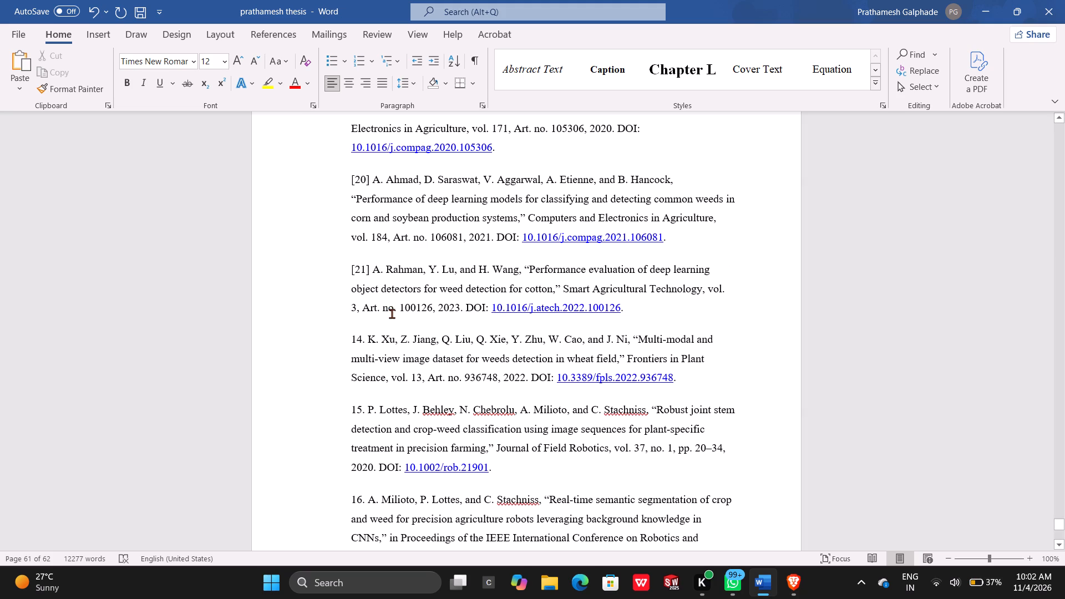
Renumber the reference on the multi-modal and multi-view image dataset for weeds detection in wheat field as [22].
{"action": "left_click", "coordinate": [365, 336]}
{"action": "key", "text": "BackSpace"}
{"action": "key", "text": "BackSpace"}
{"action": "key", "text": "BackSpace"}
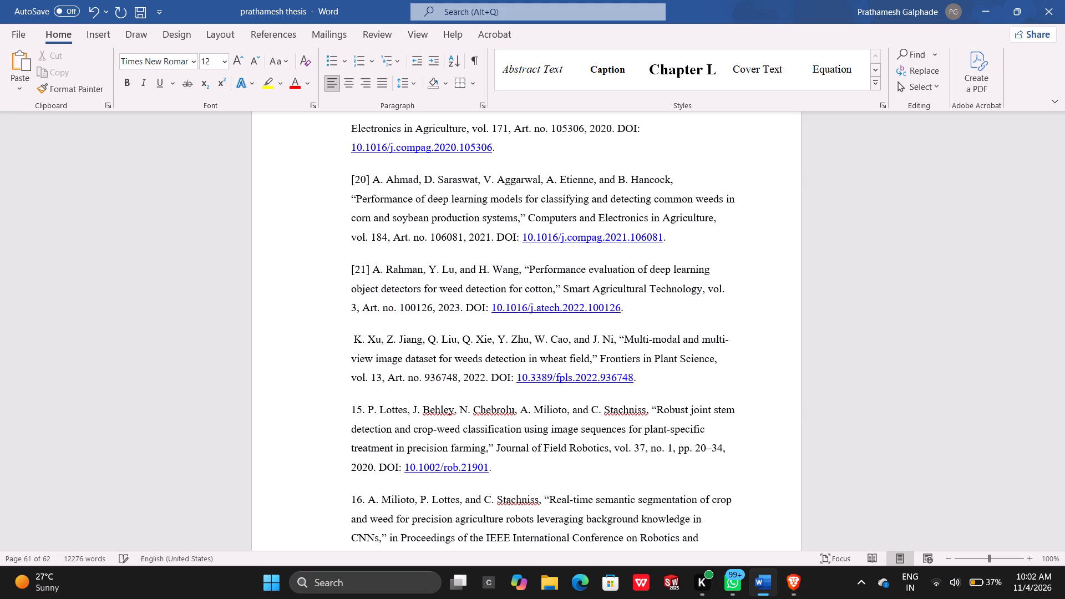
{"action": "type", "text": "[22"}
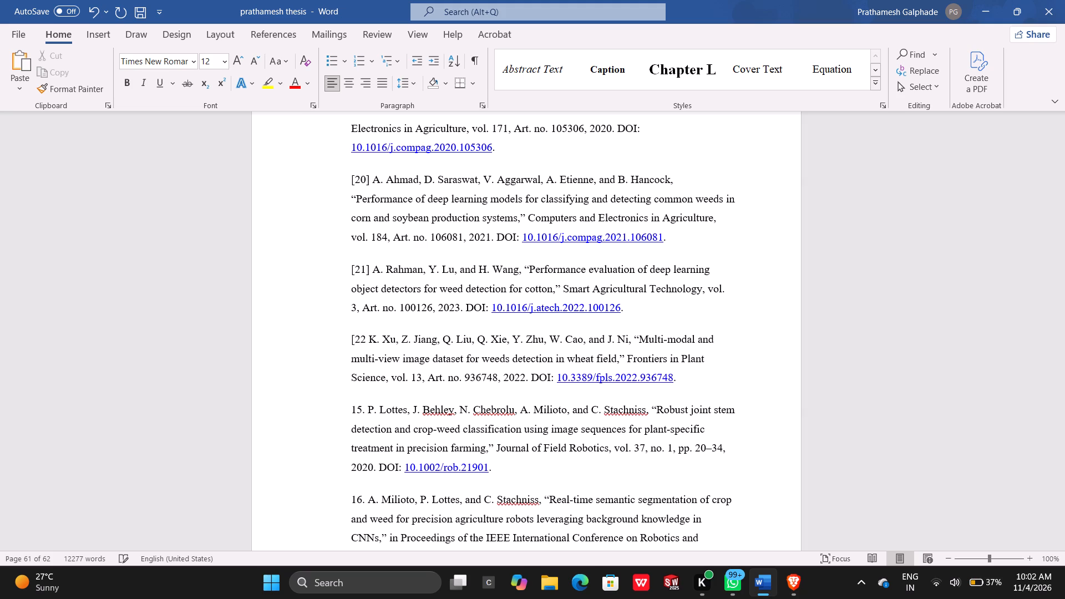
{"action": "key", "text": "bracketright"}
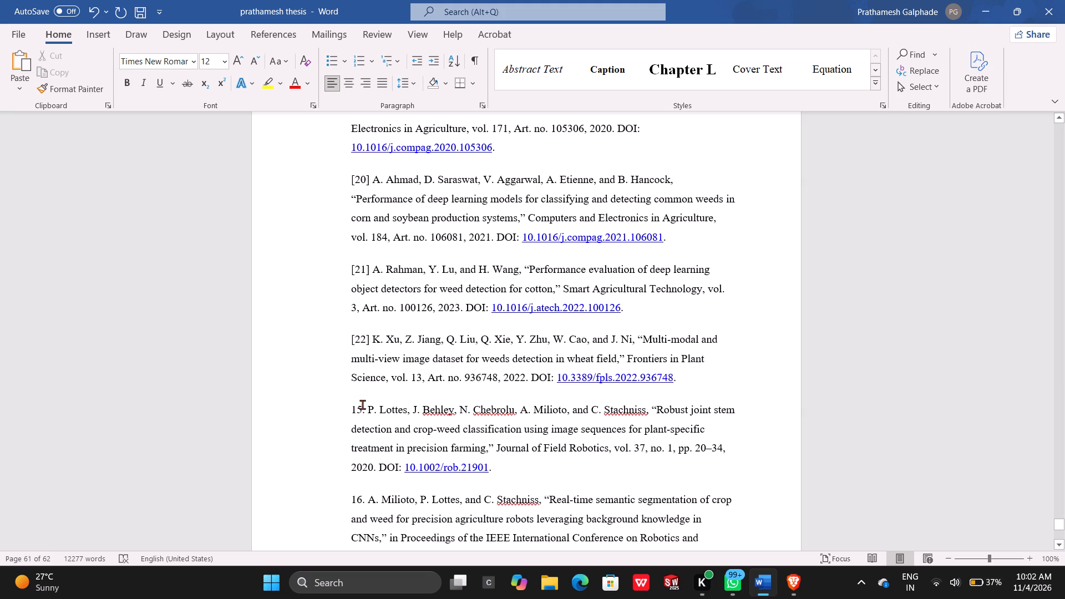
Renumber the Journal of Field Robotics reference on robust joint stem detection and crop-weed classification as [23].
{"action": "left_click", "coordinate": [364, 409]}
{"action": "key", "text": "BackSpace"}
{"action": "key", "text": "BackSpace"}
{"action": "key", "text": "BackSpace"}
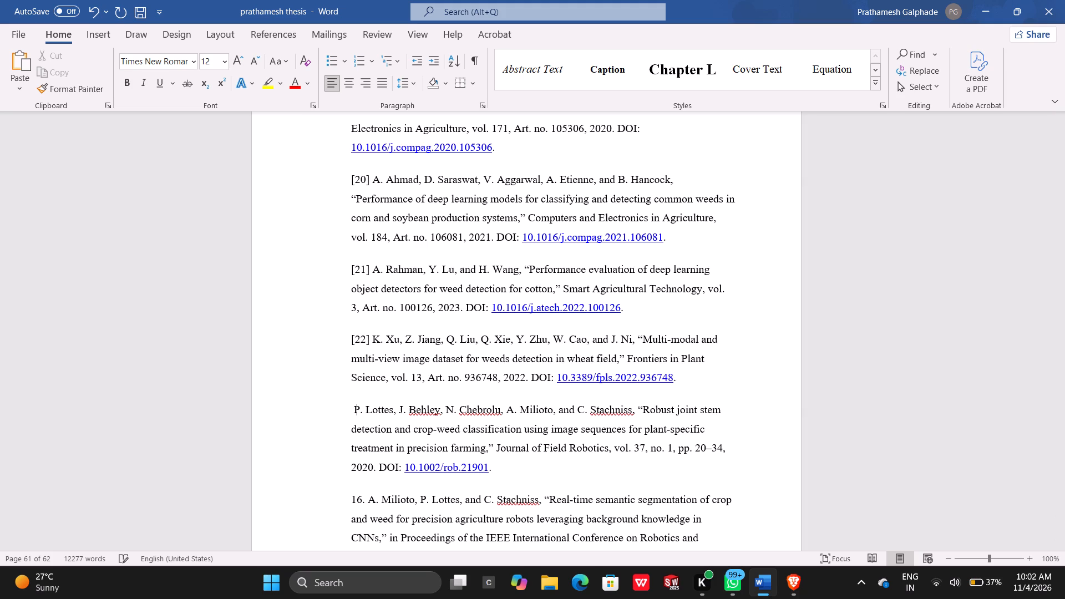
{"action": "type", "text": "[23"}
{"action": "key", "text": "bracketright"}
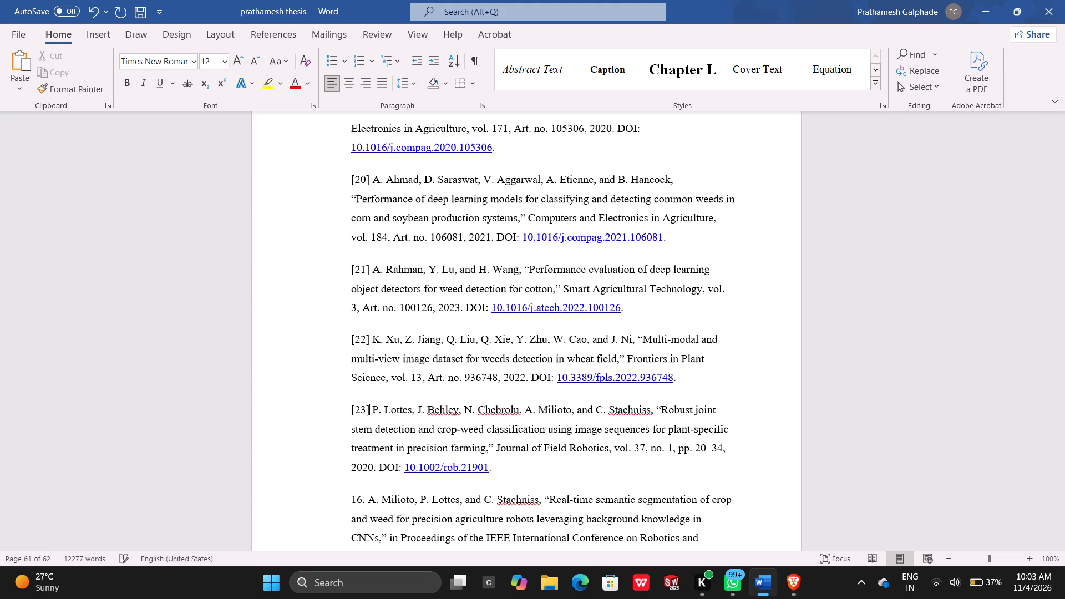
Renumber the ICRA reference on real-time semantic segmentation of crop and weed as [24].
{"action": "left_click", "coordinate": [363, 497]}
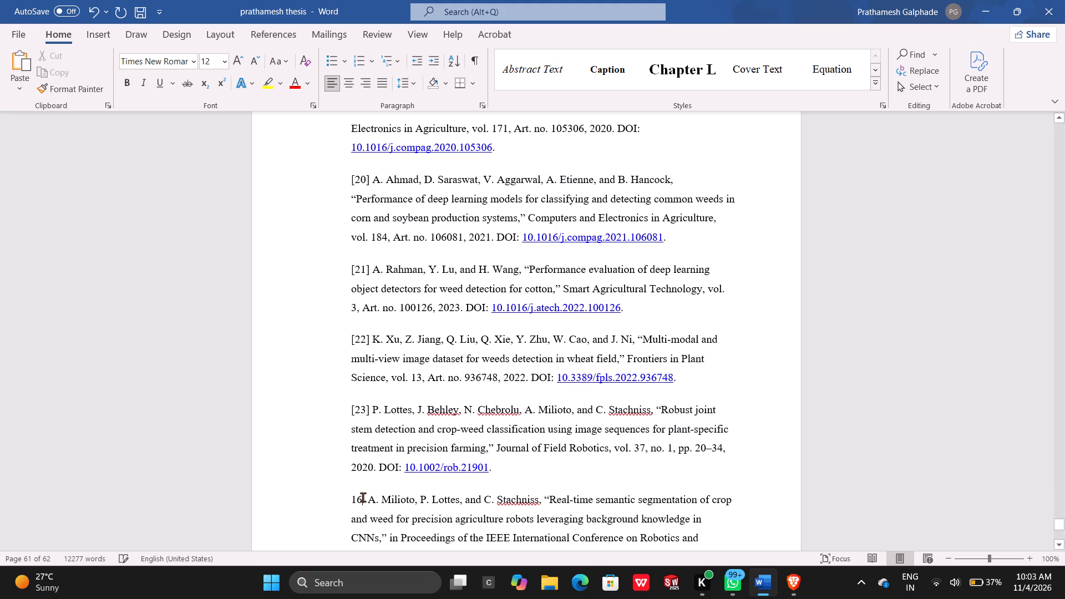
{"action": "left_click", "coordinate": [364, 499]}
{"action": "key", "text": "BackSpace"}
{"action": "key", "text": "BackSpace"}
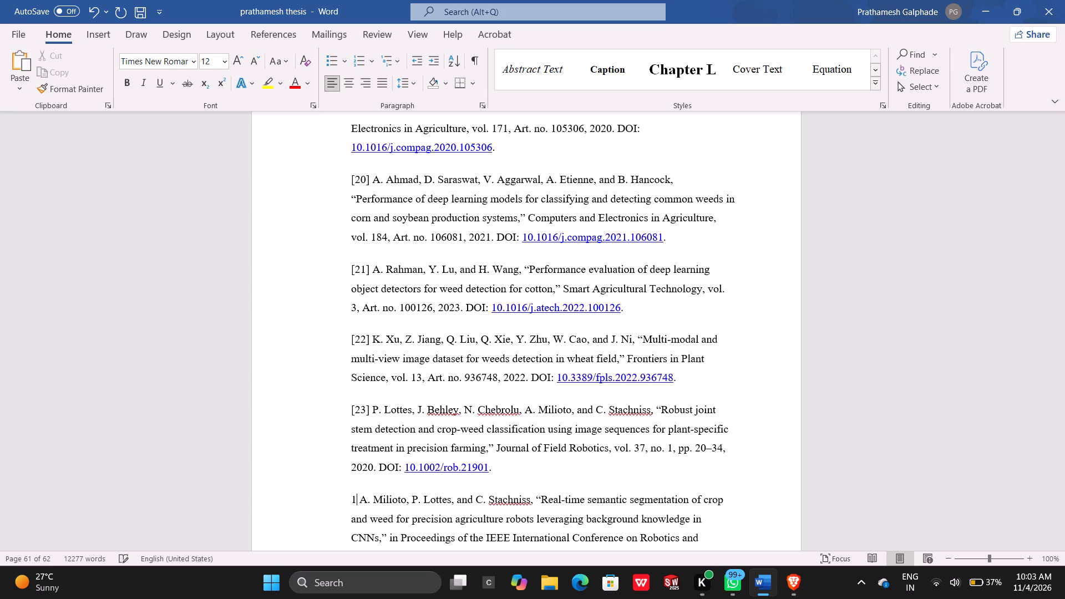
{"action": "key", "text": "BackSpace"}
{"action": "type", "text": "[24]"}
Renumber the reference "Image patch-based deep learning approach for crop and weed recognition" as [25].
{"action": "scroll", "coordinate": [407, 483], "scroll_direction": "down", "scroll_amount": 4}
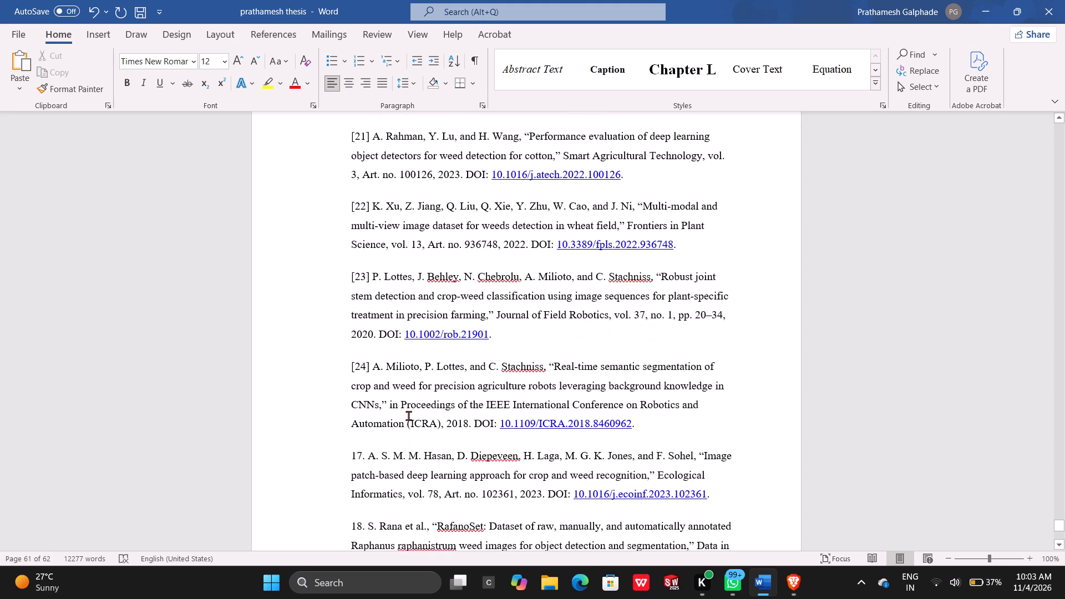
{"action": "scroll", "coordinate": [407, 413], "scroll_direction": "down", "scroll_amount": 1}
{"action": "left_click", "coordinate": [366, 428]}
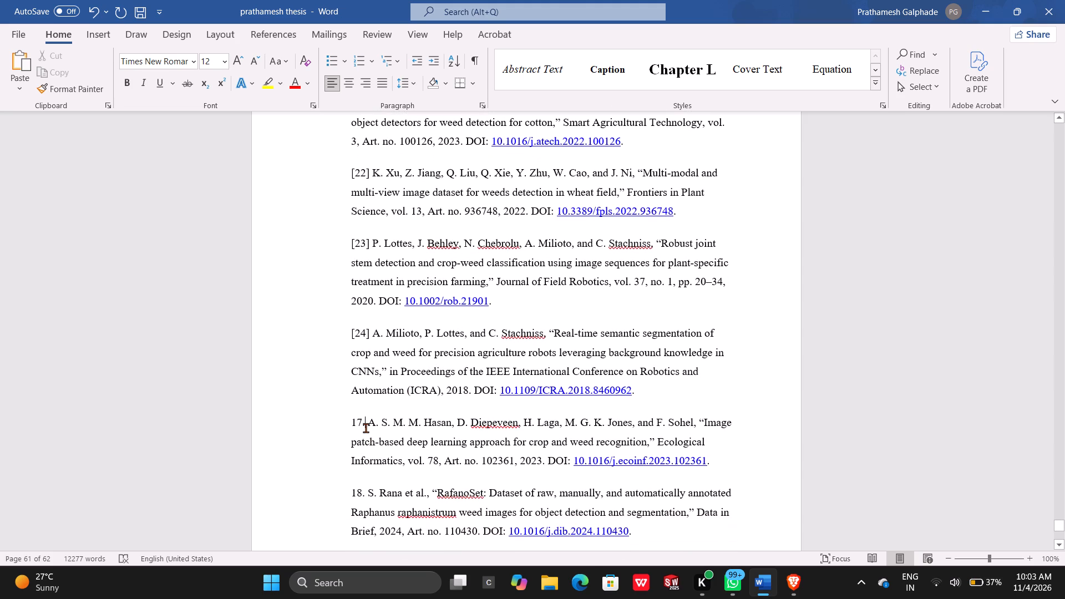
{"action": "key", "text": "BackSpace"}
{"action": "key", "text": "BackSpace"}
{"action": "key", "text": "BackSpace"}
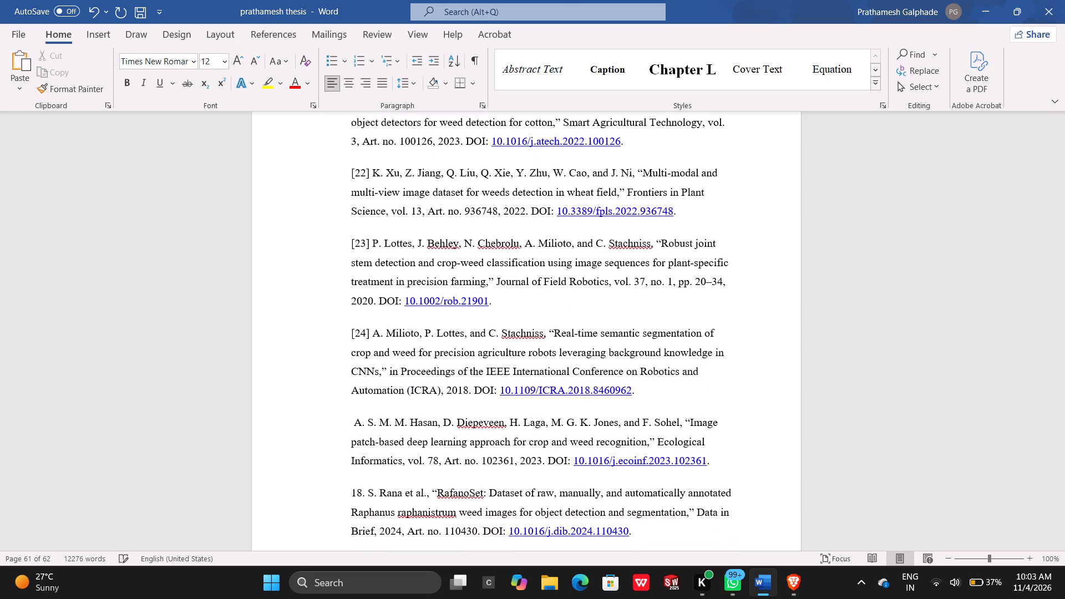
{"action": "key", "text": "bracketleft"}
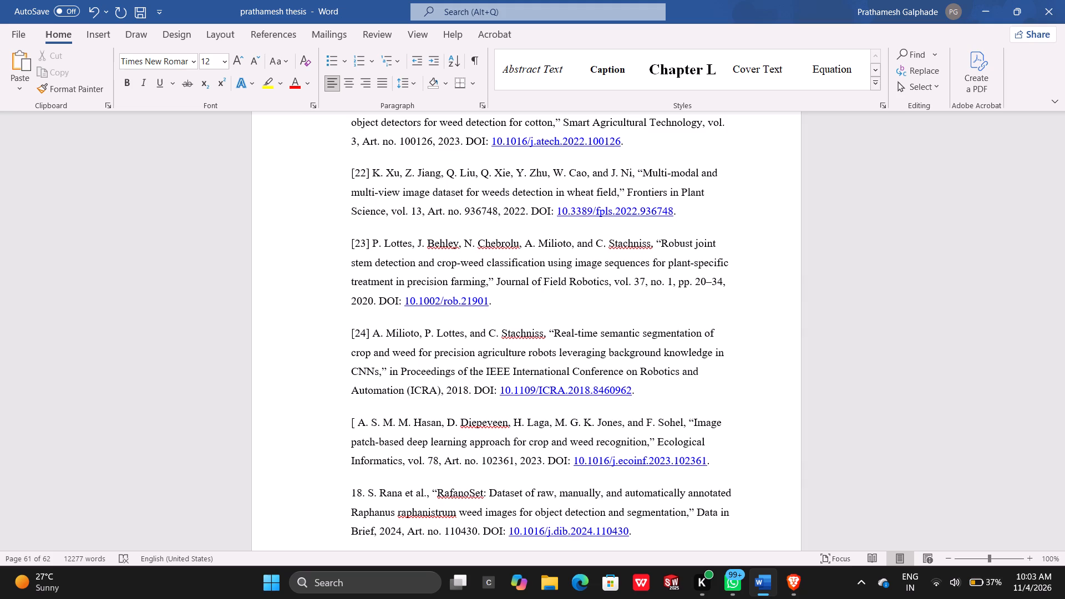
{"action": "type", "text": "25]"}
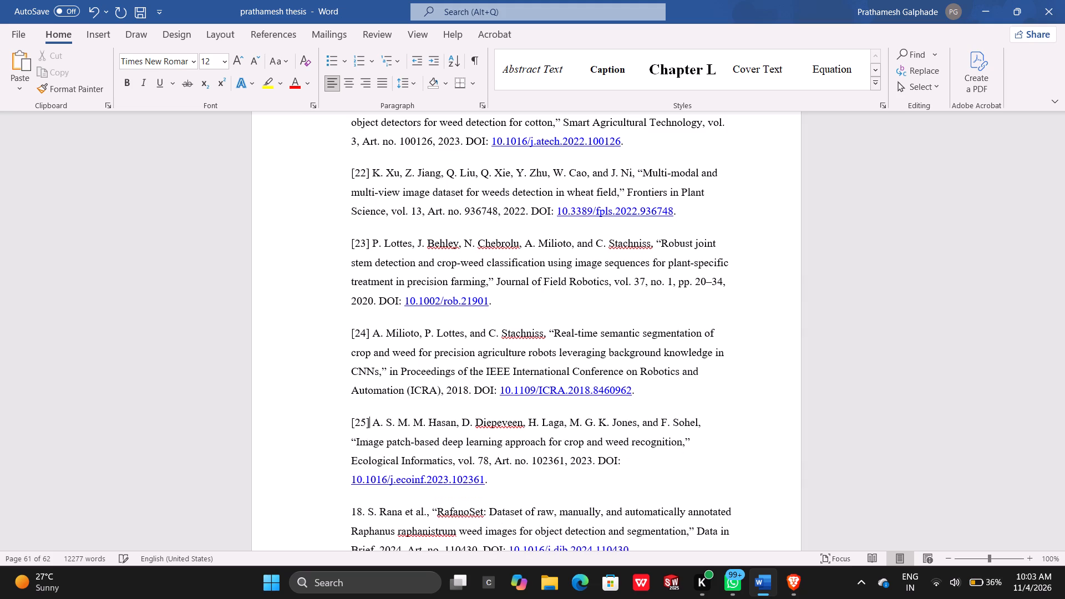
Renumber the RafanoSet dataset reference in Data in Brief as [26].
{"action": "scroll", "coordinate": [366, 428], "scroll_direction": "down", "scroll_amount": 3}
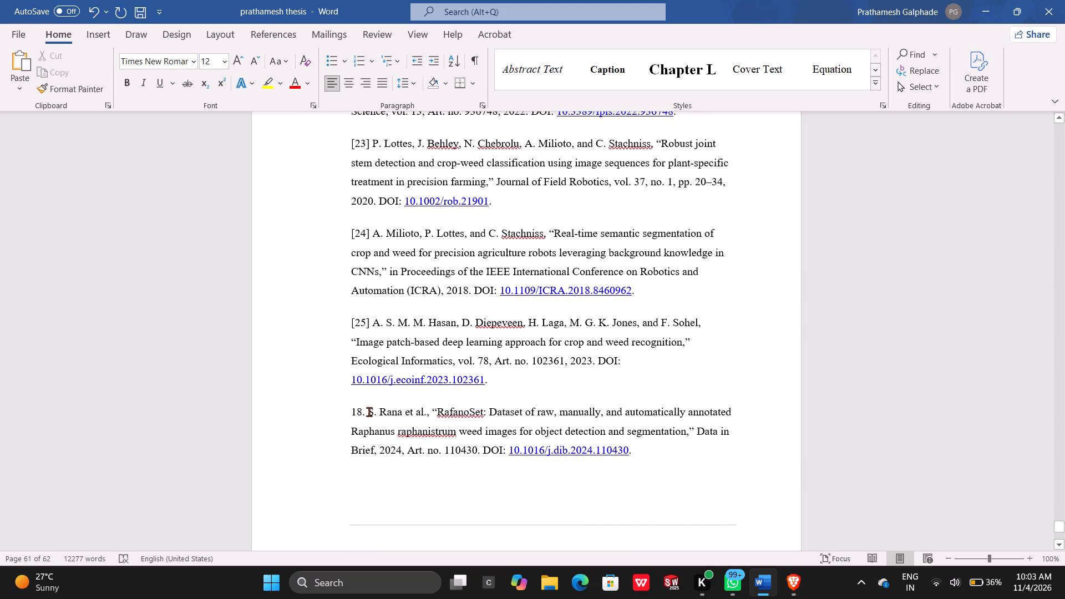
{"action": "left_click", "coordinate": [366, 411]}
{"action": "key", "text": "BackSpace"}
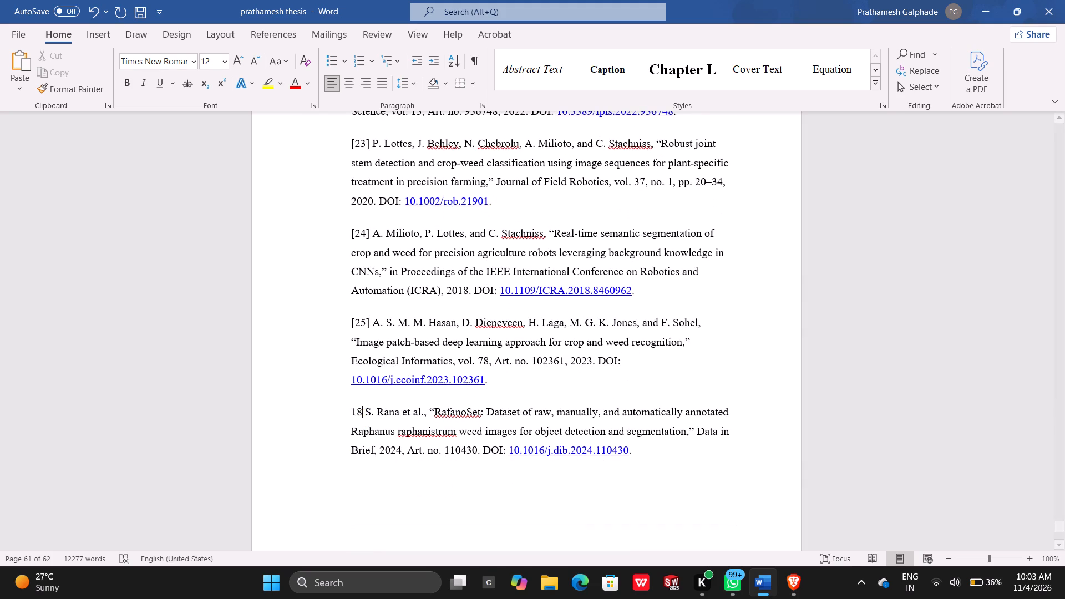
{"action": "key", "text": "BackSpace"}
{"action": "key", "text": "BackSpace"}
{"action": "key", "text": "bracketleft"}
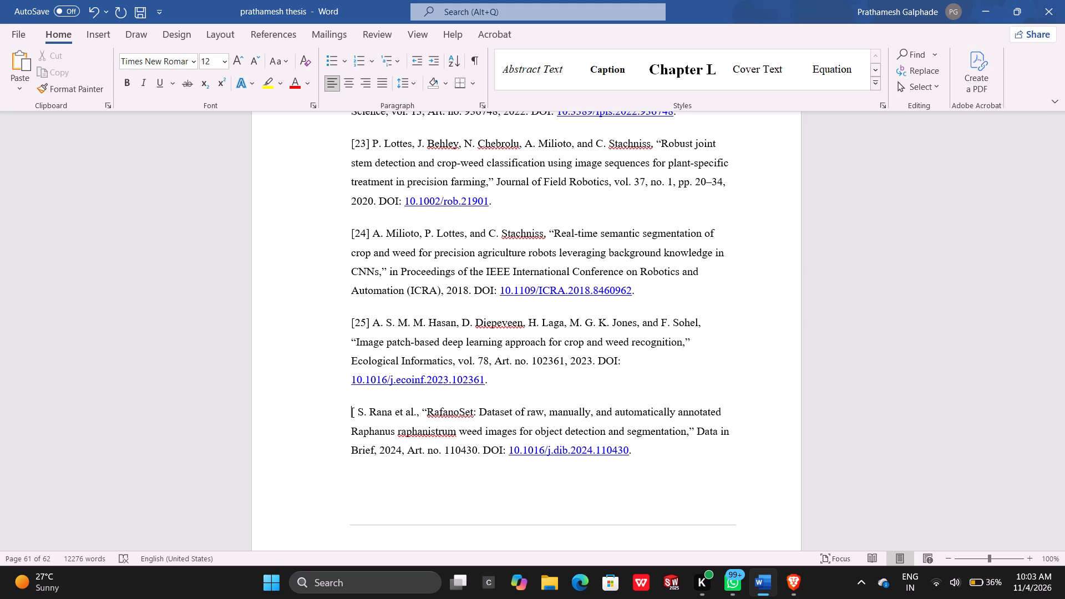
{"action": "type", "text": "26"}
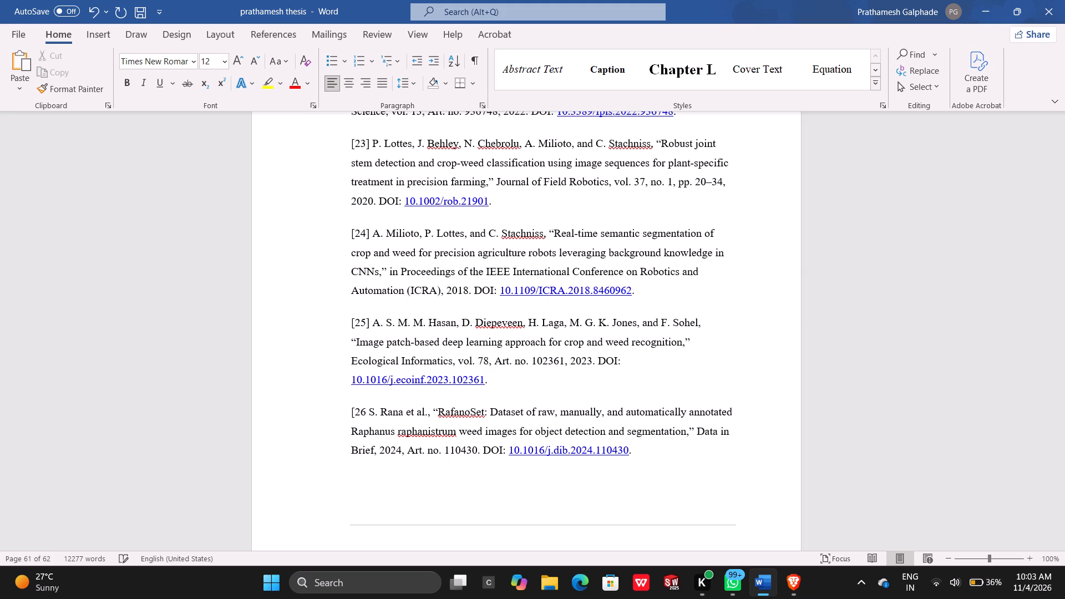
{"action": "key", "text": "bracketright"}
Examine the end of the renumbered reference list and the pages that follow it at the end of the thesis.
{"action": "scroll", "coordinate": [373, 413], "scroll_direction": "up", "scroll_amount": 4}
{"action": "scroll", "coordinate": [373, 413], "scroll_direction": "down", "scroll_amount": 5}
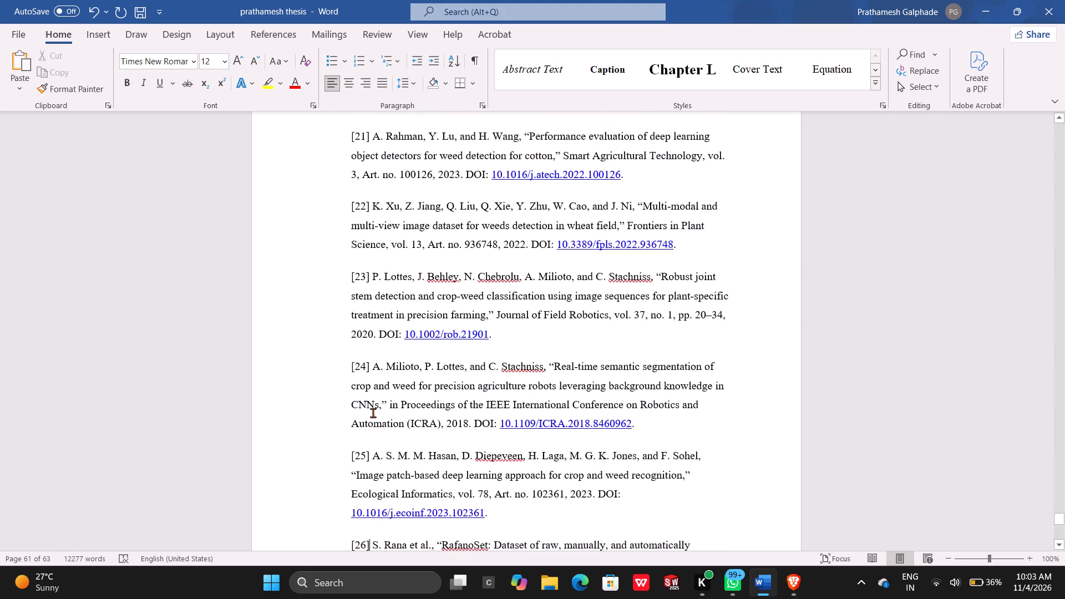
{"action": "scroll", "coordinate": [373, 413], "scroll_direction": "down", "scroll_amount": 20}
{"action": "scroll", "coordinate": [373, 413], "scroll_direction": "down", "scroll_amount": 6}
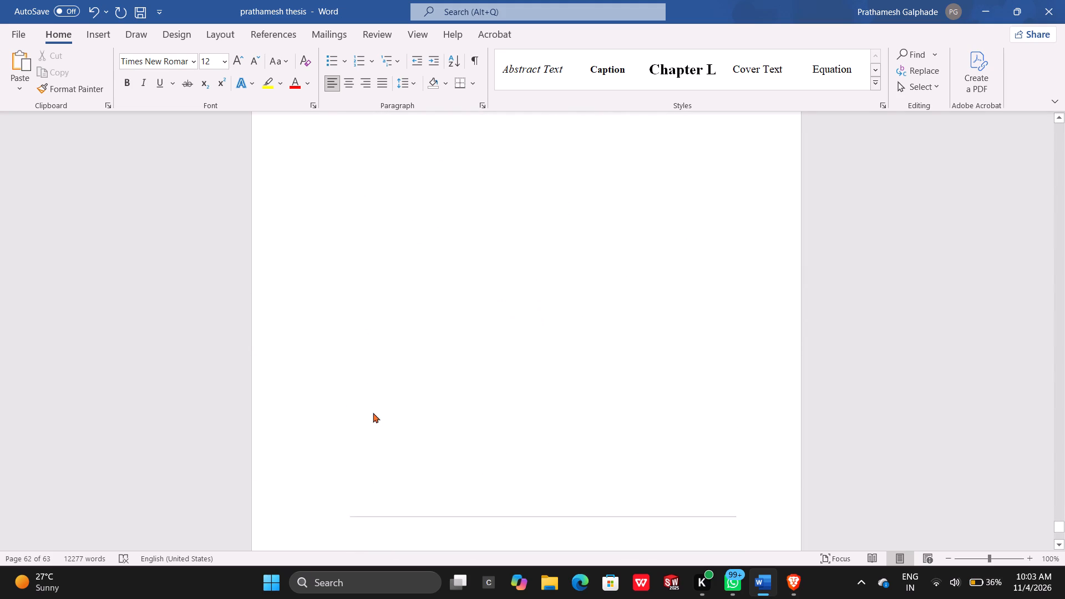
{"action": "scroll", "coordinate": [373, 413], "scroll_direction": "down", "scroll_amount": 20}
{"action": "scroll", "coordinate": [373, 413], "scroll_direction": "down", "scroll_amount": 10}
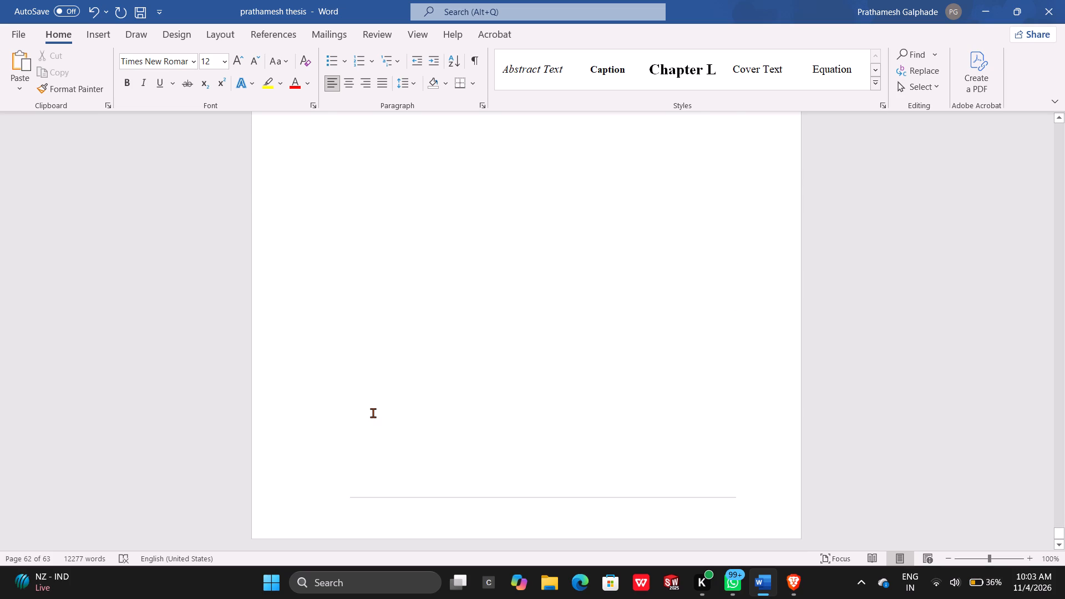
{"action": "scroll", "coordinate": [373, 413], "scroll_direction": "down", "scroll_amount": 7}
{"action": "scroll", "coordinate": [373, 413], "scroll_direction": "up", "scroll_amount": 5}
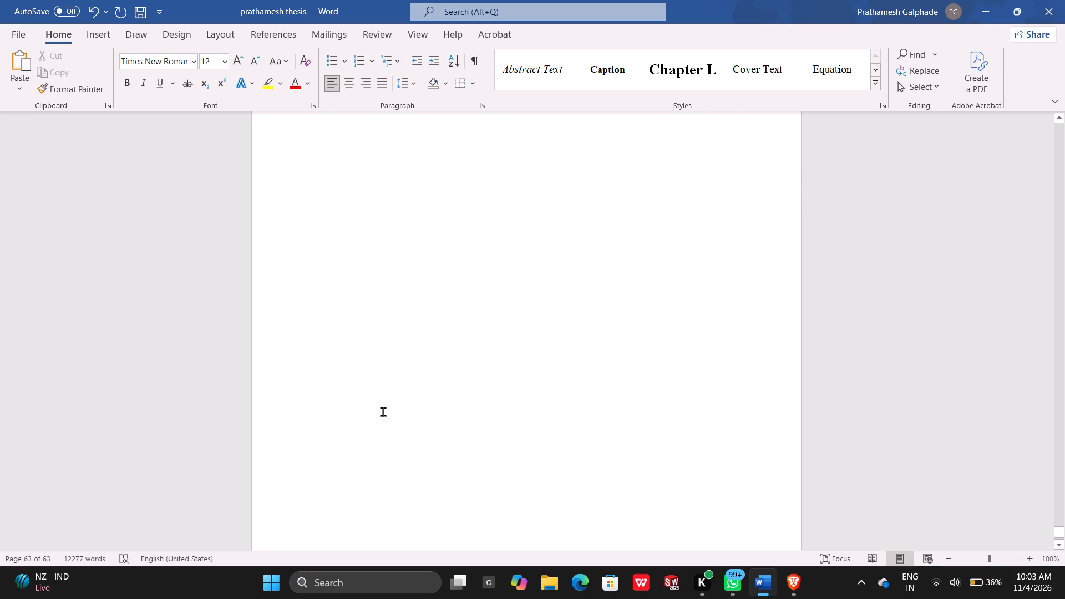
{"action": "scroll", "coordinate": [383, 412], "scroll_direction": "down", "scroll_amount": 1}
{"action": "scroll", "coordinate": [383, 412], "scroll_direction": "up", "scroll_amount": 6}
{"action": "scroll", "coordinate": [383, 412], "scroll_direction": "down", "scroll_amount": 8}
{"action": "right_click", "coordinate": [386, 407]}
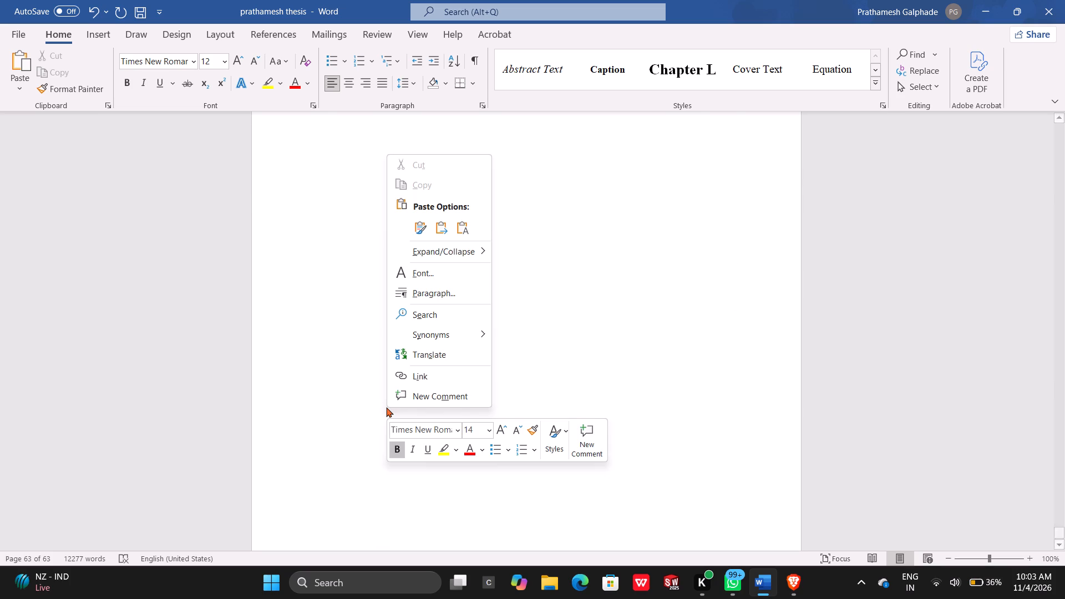
{"action": "left_click", "coordinate": [350, 295]}
Look back over the reference list and return to the thesis's cover page.
{"action": "scroll", "coordinate": [353, 294], "scroll_direction": "up", "scroll_amount": 20}
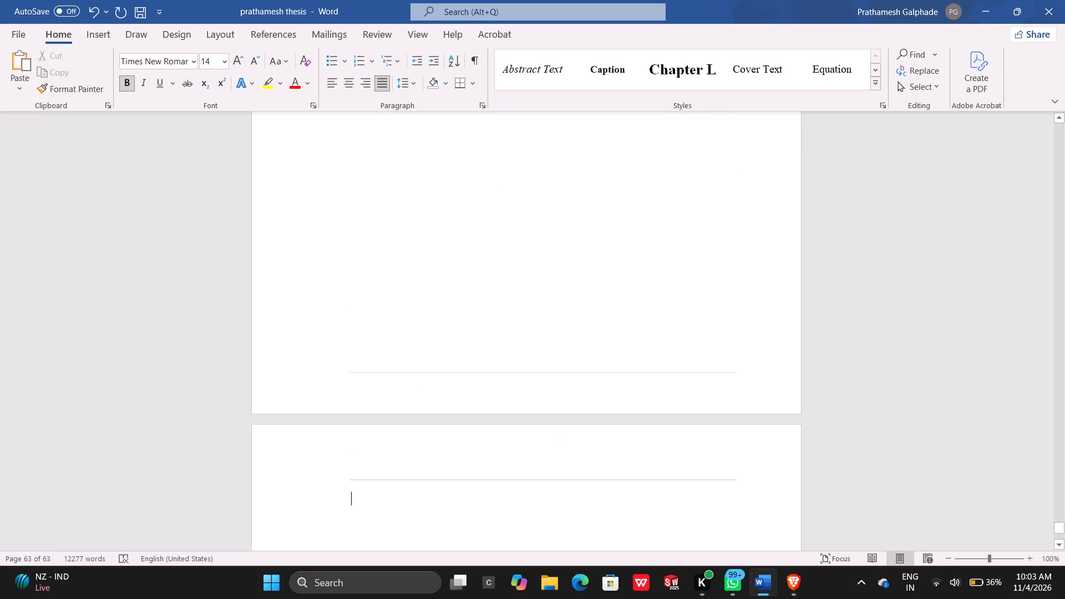
{"action": "scroll", "coordinate": [353, 293], "scroll_direction": "up", "scroll_amount": 20}
{"action": "scroll", "coordinate": [353, 293], "scroll_direction": "up", "scroll_amount": 20}
{"action": "scroll", "coordinate": [353, 293], "scroll_direction": "up", "scroll_amount": 1}
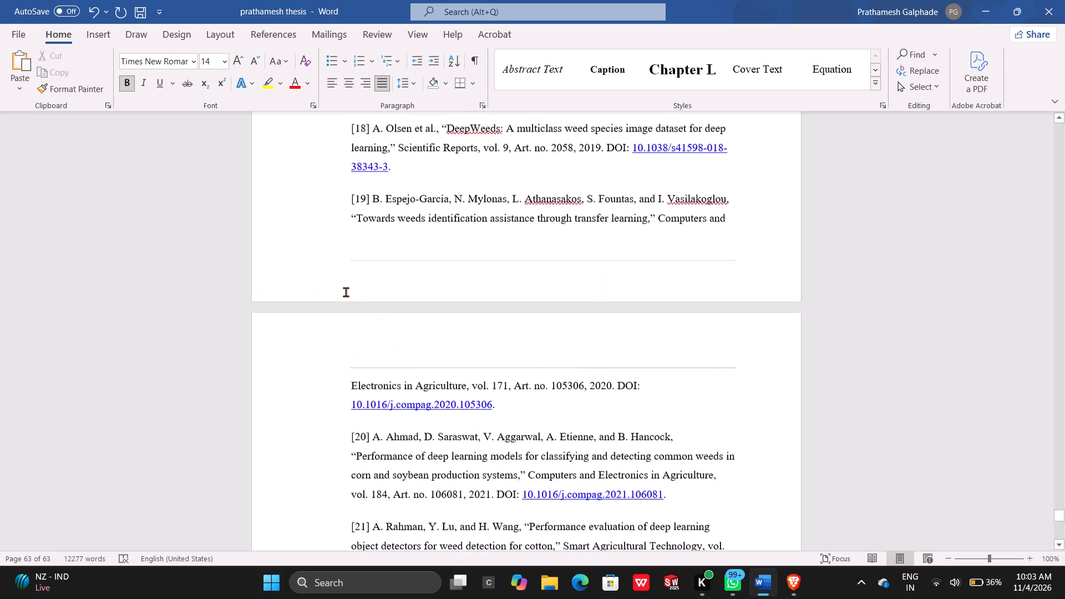
{"action": "scroll", "coordinate": [346, 292], "scroll_direction": "up", "scroll_amount": 19}
{"action": "scroll", "coordinate": [474, 309], "scroll_direction": "up", "scroll_amount": 1}
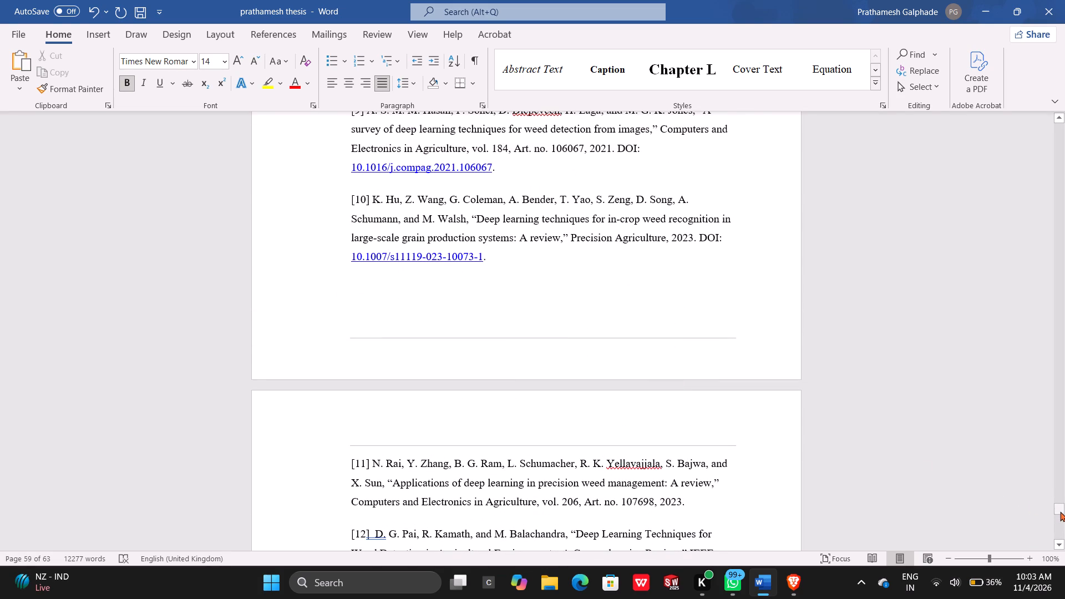
{"action": "left_click_drag", "start_coordinate": [1060, 511], "coordinate": [1034, 220]}
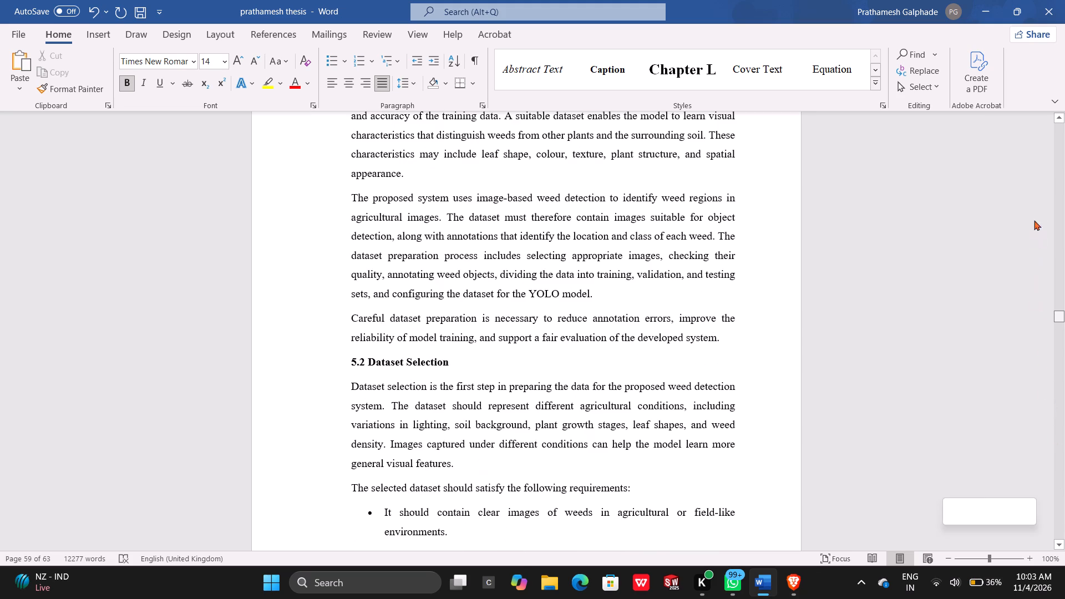
{"action": "left_click_drag", "start_coordinate": [1034, 220], "coordinate": [1036, 108]}
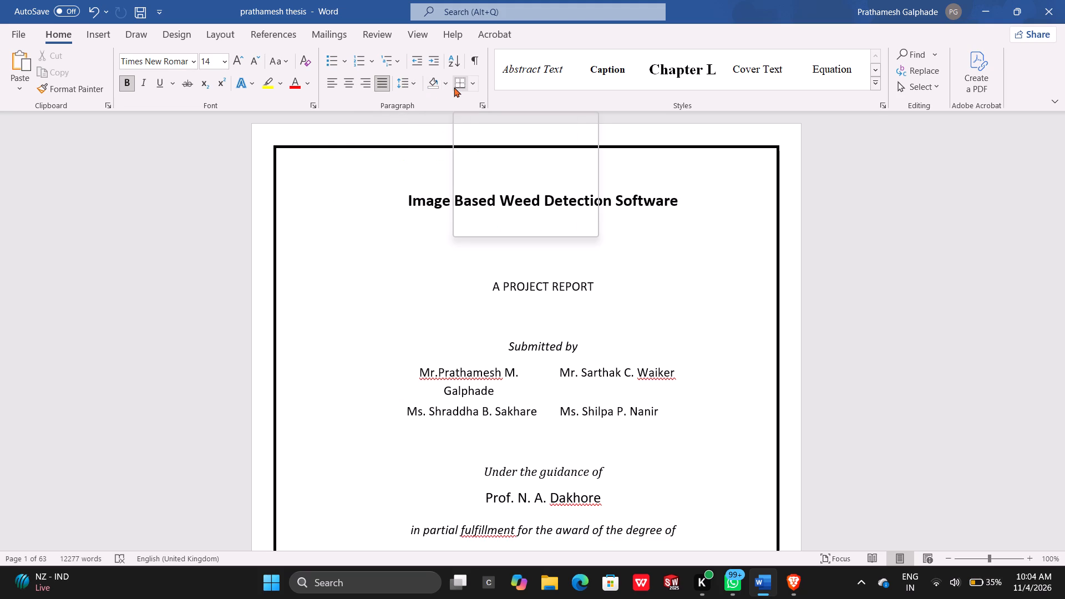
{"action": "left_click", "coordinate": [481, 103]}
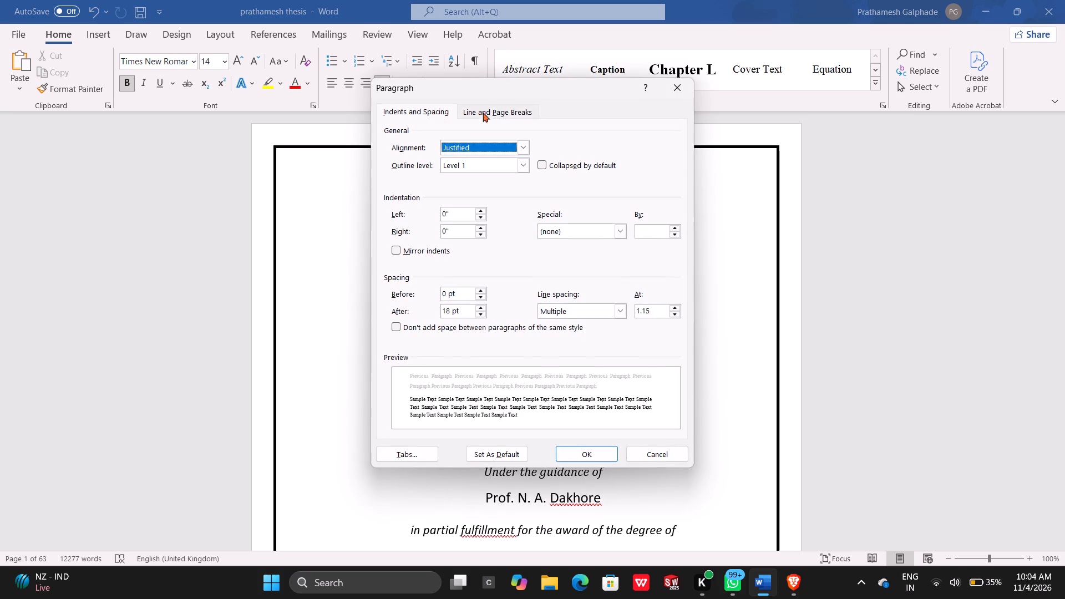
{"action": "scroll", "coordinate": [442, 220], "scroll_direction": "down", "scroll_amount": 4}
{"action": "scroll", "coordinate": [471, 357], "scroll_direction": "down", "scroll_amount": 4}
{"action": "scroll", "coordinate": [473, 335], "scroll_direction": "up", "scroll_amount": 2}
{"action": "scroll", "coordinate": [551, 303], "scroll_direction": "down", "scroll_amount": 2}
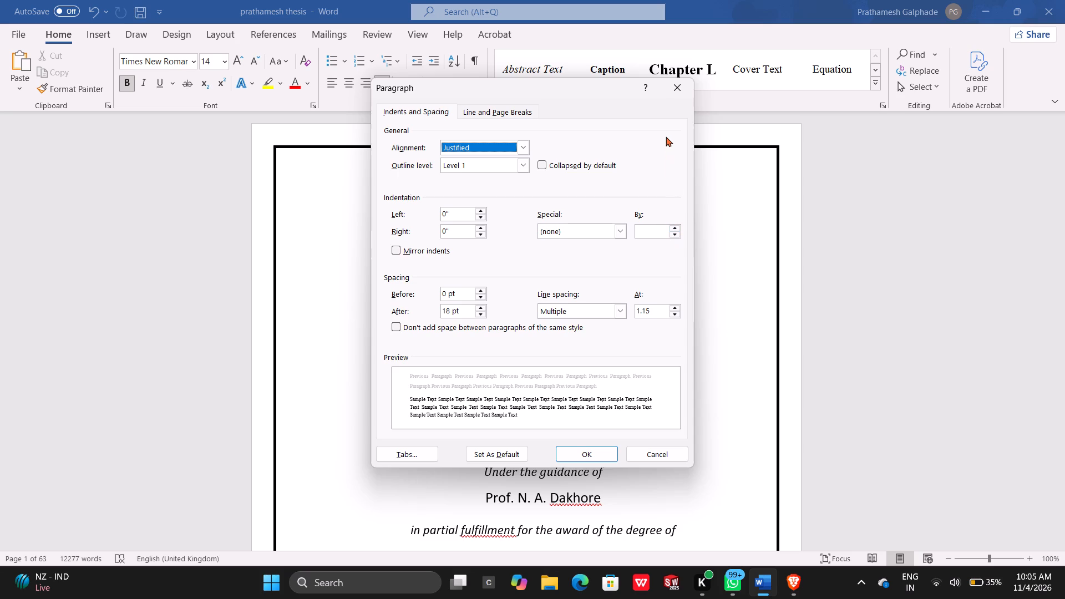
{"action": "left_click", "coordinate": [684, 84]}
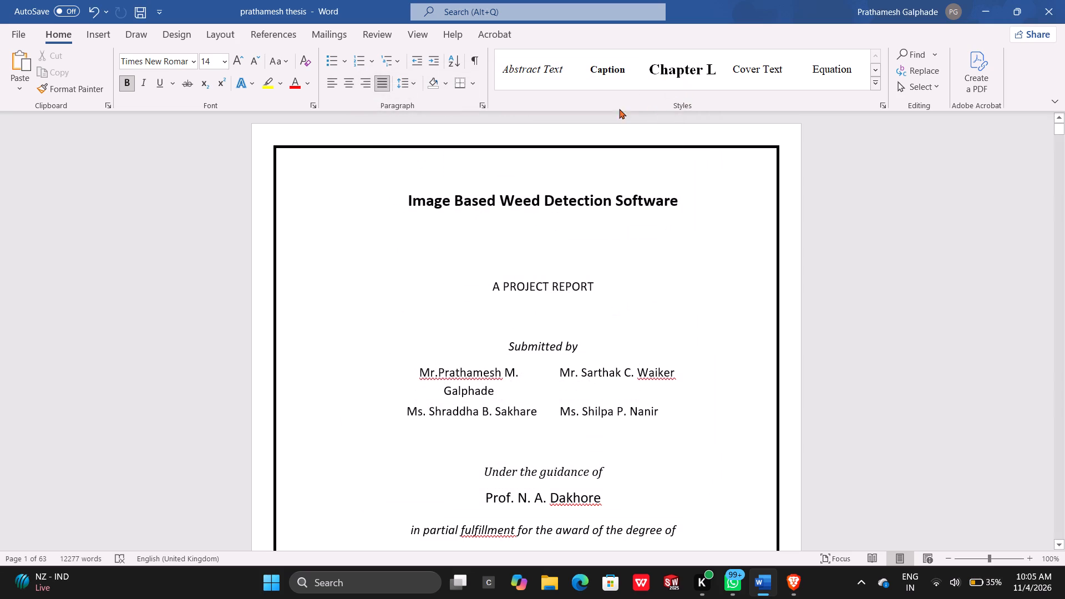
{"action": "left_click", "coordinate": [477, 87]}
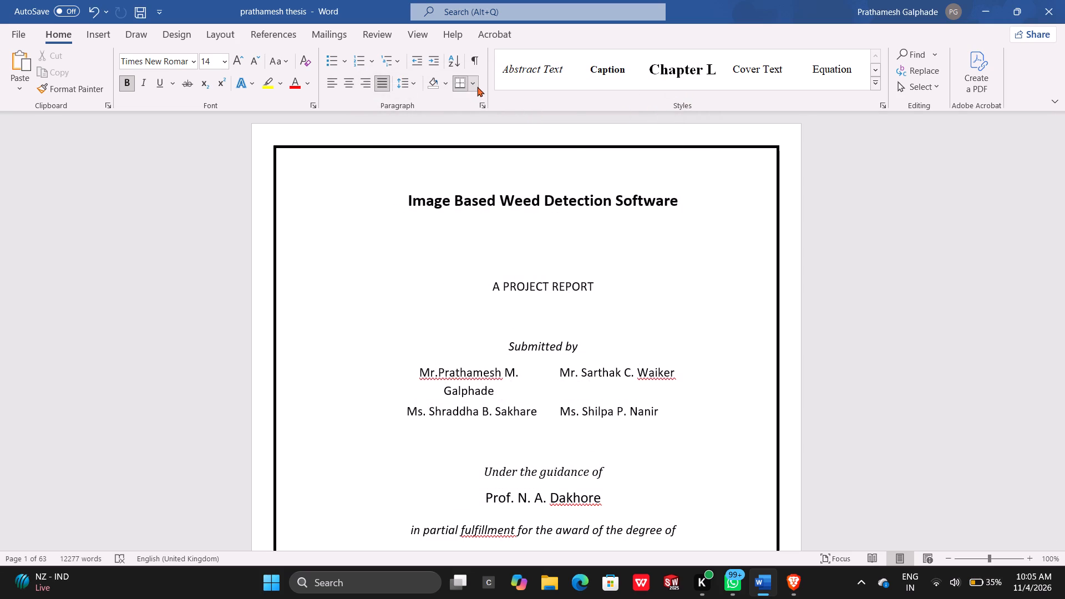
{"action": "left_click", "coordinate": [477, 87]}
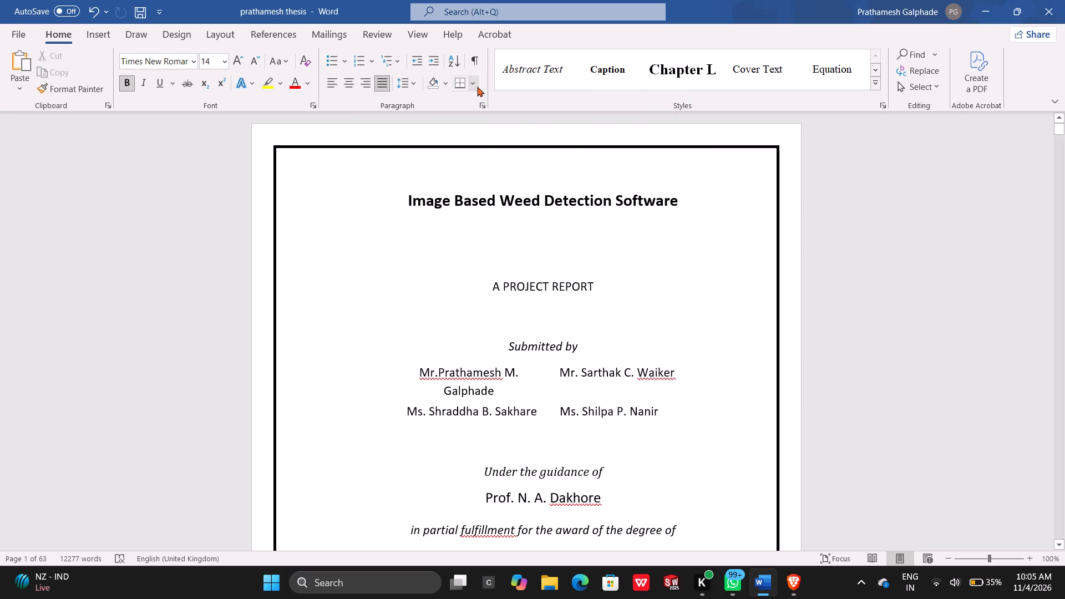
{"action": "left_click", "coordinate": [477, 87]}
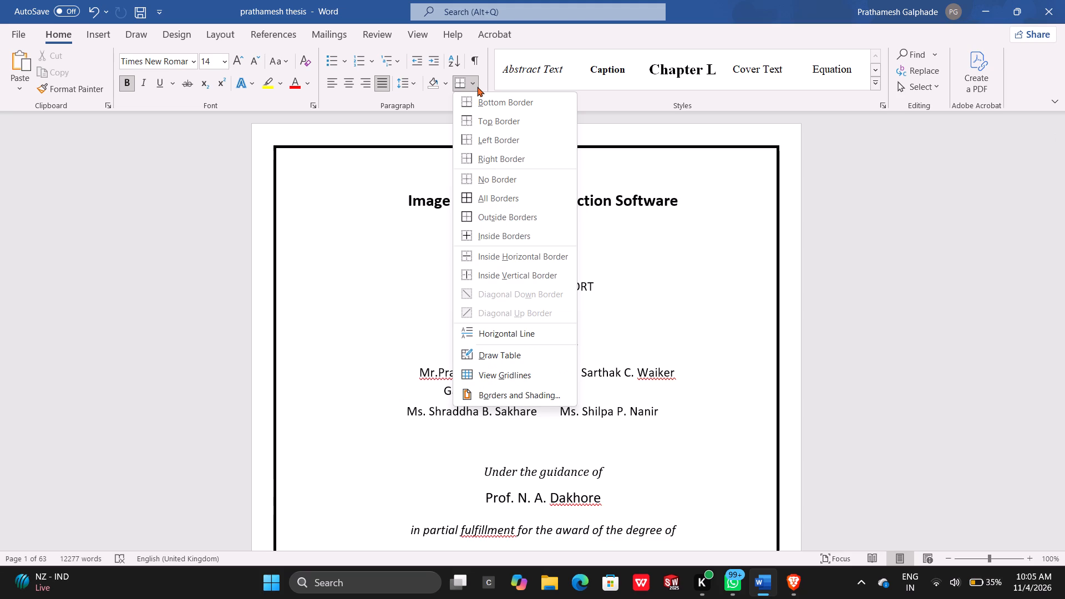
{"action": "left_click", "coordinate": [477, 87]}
Review the content of the thesis's cover page down to the department and date lines.
{"action": "scroll", "coordinate": [545, 218], "scroll_direction": "down", "scroll_amount": 9}
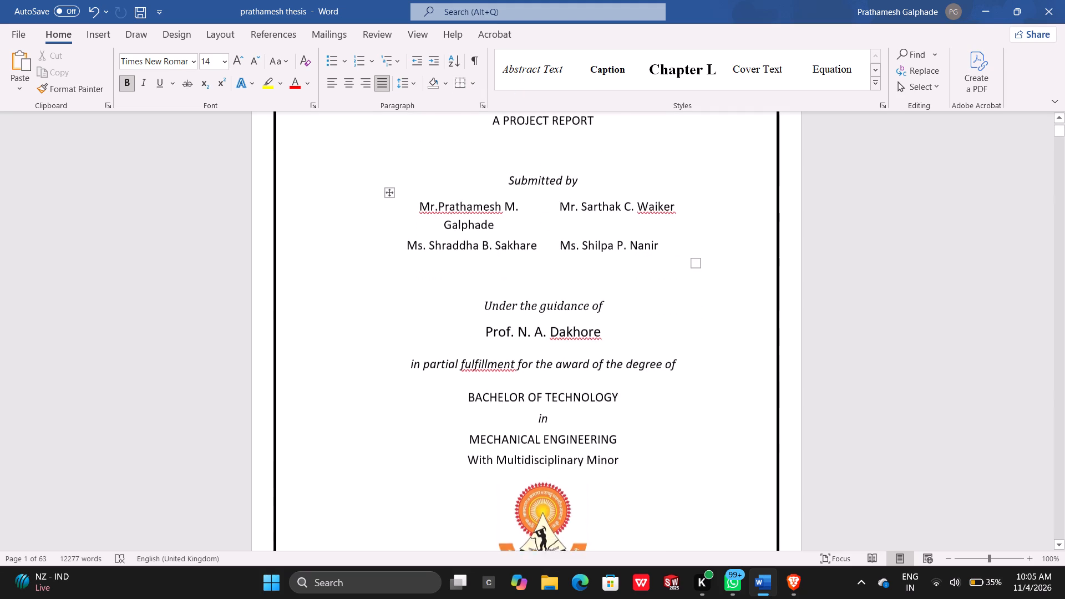
{"action": "scroll", "coordinate": [545, 218], "scroll_direction": "down", "scroll_amount": 3}
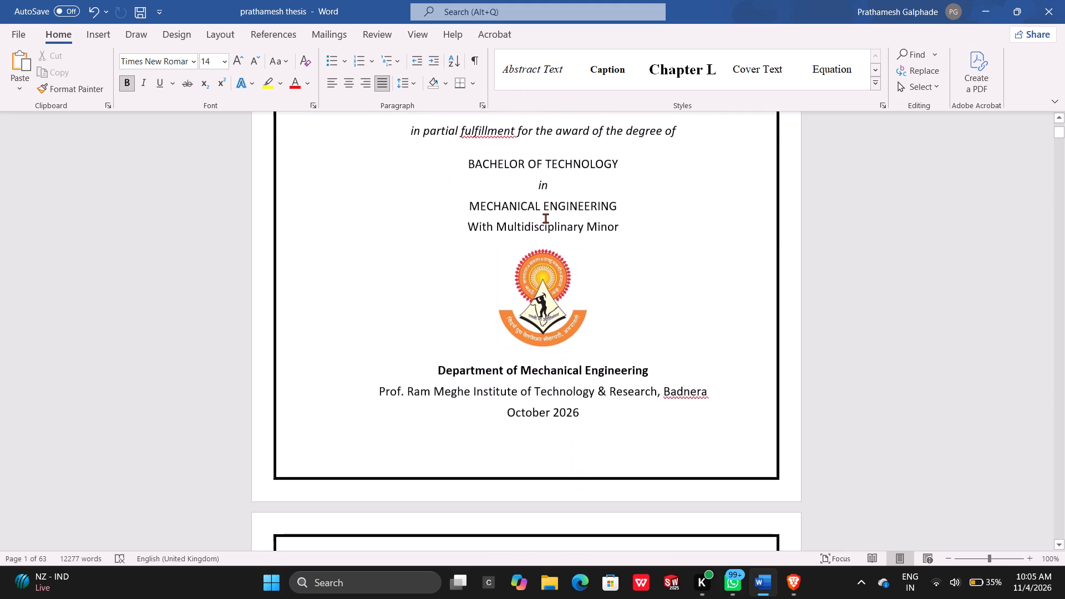
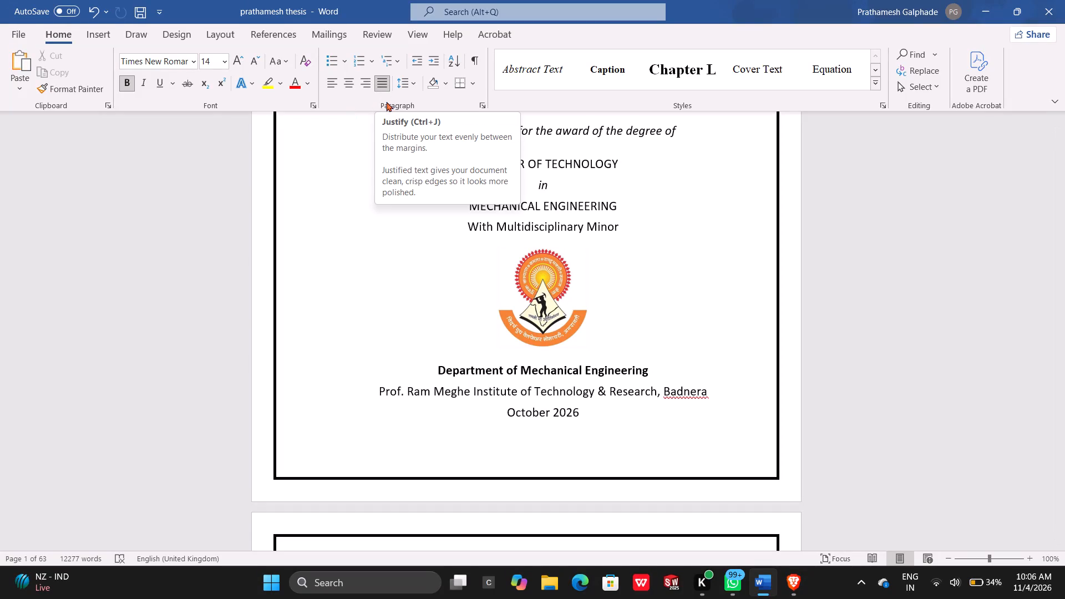
Review the thesis's front matter from the certificate and acknowledgement through the abstract to the Chapter 3 entries in the table of contents.
{"action": "scroll", "coordinate": [417, 227], "scroll_direction": "down", "scroll_amount": 20}
{"action": "scroll", "coordinate": [417, 227], "scroll_direction": "down", "scroll_amount": 4}
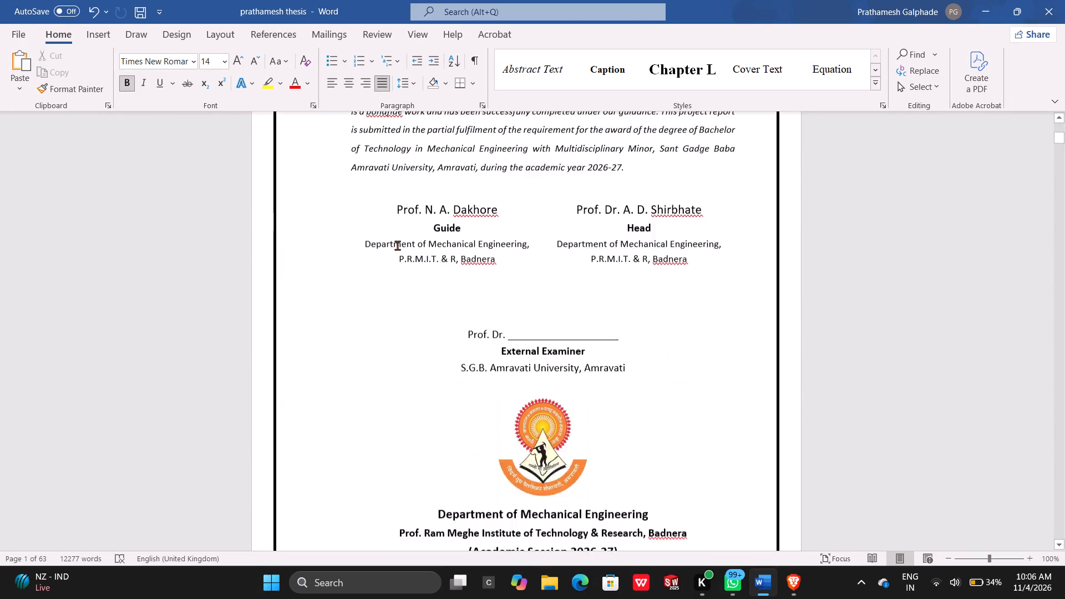
{"action": "scroll", "coordinate": [397, 245], "scroll_direction": "down", "scroll_amount": 4}
{"action": "scroll", "coordinate": [397, 245], "scroll_direction": "down", "scroll_amount": 20}
{"action": "scroll", "coordinate": [397, 245], "scroll_direction": "down", "scroll_amount": 11}
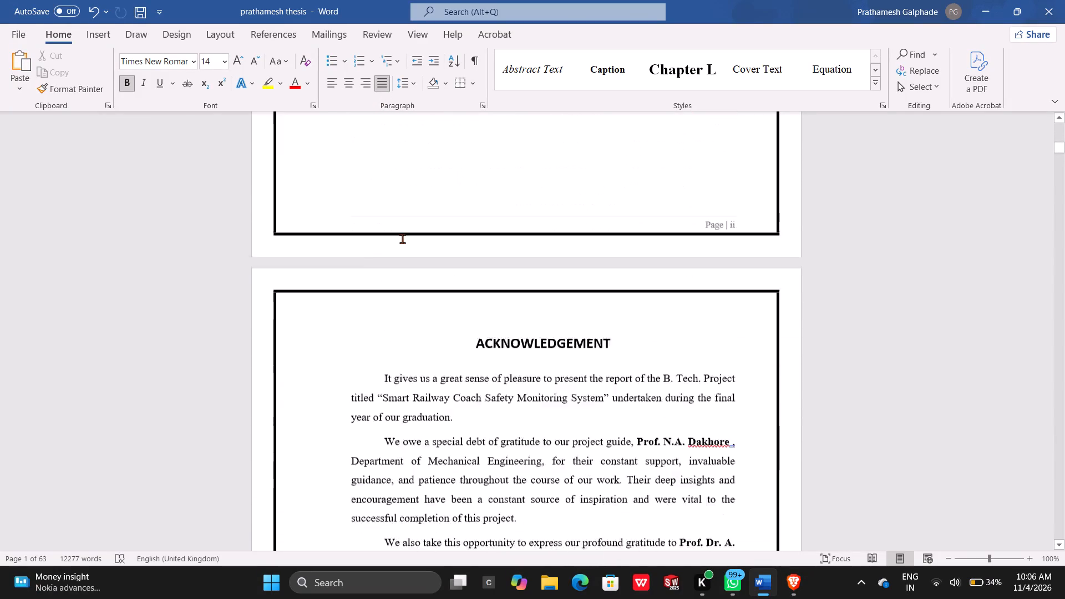
{"action": "scroll", "coordinate": [402, 238], "scroll_direction": "down", "scroll_amount": 8}
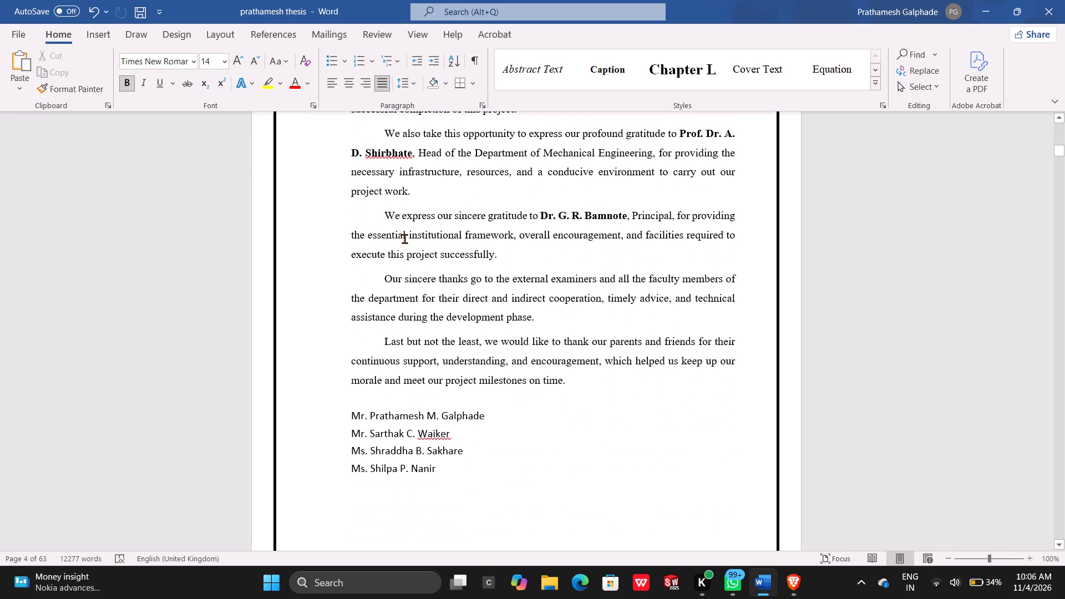
{"action": "scroll", "coordinate": [404, 238], "scroll_direction": "down", "scroll_amount": 20}
{"action": "scroll", "coordinate": [404, 238], "scroll_direction": "down", "scroll_amount": 3}
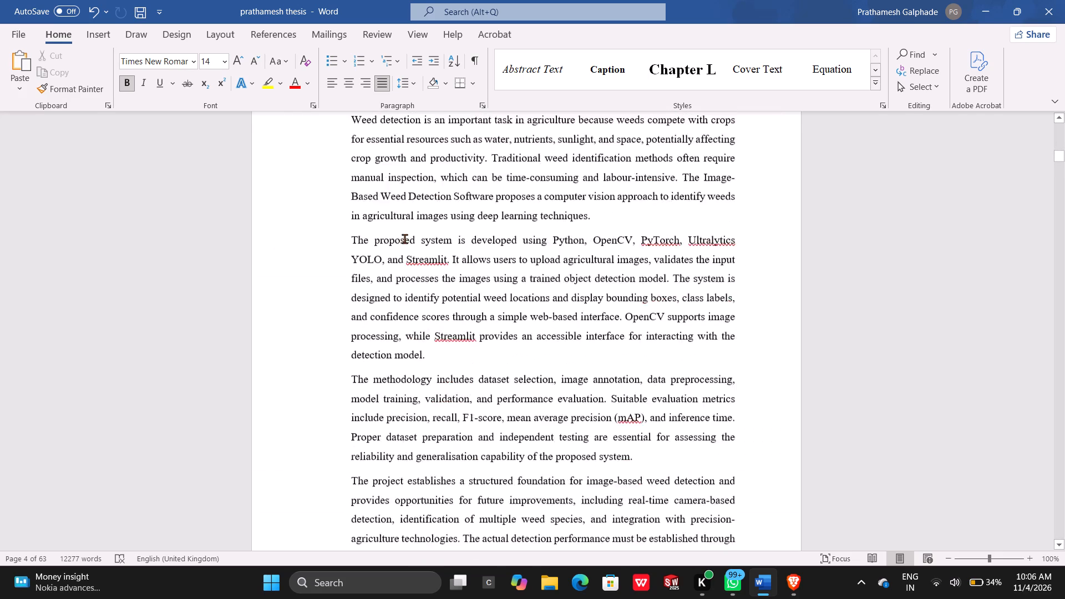
{"action": "scroll", "coordinate": [404, 238], "scroll_direction": "down", "scroll_amount": 13}
{"action": "scroll", "coordinate": [406, 239], "scroll_direction": "down", "scroll_amount": 12}
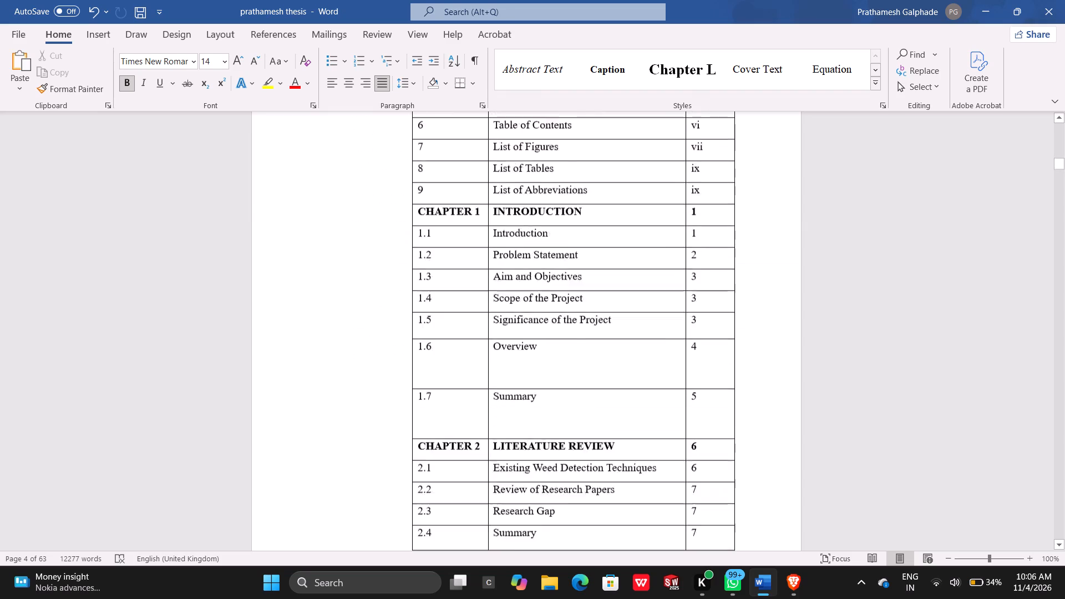
{"action": "scroll", "coordinate": [408, 244], "scroll_direction": "down", "scroll_amount": 13}
{"action": "scroll", "coordinate": [408, 244], "scroll_direction": "up", "scroll_amount": 3}
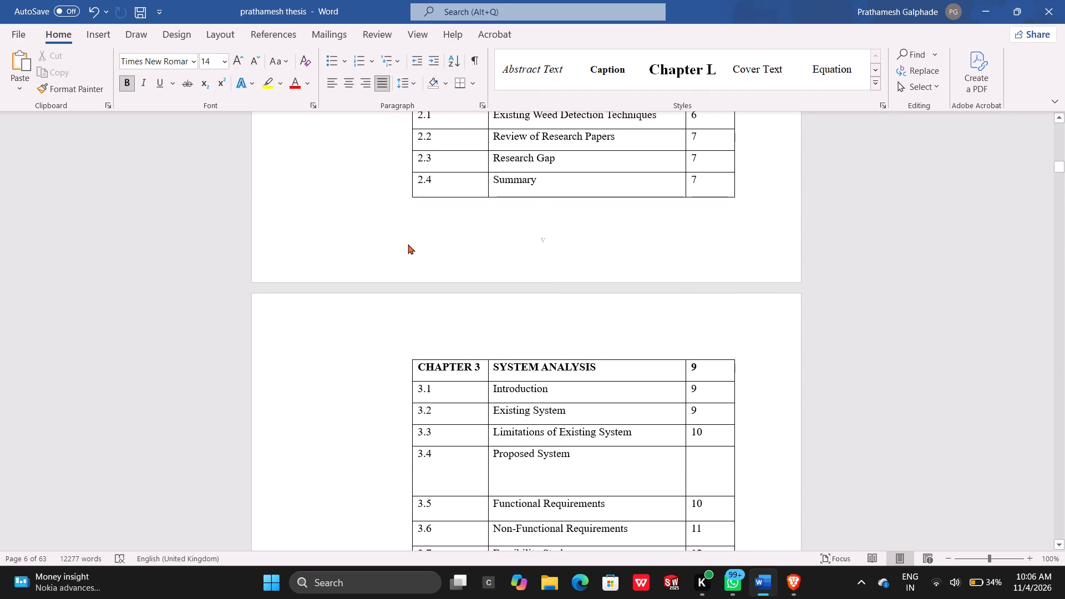
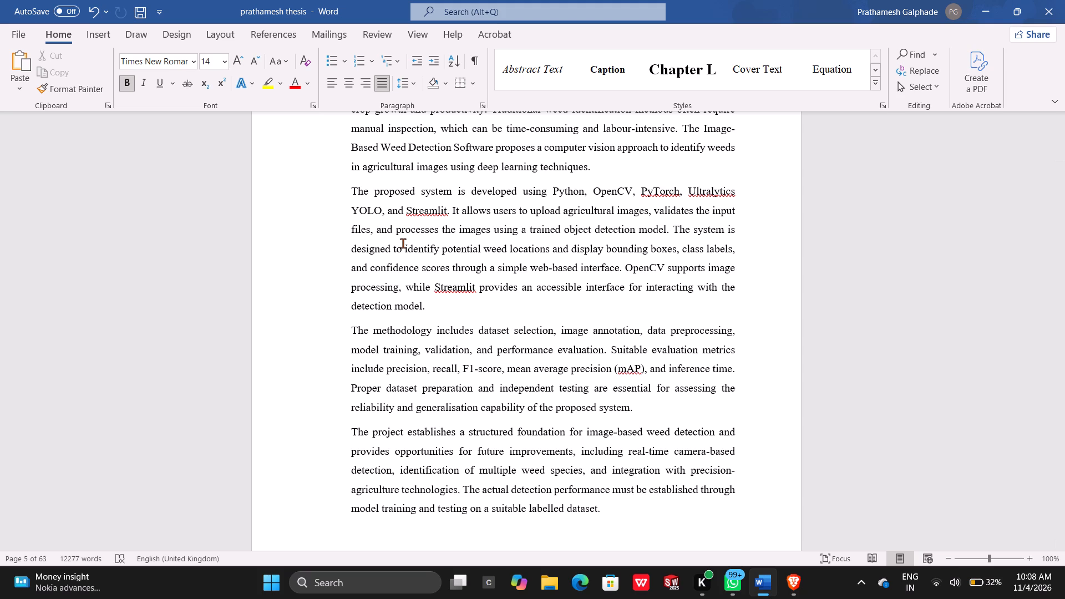
Skim the thesis from the abstract through the feasibility and dataset sections to section 6.3 YOLO-Based Weed Detection.
{"action": "scroll", "coordinate": [400, 230], "scroll_direction": "up", "scroll_amount": 11}
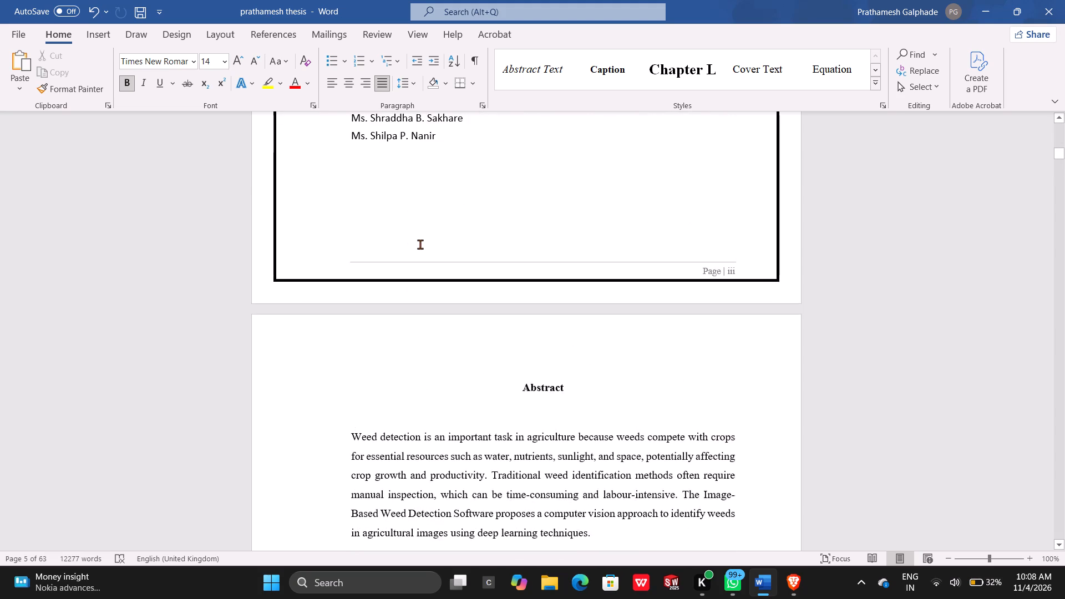
{"action": "scroll", "coordinate": [421, 245], "scroll_direction": "down", "scroll_amount": 5}
{"action": "scroll", "coordinate": [359, 262], "scroll_direction": "down", "scroll_amount": 2}
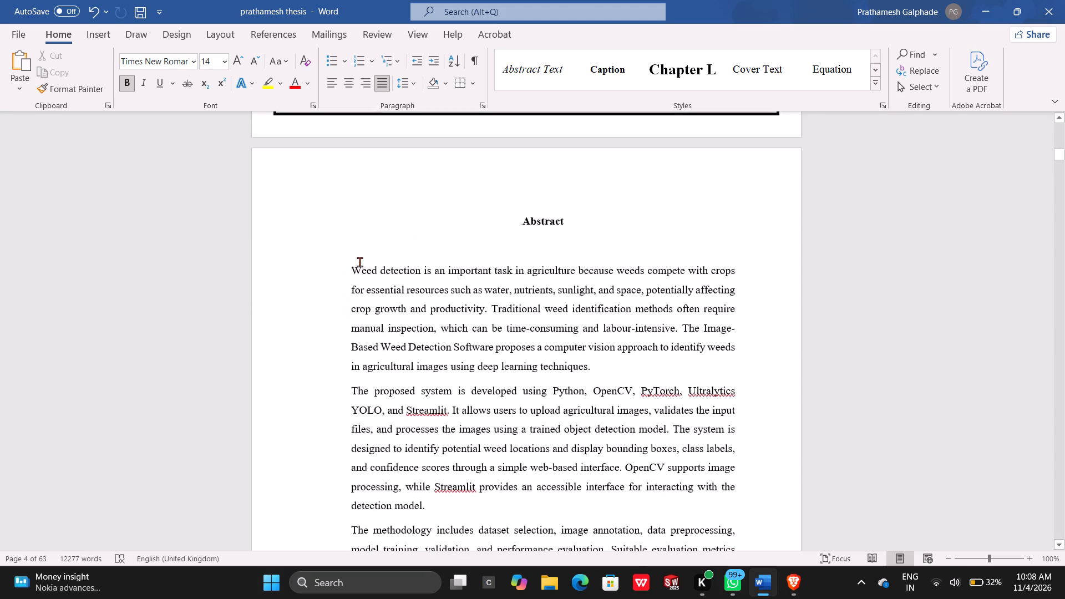
{"action": "scroll", "coordinate": [359, 262], "scroll_direction": "down", "scroll_amount": 13}
{"action": "scroll", "coordinate": [366, 259], "scroll_direction": "up", "scroll_amount": 1}
{"action": "scroll", "coordinate": [366, 259], "scroll_direction": "down", "scroll_amount": 7}
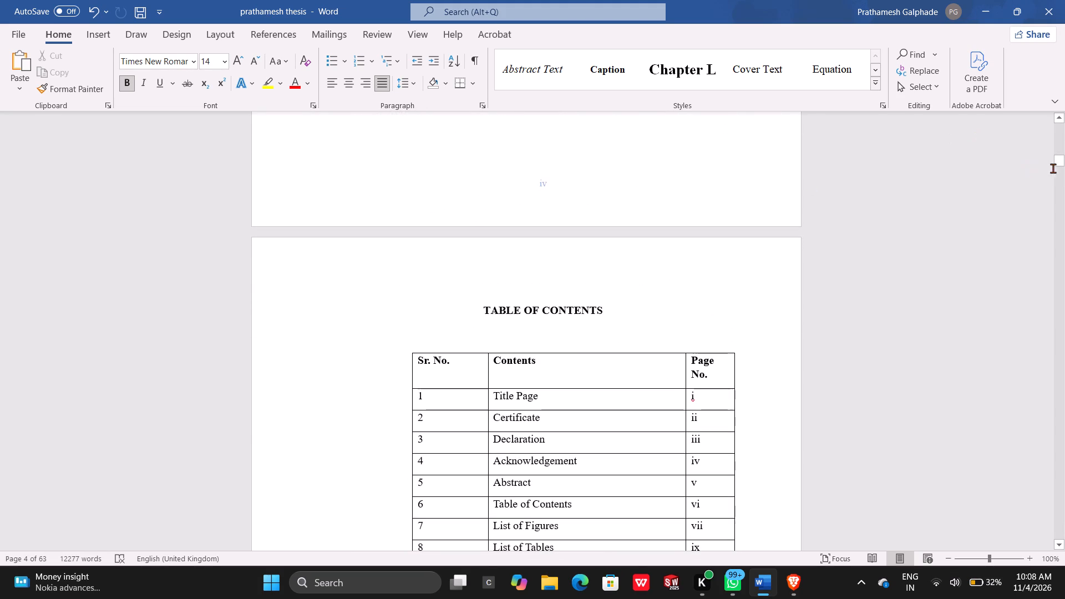
{"action": "left_click_drag", "start_coordinate": [1059, 164], "coordinate": [1064, 286]}
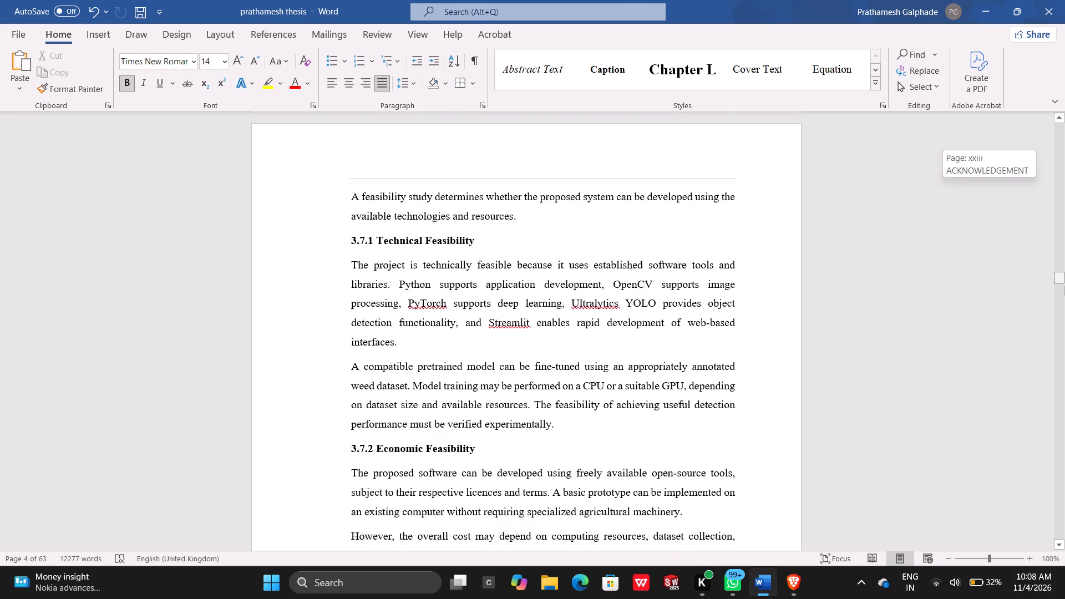
{"action": "left_click_drag", "start_coordinate": [1064, 286], "coordinate": [1064, 364]}
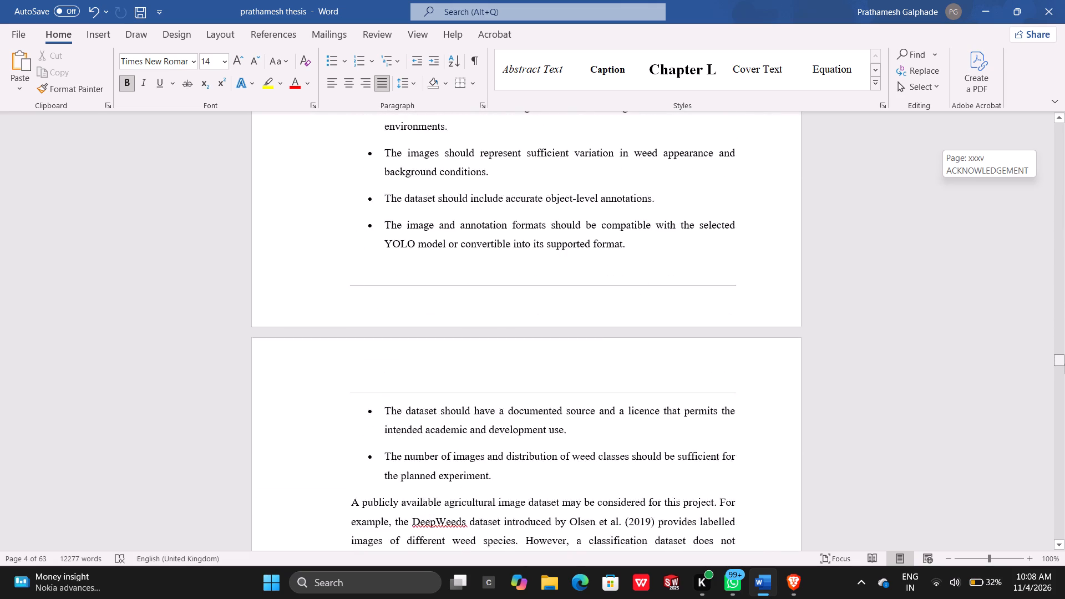
{"action": "left_click_drag", "start_coordinate": [1064, 364], "coordinate": [1064, 385]}
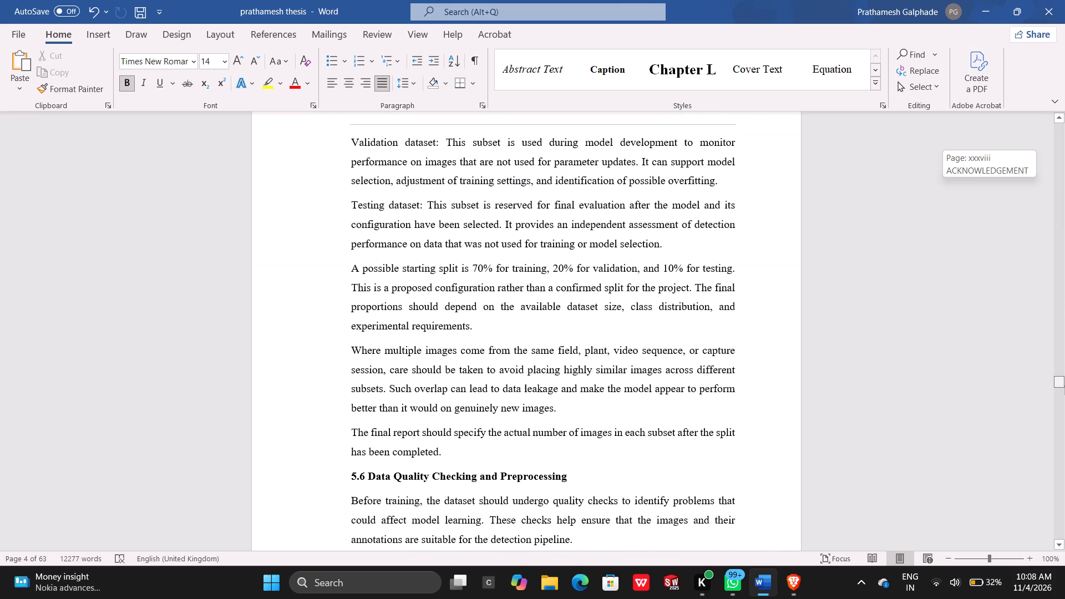
{"action": "left_click_drag", "start_coordinate": [1064, 385], "coordinate": [1063, 422]}
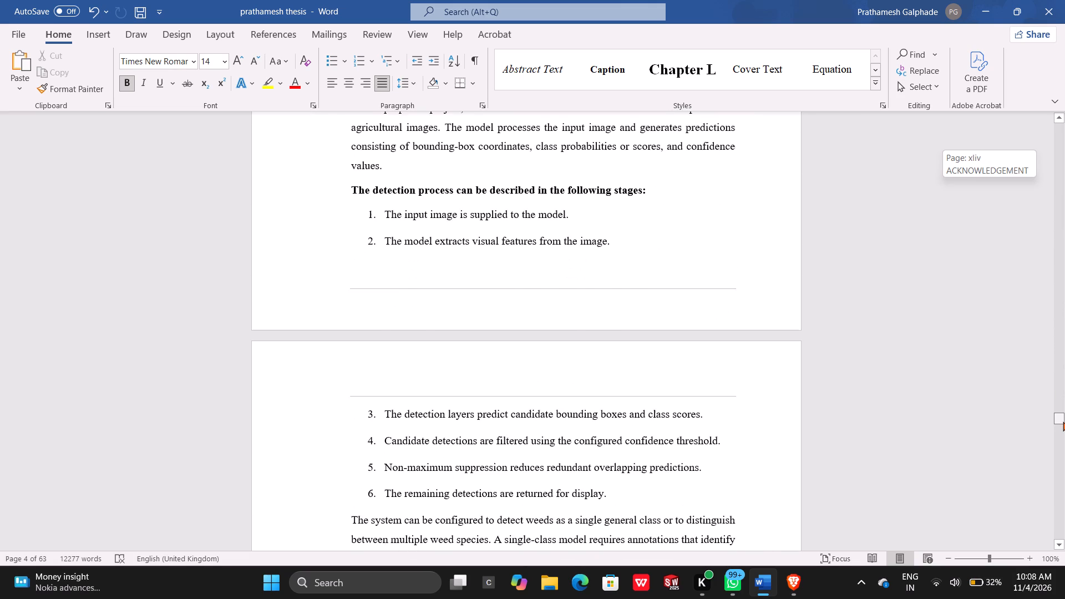
{"action": "left_click_drag", "start_coordinate": [1063, 422], "coordinate": [1063, 419]}
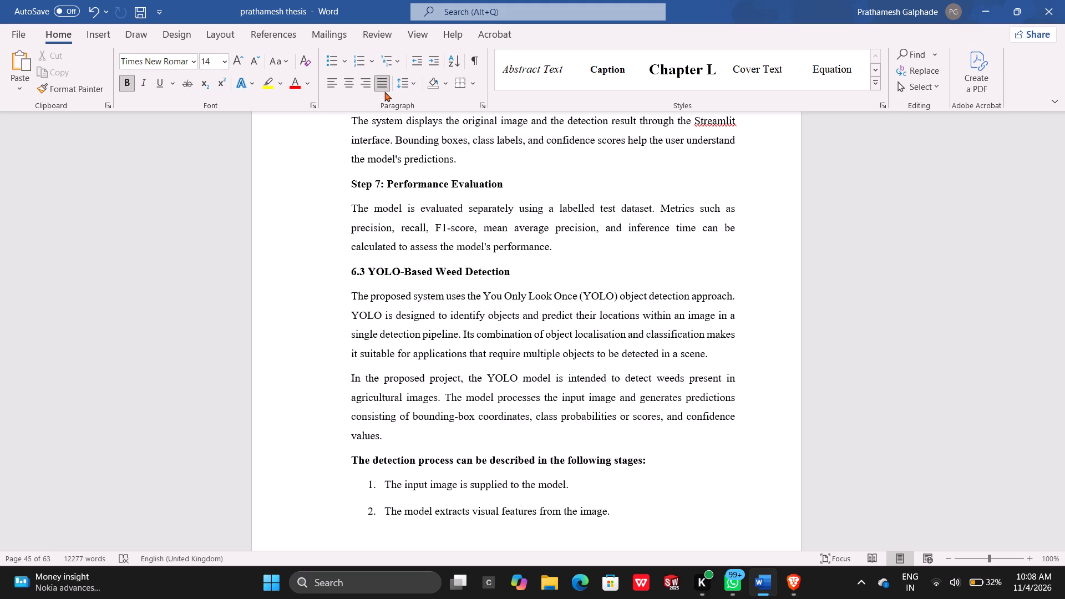
Review the thesis backwards from section 6.3 through the Chapter 6 opening and Chapter 5 to the dataset selection requirements.
{"action": "scroll", "coordinate": [389, 136], "scroll_direction": "down", "scroll_amount": 6}
{"action": "scroll", "coordinate": [389, 137], "scroll_direction": "up", "scroll_amount": 18}
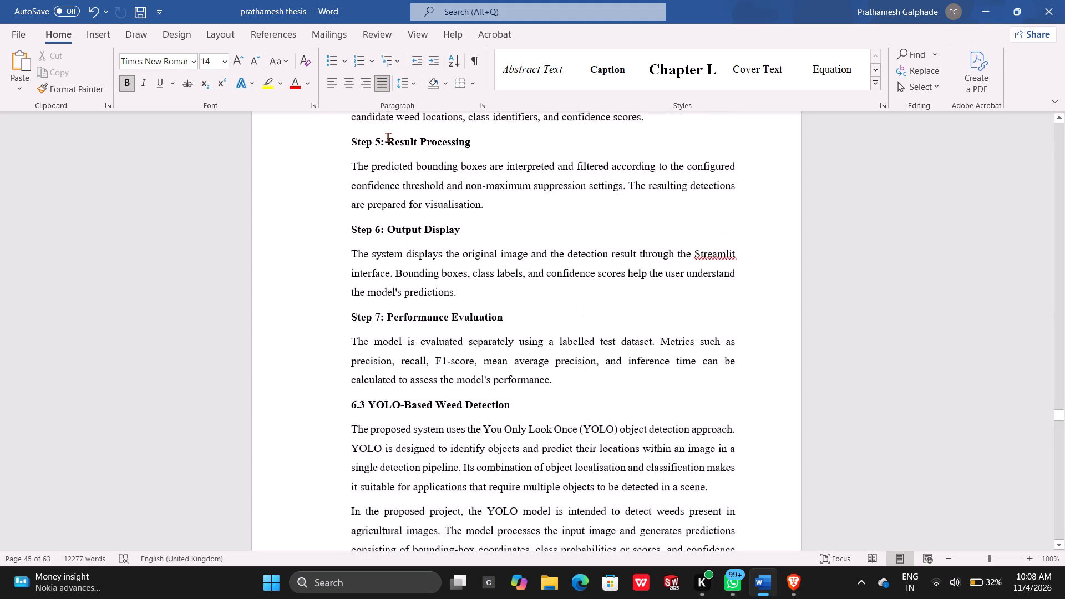
{"action": "scroll", "coordinate": [388, 137], "scroll_direction": "up", "scroll_amount": 20}
{"action": "scroll", "coordinate": [388, 137], "scroll_direction": "up", "scroll_amount": 13}
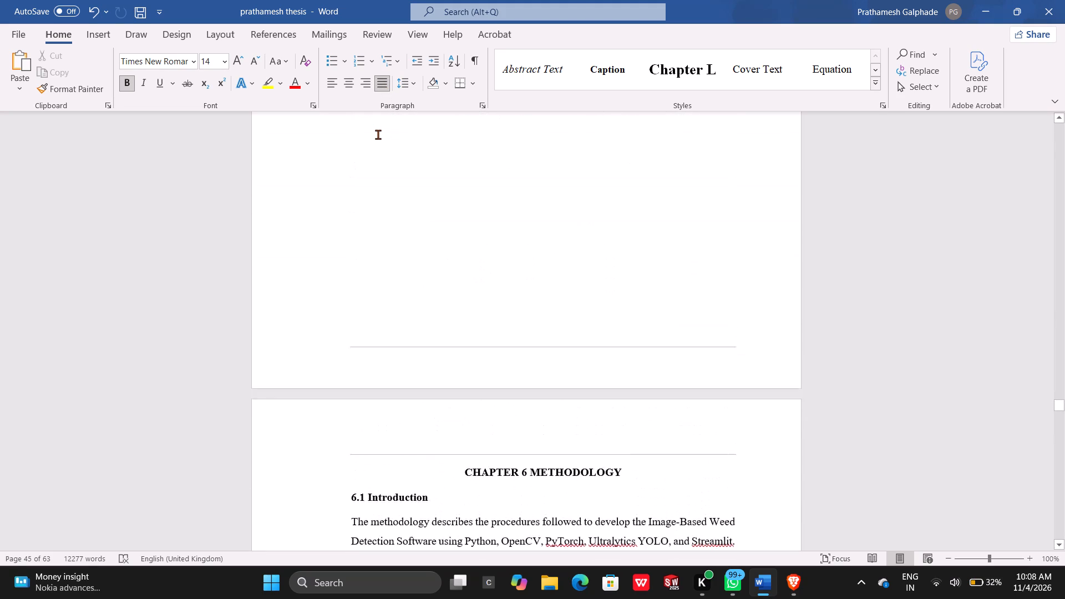
{"action": "scroll", "coordinate": [378, 134], "scroll_direction": "up", "scroll_amount": 20}
{"action": "scroll", "coordinate": [378, 134], "scroll_direction": "up", "scroll_amount": 13}
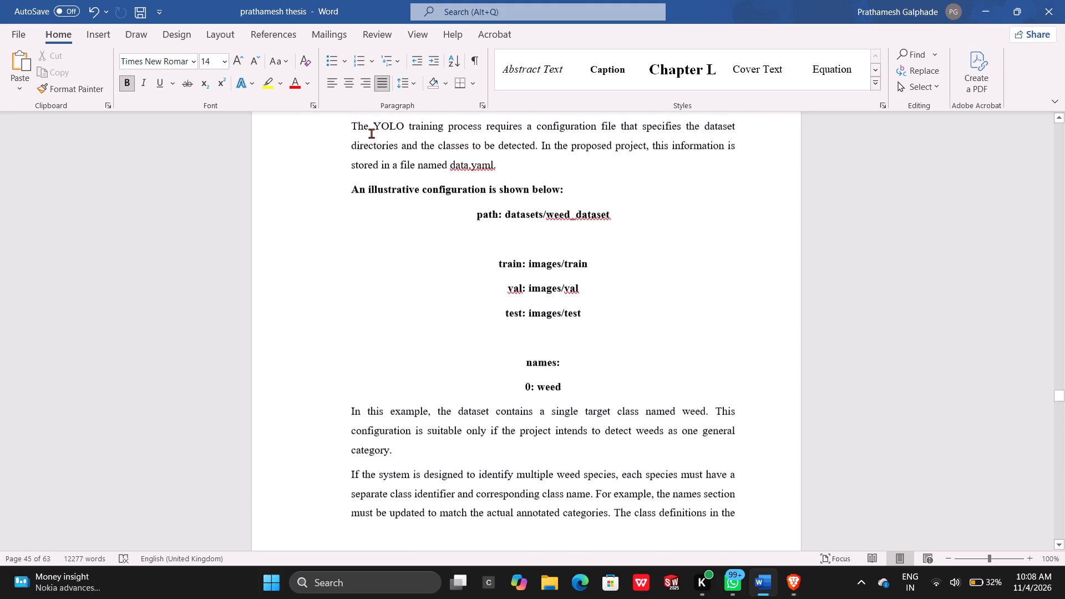
{"action": "scroll", "coordinate": [371, 133], "scroll_direction": "up", "scroll_amount": 20}
{"action": "scroll", "coordinate": [371, 133], "scroll_direction": "up", "scroll_amount": 13}
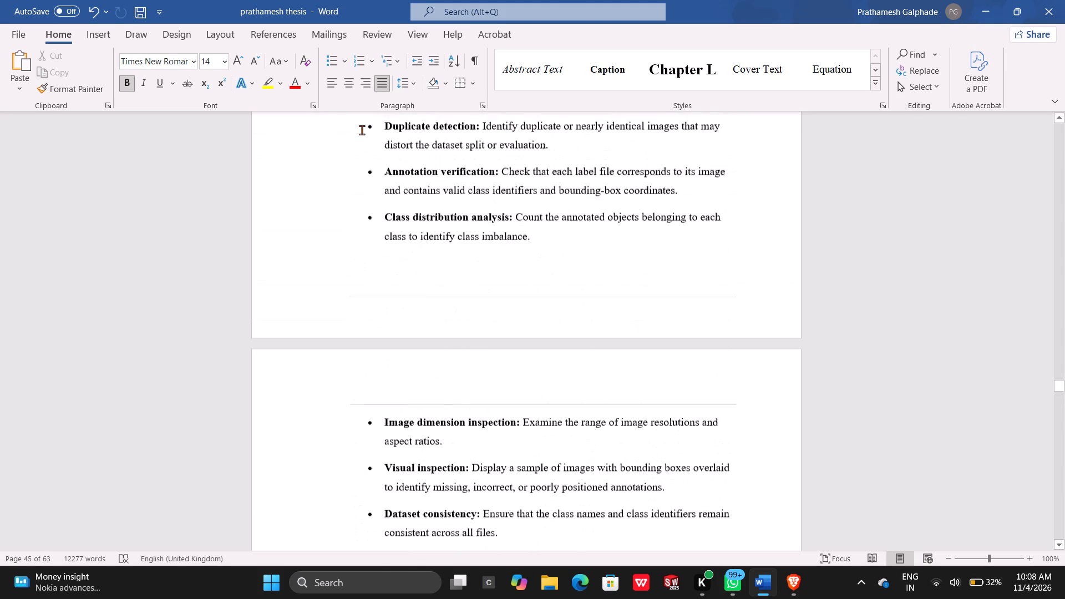
{"action": "scroll", "coordinate": [362, 130], "scroll_direction": "up", "scroll_amount": 20}
{"action": "scroll", "coordinate": [362, 130], "scroll_direction": "up", "scroll_amount": 10}
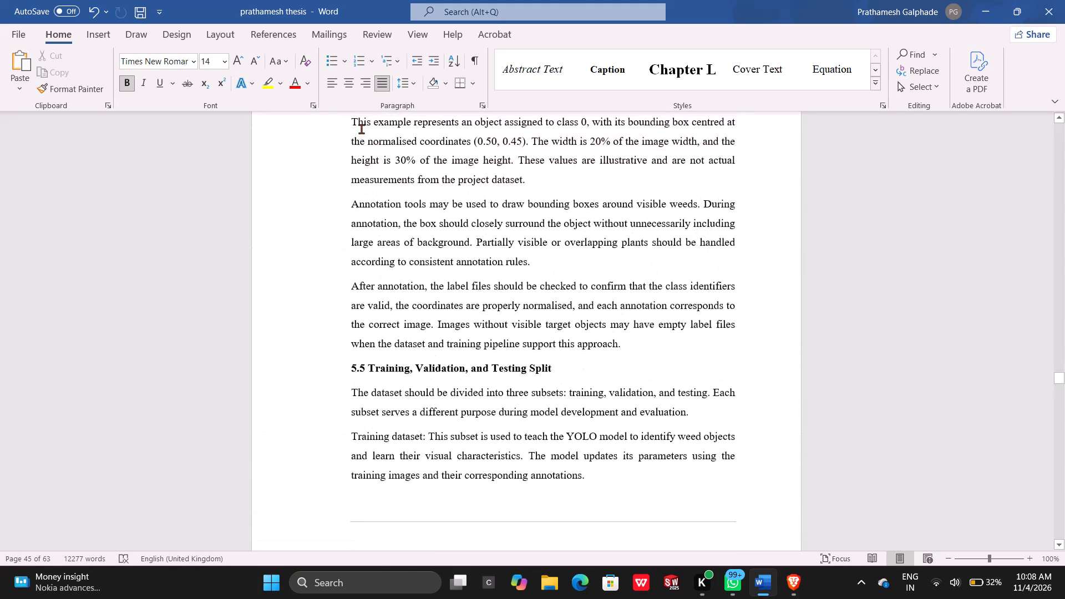
{"action": "scroll", "coordinate": [361, 129], "scroll_direction": "up", "scroll_amount": 17}
{"action": "scroll", "coordinate": [359, 127], "scroll_direction": "up", "scroll_amount": 5}
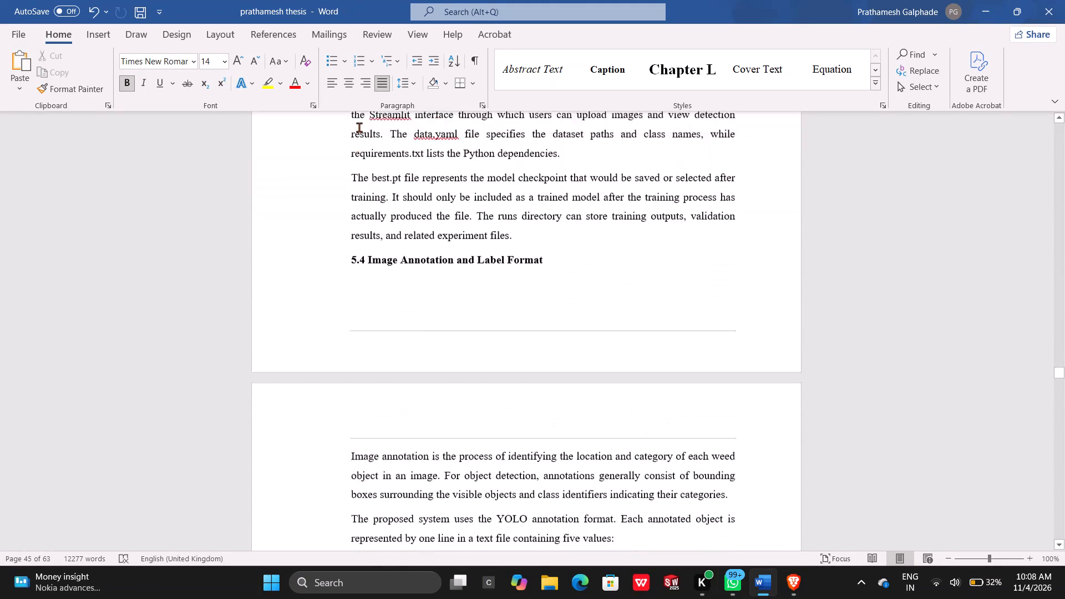
{"action": "scroll", "coordinate": [359, 127], "scroll_direction": "up", "scroll_amount": 16}
{"action": "scroll", "coordinate": [359, 127], "scroll_direction": "up", "scroll_amount": 11}
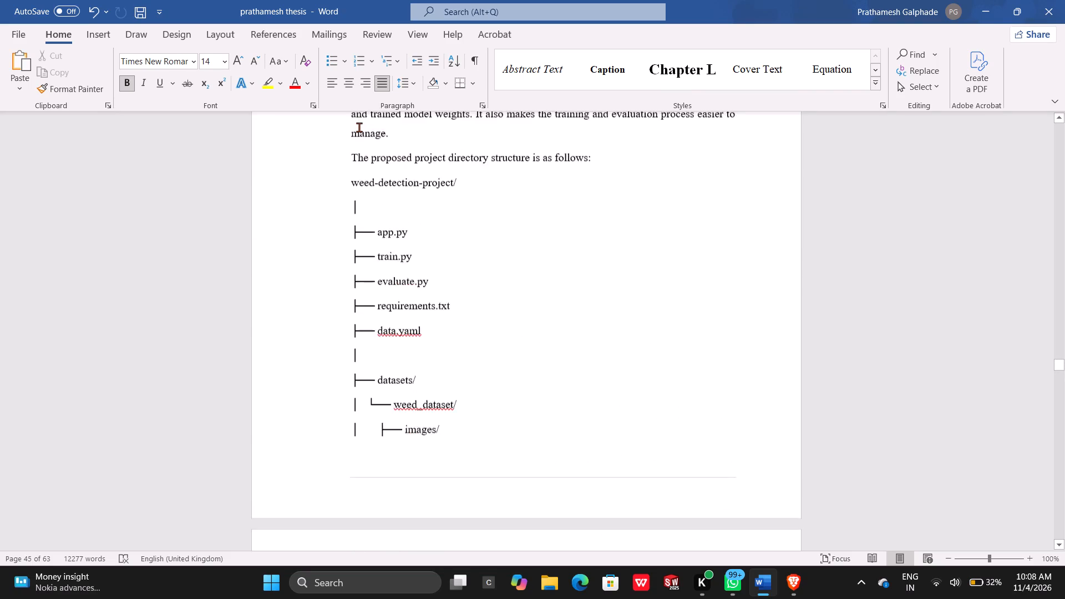
{"action": "scroll", "coordinate": [359, 127], "scroll_direction": "up", "scroll_amount": 19}
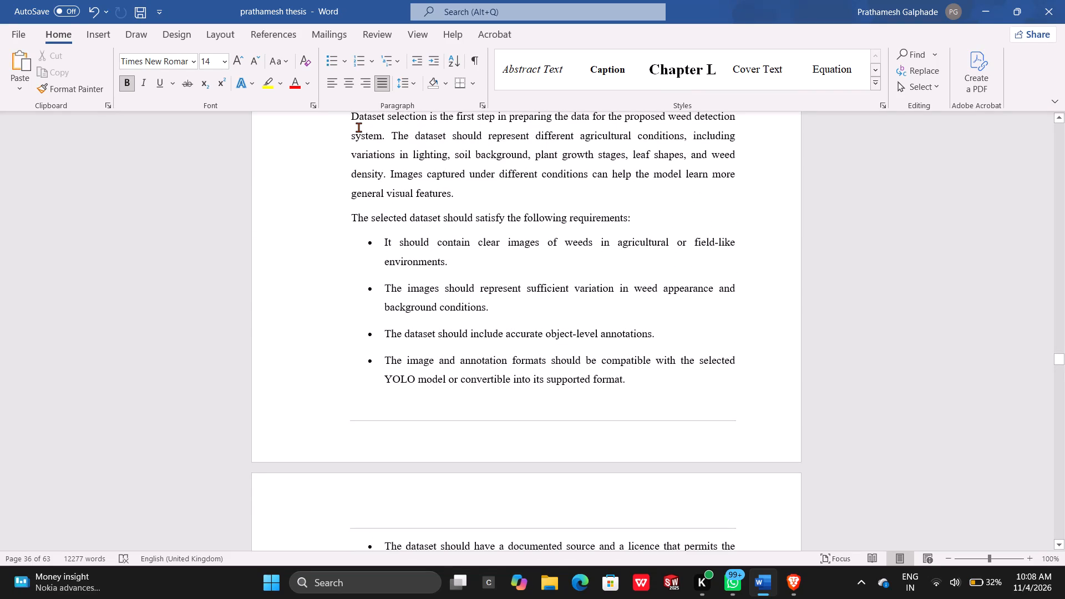
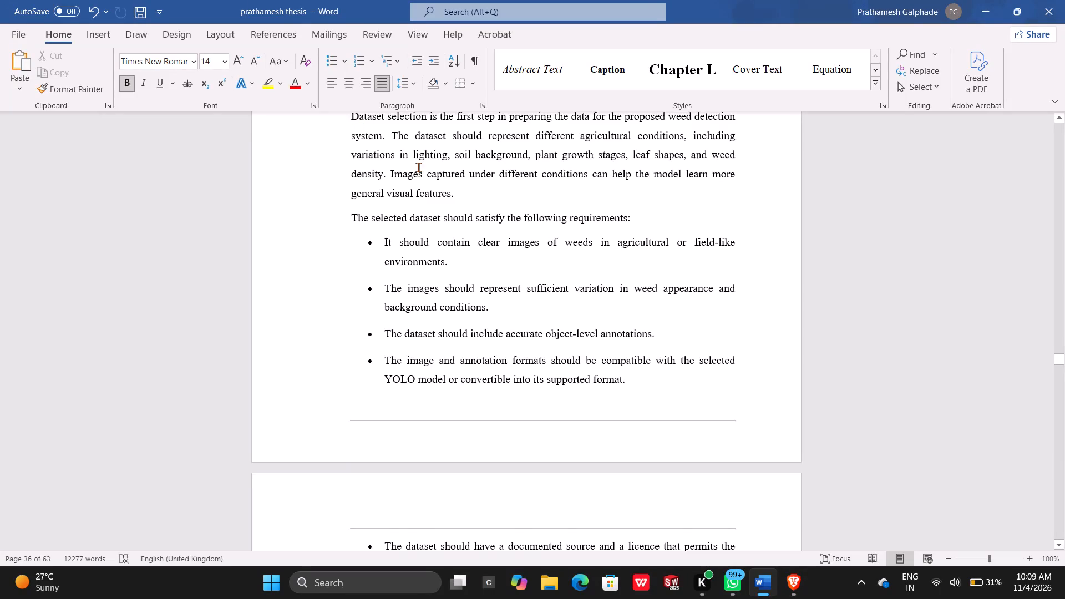
Left-align the two body paragraphs before heading 5.3, from "A publicly available agricultural image dataset" to "selected and verified".
{"action": "scroll", "coordinate": [440, 190], "scroll_direction": "down", "scroll_amount": 15}
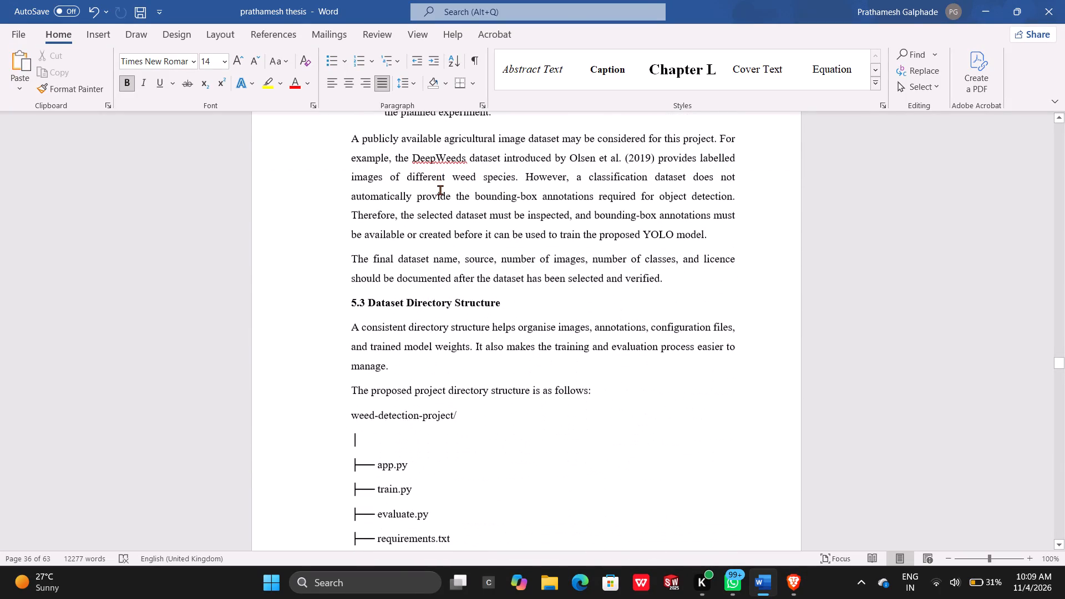
{"action": "left_click_drag", "start_coordinate": [348, 132], "coordinate": [376, 161]}
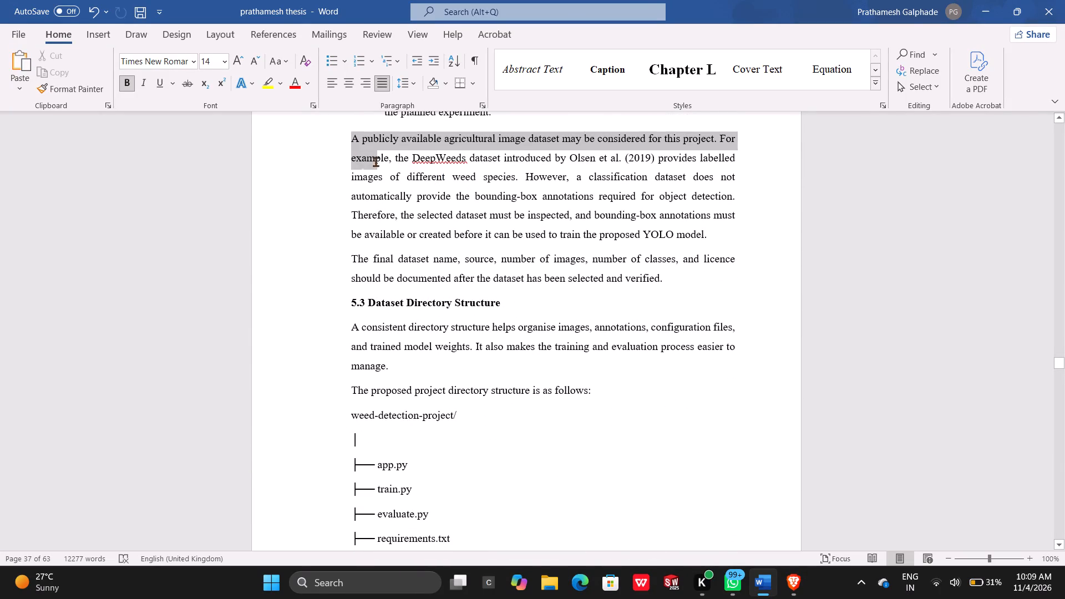
{"action": "left_click_drag", "start_coordinate": [376, 161], "coordinate": [672, 283]}
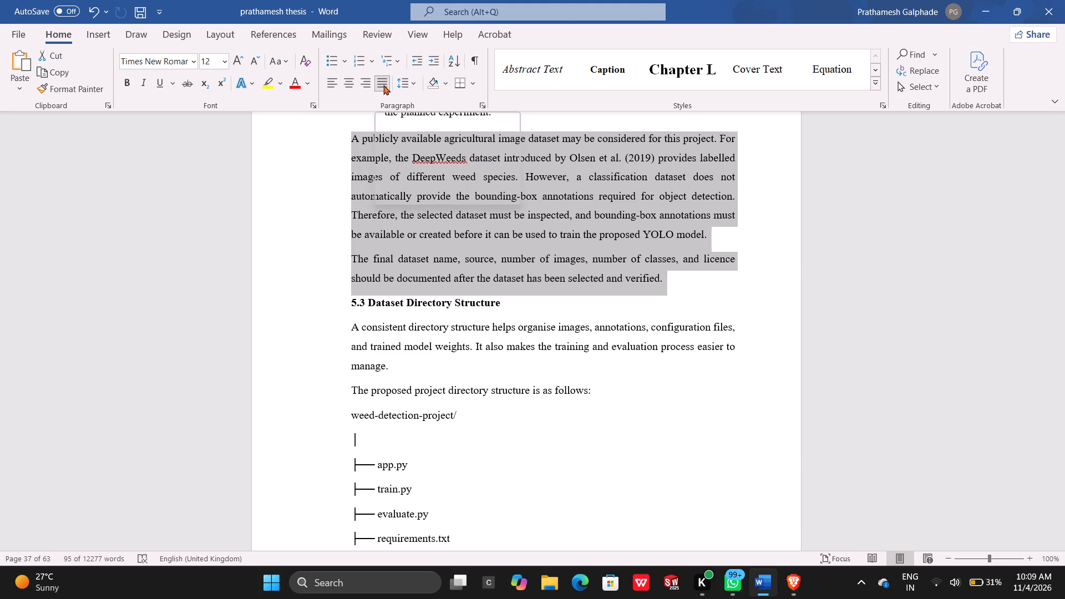
{"action": "left_click", "coordinate": [383, 85]}
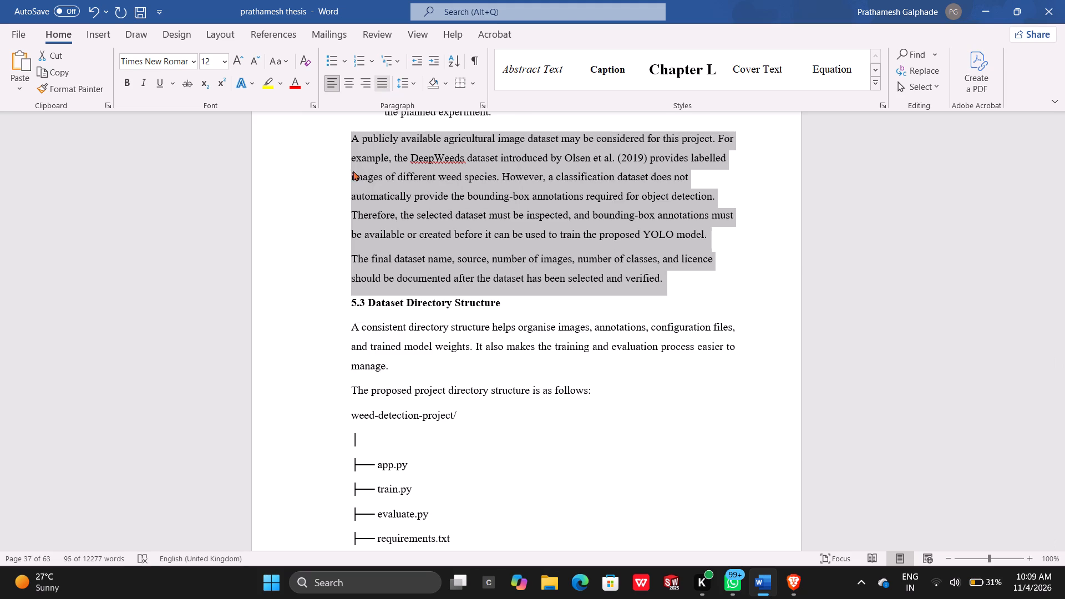
{"action": "left_click", "coordinate": [329, 199]}
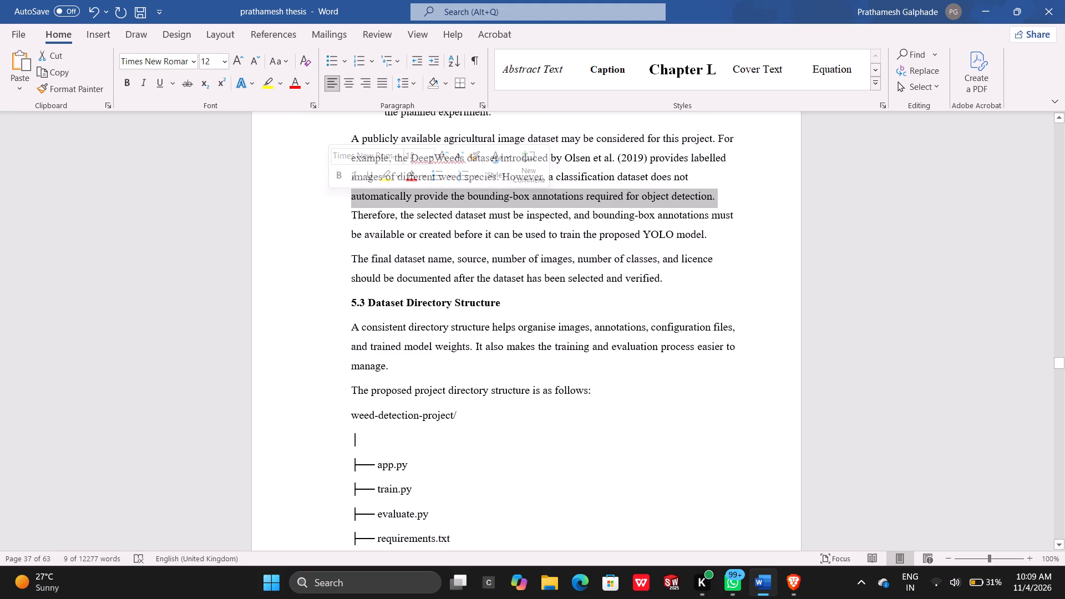
{"action": "left_click", "coordinate": [329, 225]}
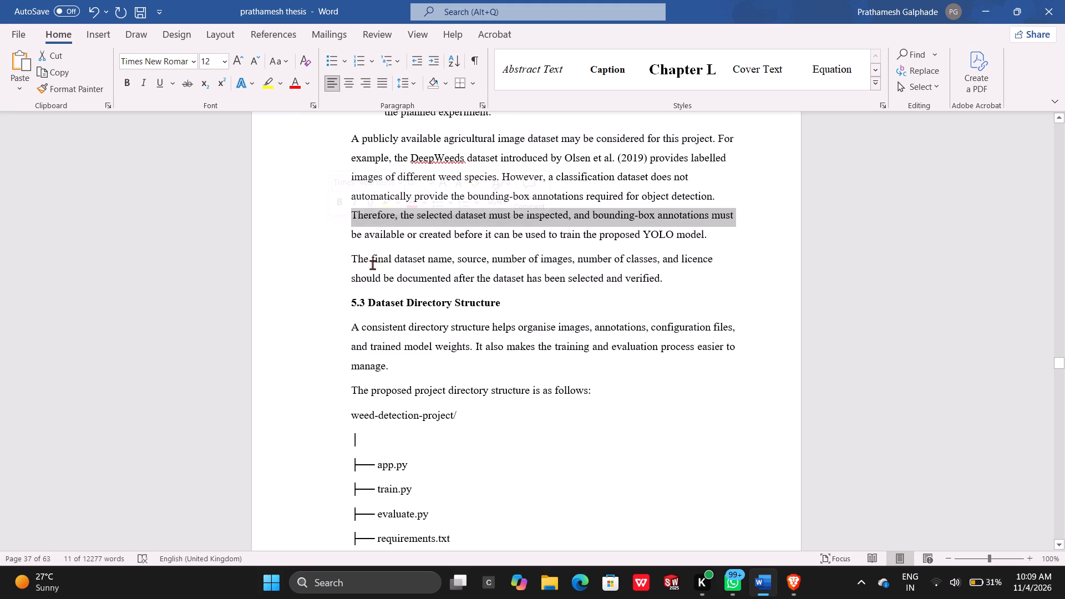
{"action": "left_click", "coordinate": [347, 287]}
Review the section 5.3 directory structure, and look back over the Chapter 5 opening.
{"action": "scroll", "coordinate": [414, 288], "scroll_direction": "down", "scroll_amount": 9}
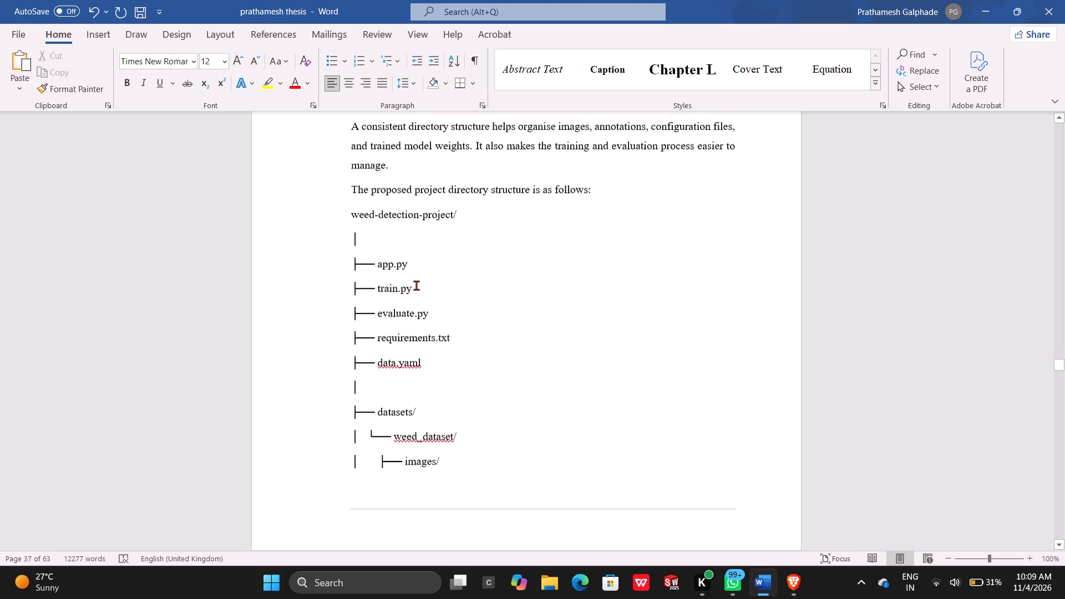
{"action": "scroll", "coordinate": [416, 285], "scroll_direction": "down", "scroll_amount": 15}
{"action": "scroll", "coordinate": [416, 285], "scroll_direction": "up", "scroll_amount": 8}
{"action": "scroll", "coordinate": [416, 285], "scroll_direction": "down", "scroll_amount": 4}
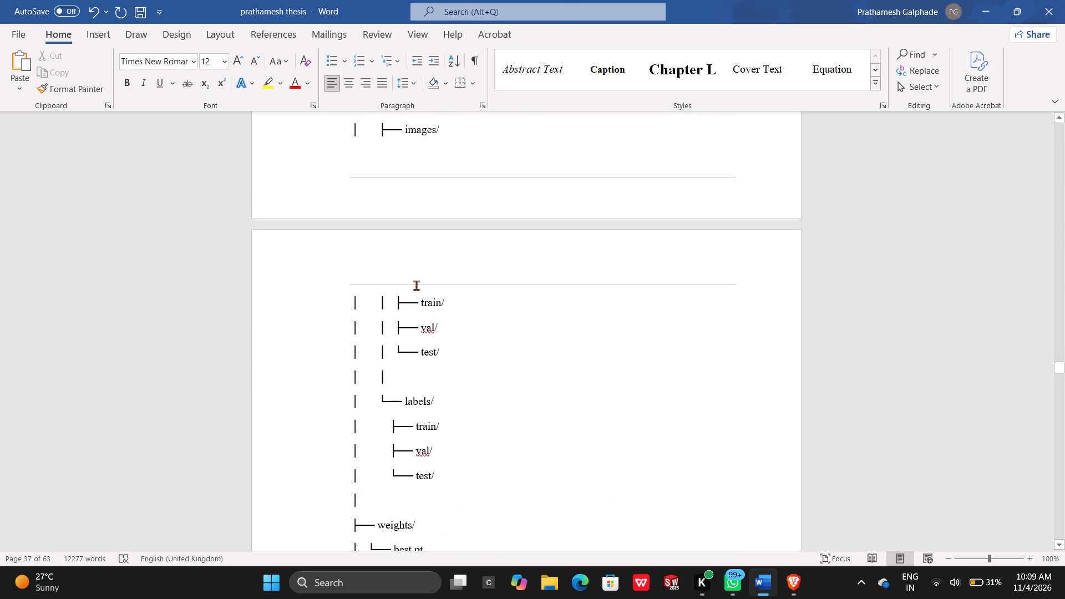
{"action": "scroll", "coordinate": [416, 285], "scroll_direction": "up", "scroll_amount": 20}
{"action": "scroll", "coordinate": [416, 285], "scroll_direction": "up", "scroll_amount": 13}
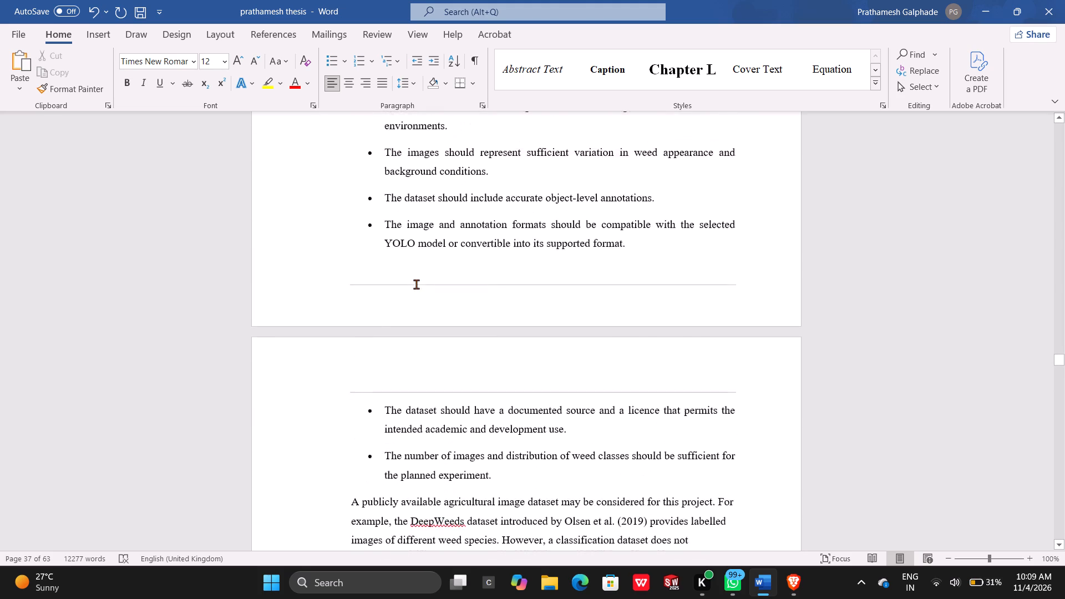
{"action": "scroll", "coordinate": [416, 284], "scroll_direction": "up", "scroll_amount": 13}
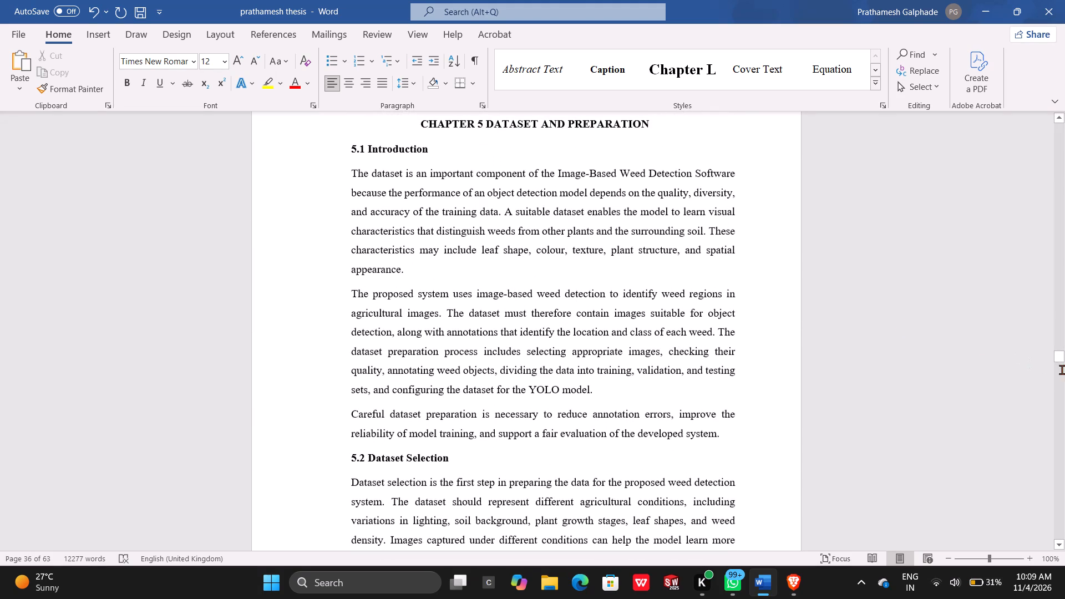
Return to the title page and skim the certificate, acknowledgement and abstract pages.
{"action": "left_click_drag", "start_coordinate": [1059, 360], "coordinate": [1049, 222]}
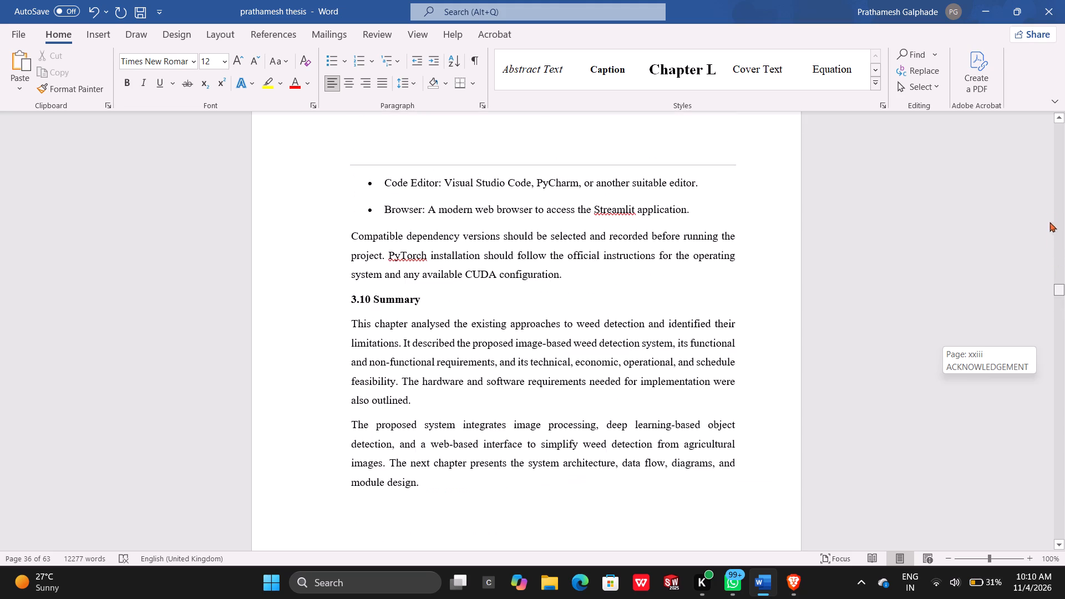
{"action": "left_click_drag", "start_coordinate": [1049, 222], "coordinate": [1043, 127]}
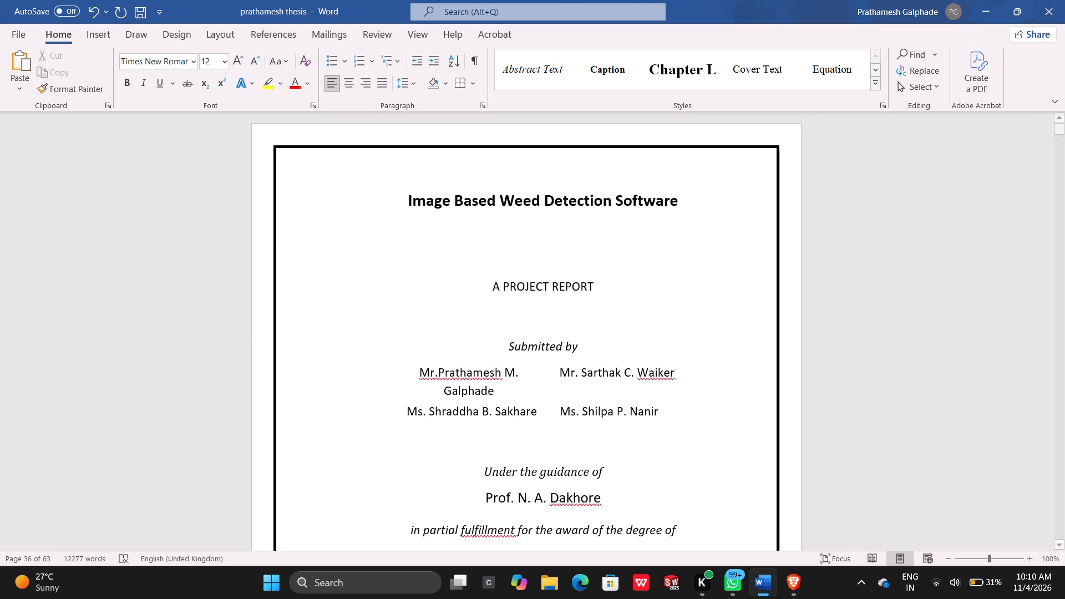
{"action": "scroll", "coordinate": [569, 164], "scroll_direction": "down", "scroll_amount": 20}
{"action": "scroll", "coordinate": [569, 164], "scroll_direction": "down", "scroll_amount": 8}
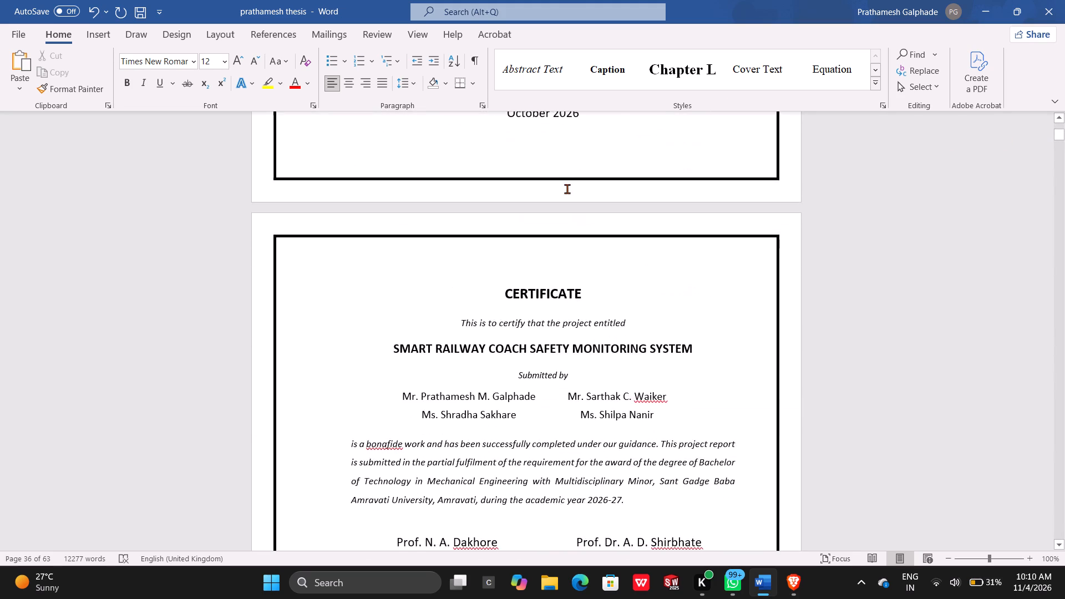
{"action": "scroll", "coordinate": [567, 189], "scroll_direction": "down", "scroll_amount": 20}
{"action": "scroll", "coordinate": [567, 189], "scroll_direction": "down", "scroll_amount": 18}
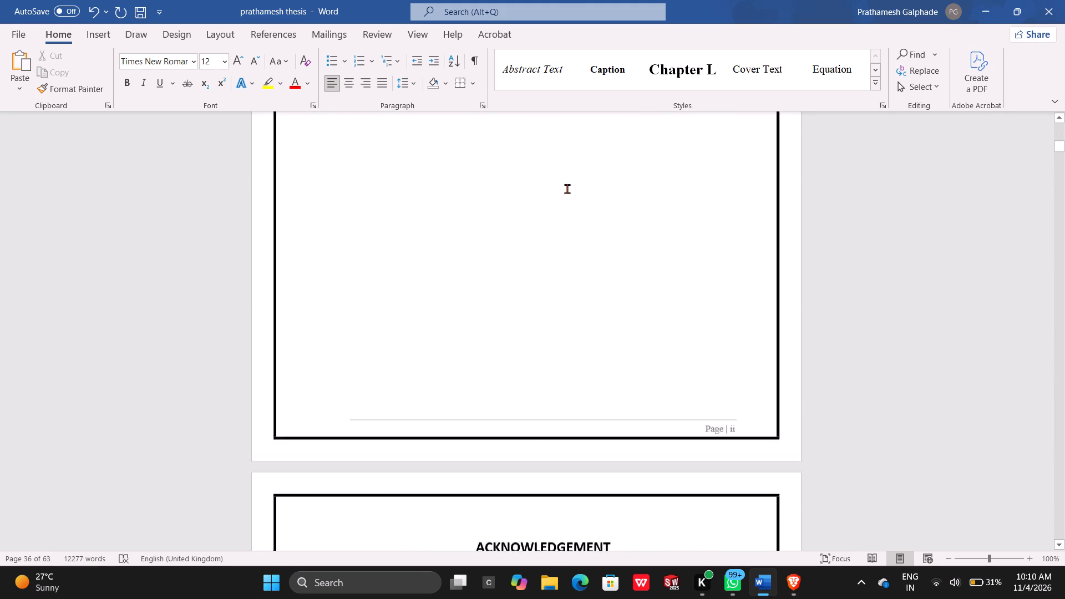
{"action": "scroll", "coordinate": [567, 189], "scroll_direction": "down", "scroll_amount": 15}
{"action": "scroll", "coordinate": [567, 189], "scroll_direction": "down", "scroll_amount": 10}
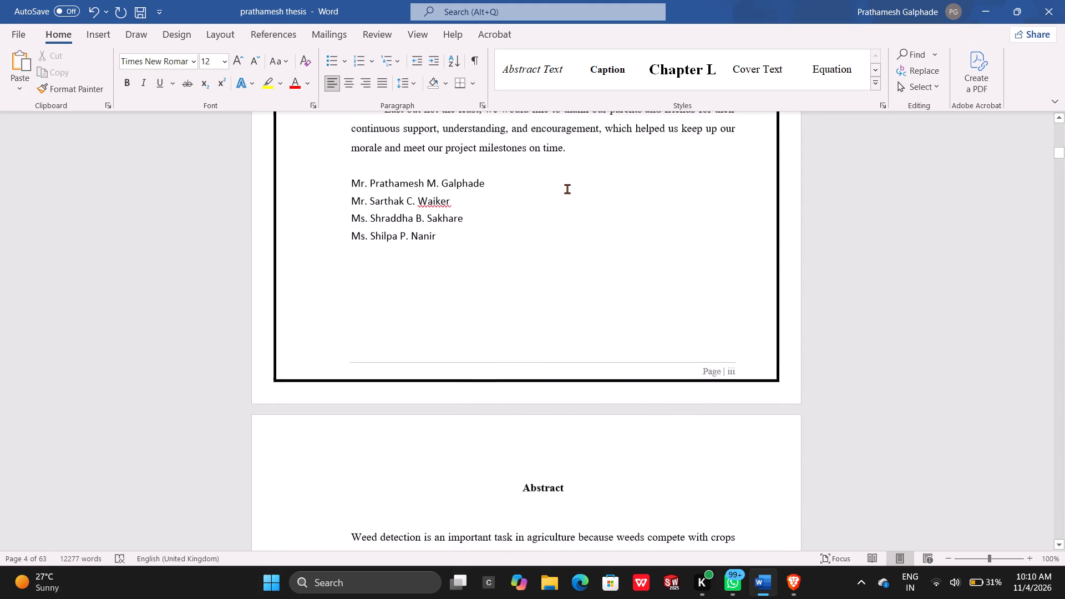
{"action": "scroll", "coordinate": [567, 189], "scroll_direction": "down", "scroll_amount": 13}
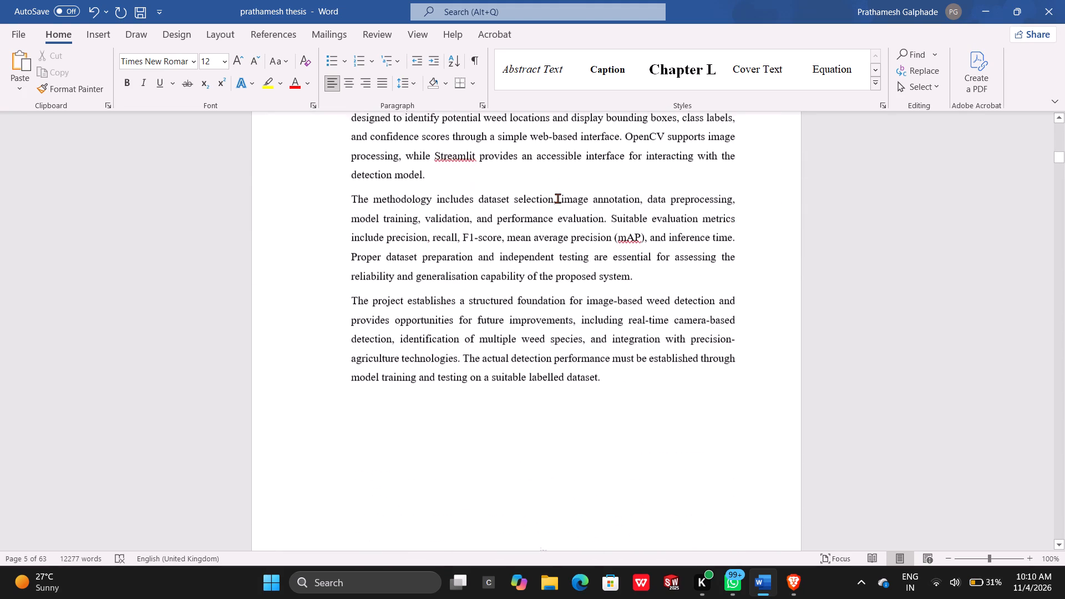
Left-align all four body paragraphs of the Abstract, from "Weed detection is an important task" to "suitable labelled dataset".
{"action": "scroll", "coordinate": [557, 198], "scroll_direction": "up", "scroll_amount": 13}
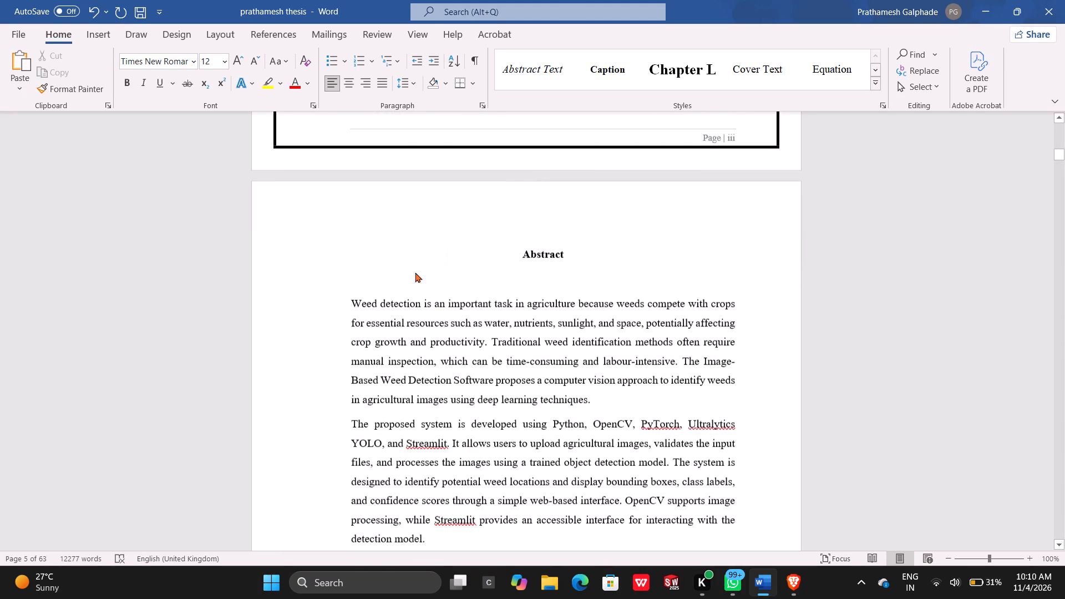
{"action": "left_click_drag", "start_coordinate": [349, 363], "coordinate": [400, 412]}
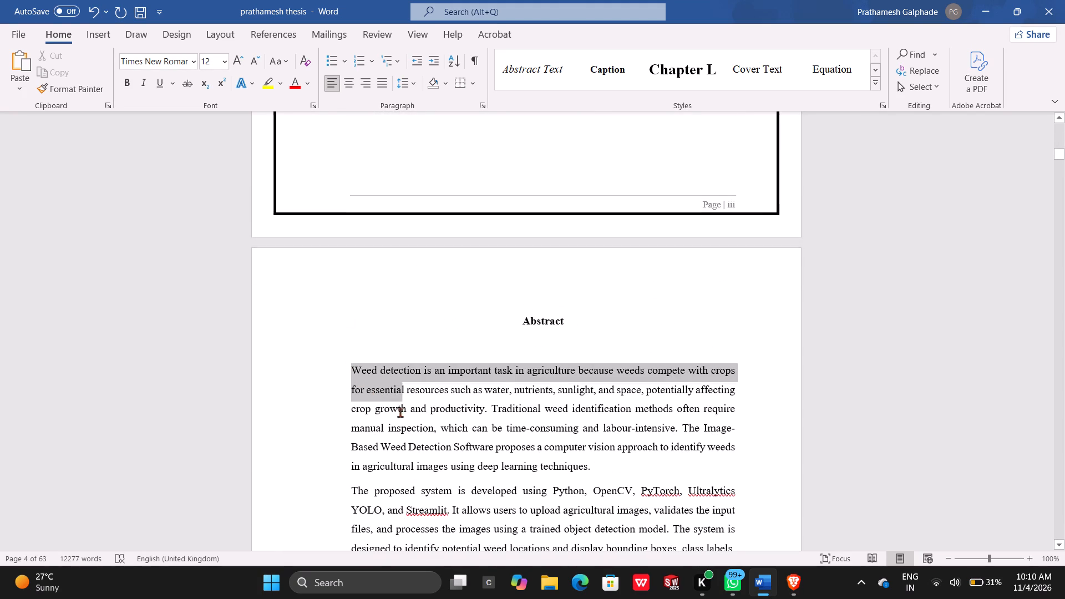
{"action": "left_click_drag", "start_coordinate": [400, 412], "coordinate": [468, 425]}
{"action": "scroll", "coordinate": [447, 438], "scroll_direction": "down", "scroll_amount": 9}
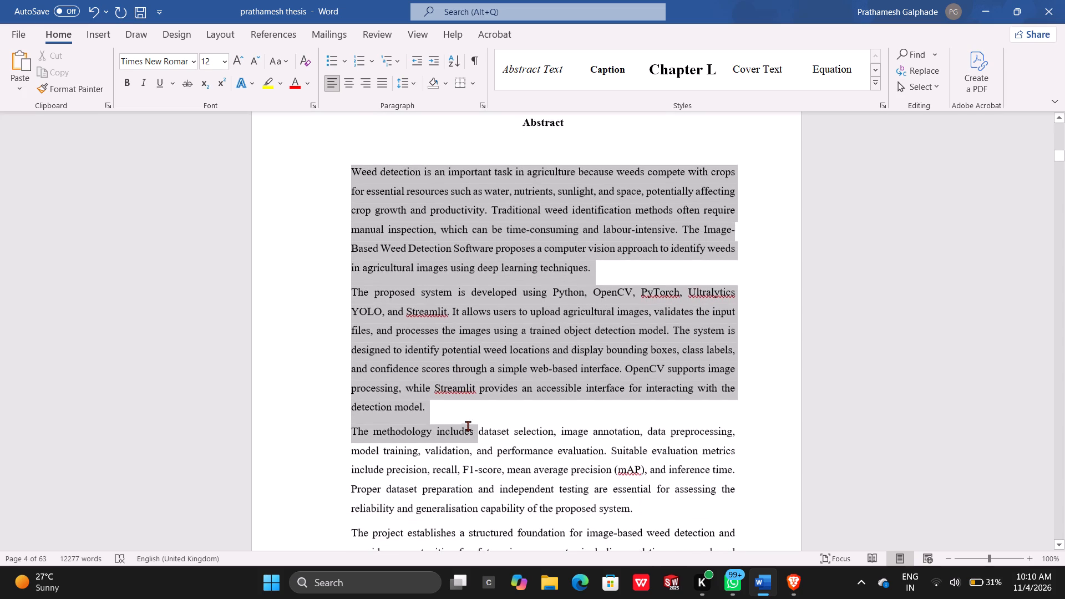
{"action": "scroll", "coordinate": [468, 425], "scroll_direction": "down", "scroll_amount": 1}
{"action": "left_click_drag", "start_coordinate": [468, 425], "coordinate": [606, 314]}
{"action": "scroll", "coordinate": [468, 425], "scroll_direction": "up", "scroll_amount": 1}
{"action": "scroll", "coordinate": [468, 425], "scroll_direction": "down", "scroll_amount": 6}
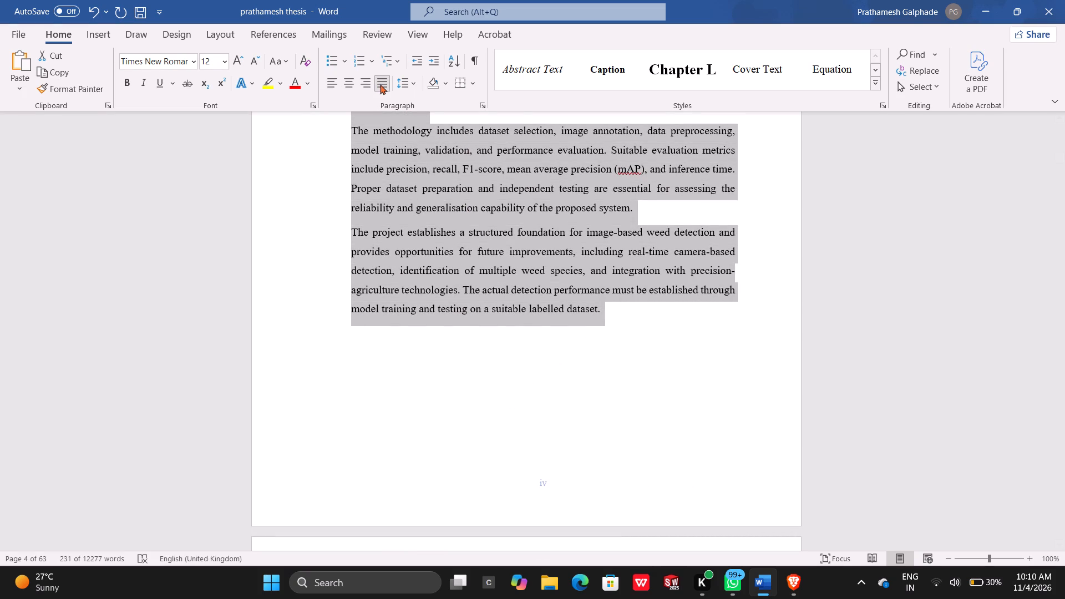
{"action": "left_click", "coordinate": [380, 84]}
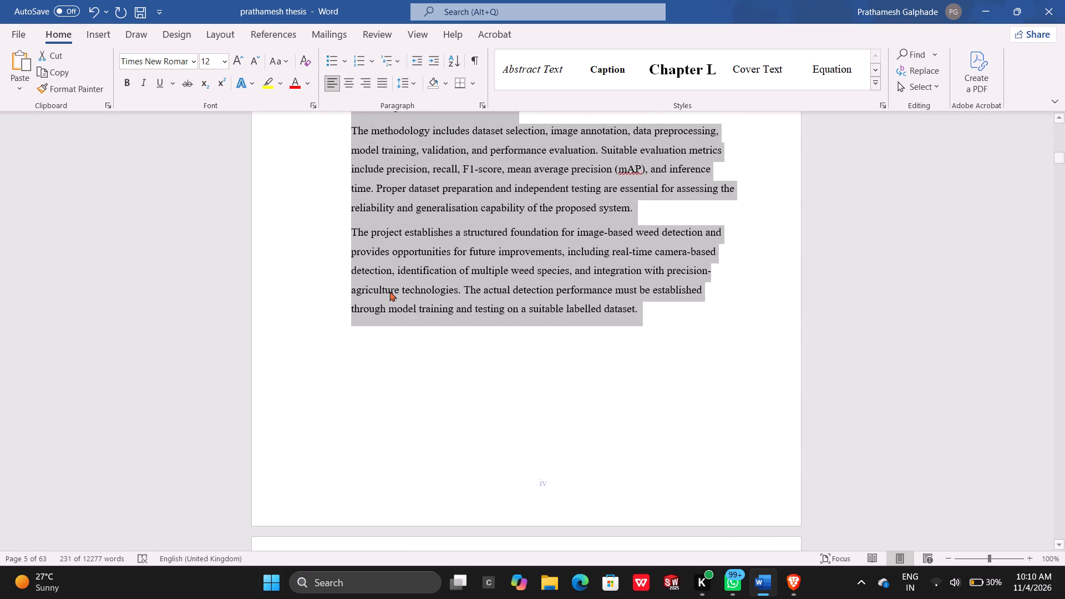
{"action": "left_click", "coordinate": [359, 352]}
{"action": "scroll", "coordinate": [372, 329], "scroll_direction": "up", "scroll_amount": 12}
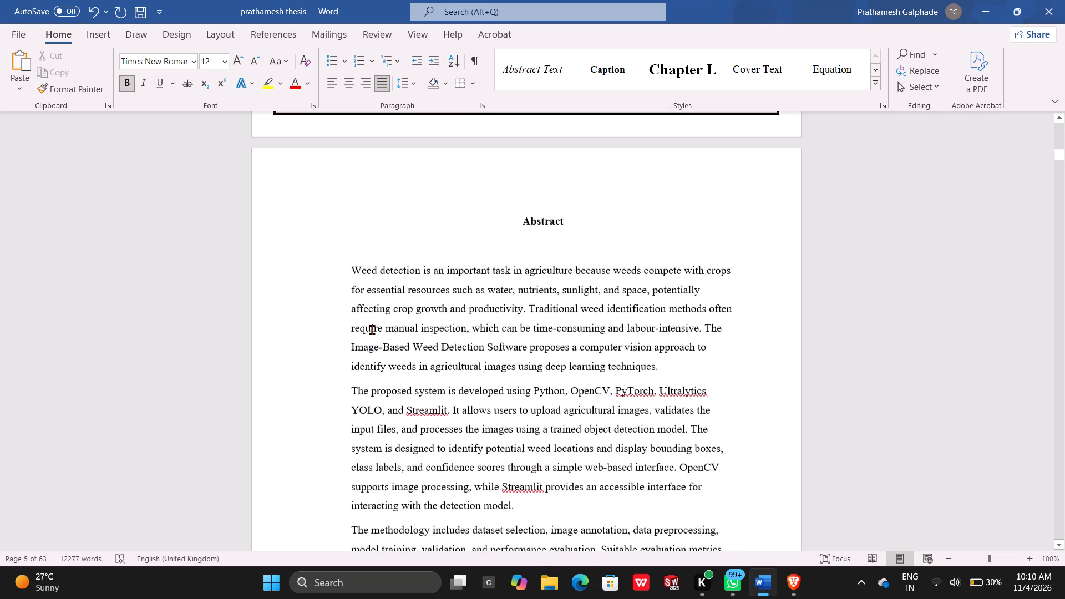
Review the table of contents, the list of figures, the abbreviations list and the Chapter 1 overview.
{"action": "scroll", "coordinate": [372, 329], "scroll_direction": "down", "scroll_amount": 19}
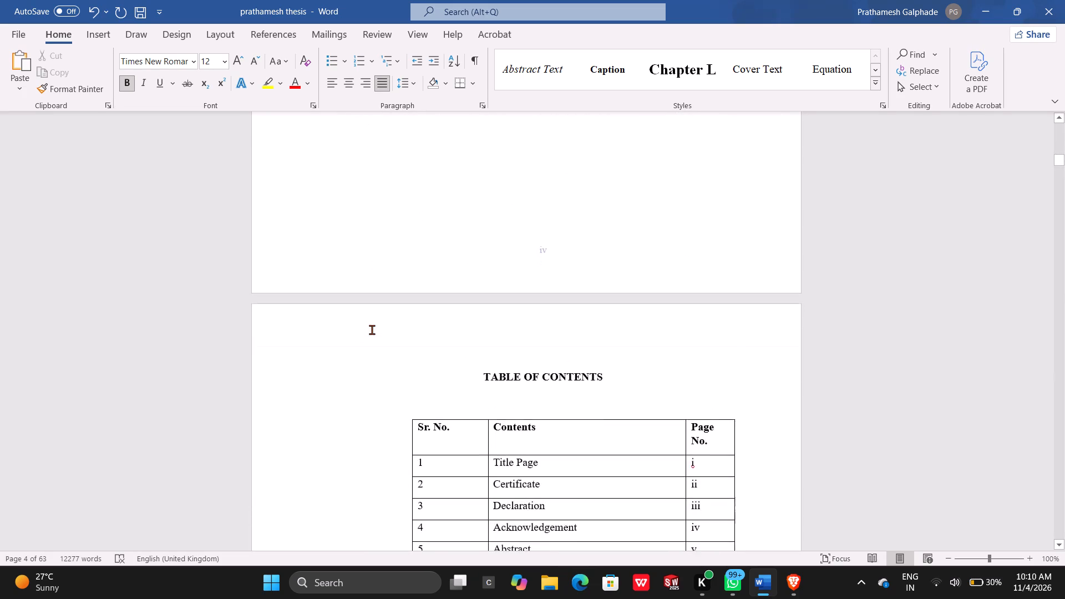
{"action": "scroll", "coordinate": [372, 329], "scroll_direction": "down", "scroll_amount": 20}
{"action": "scroll", "coordinate": [372, 329], "scroll_direction": "down", "scroll_amount": 10}
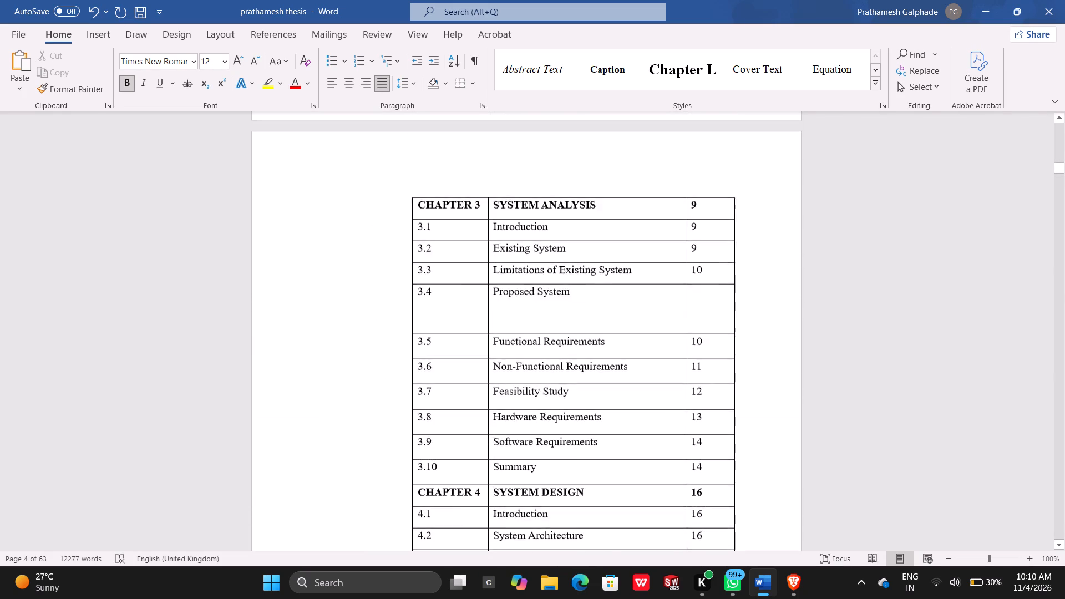
{"action": "scroll", "coordinate": [372, 329], "scroll_direction": "down", "scroll_amount": 17}
{"action": "scroll", "coordinate": [372, 329], "scroll_direction": "down", "scroll_amount": 13}
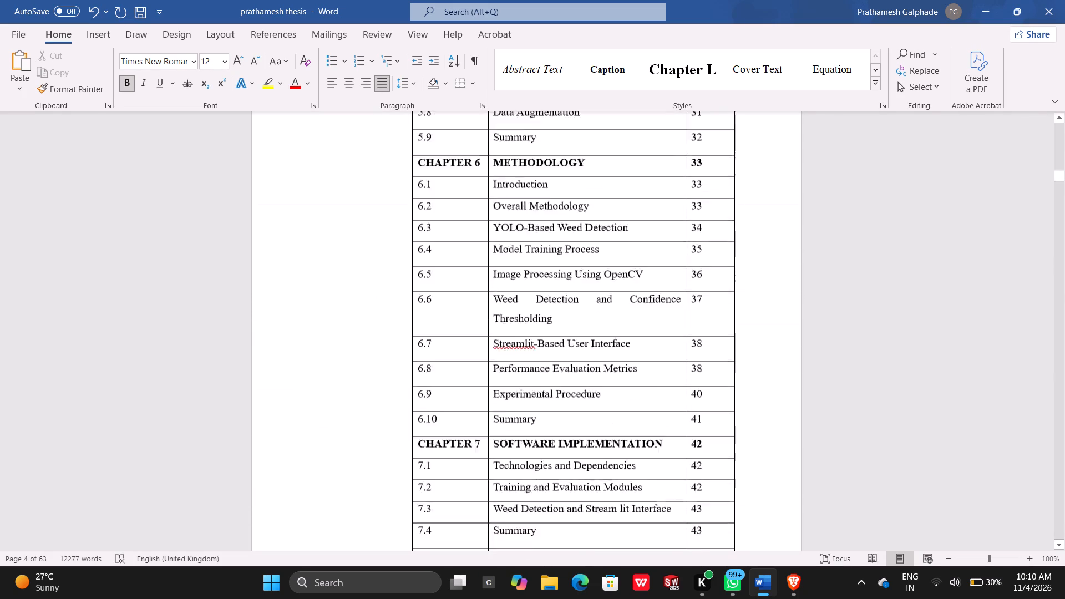
{"action": "scroll", "coordinate": [372, 329], "scroll_direction": "down", "scroll_amount": 6}
{"action": "scroll", "coordinate": [372, 329], "scroll_direction": "down", "scroll_amount": 17}
{"action": "scroll", "coordinate": [386, 318], "scroll_direction": "down", "scroll_amount": 4}
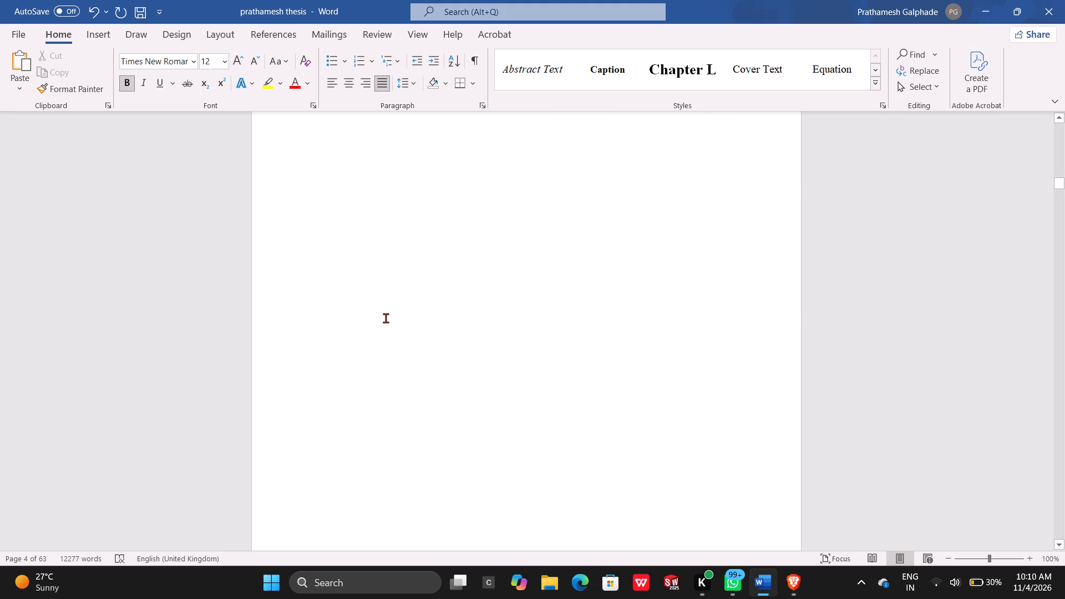
{"action": "scroll", "coordinate": [398, 309], "scroll_direction": "down", "scroll_amount": 14}
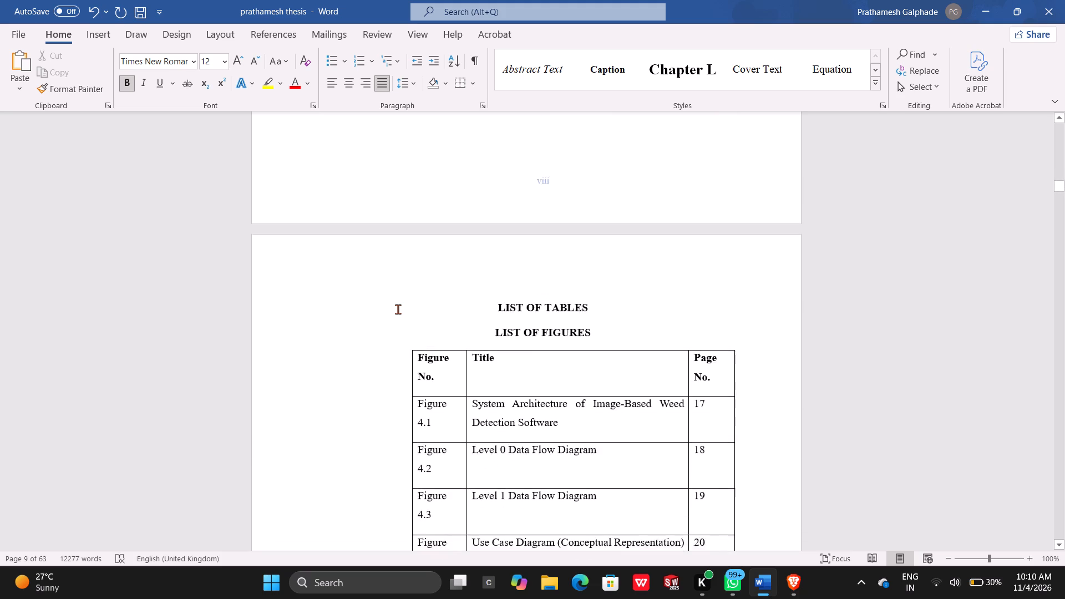
{"action": "scroll", "coordinate": [398, 309], "scroll_direction": "down", "scroll_amount": 17}
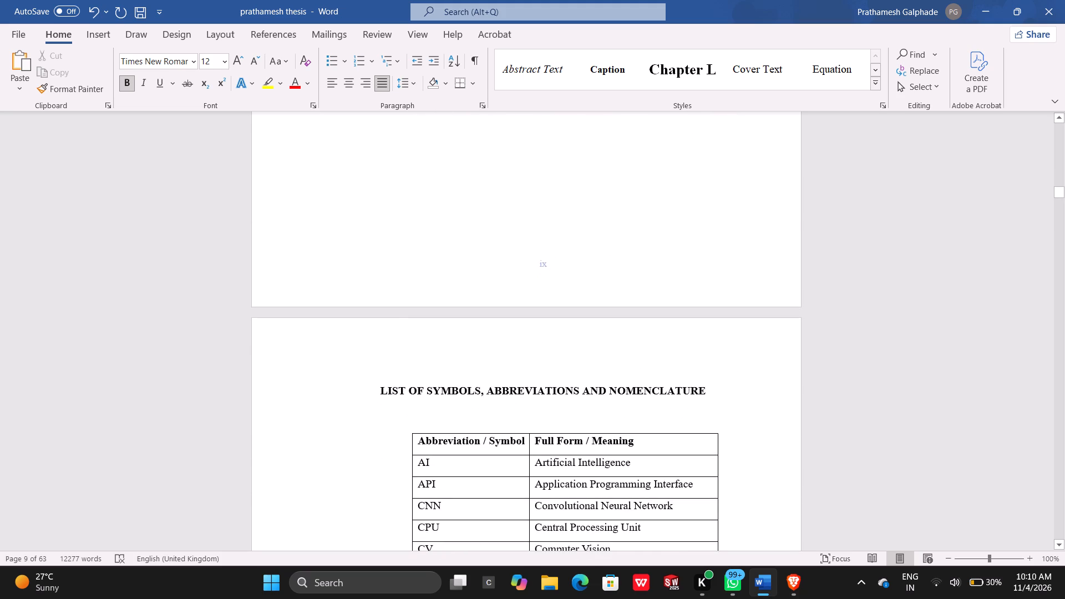
{"action": "scroll", "coordinate": [398, 309], "scroll_direction": "down", "scroll_amount": 13}
{"action": "scroll", "coordinate": [398, 309], "scroll_direction": "down", "scroll_amount": 16}
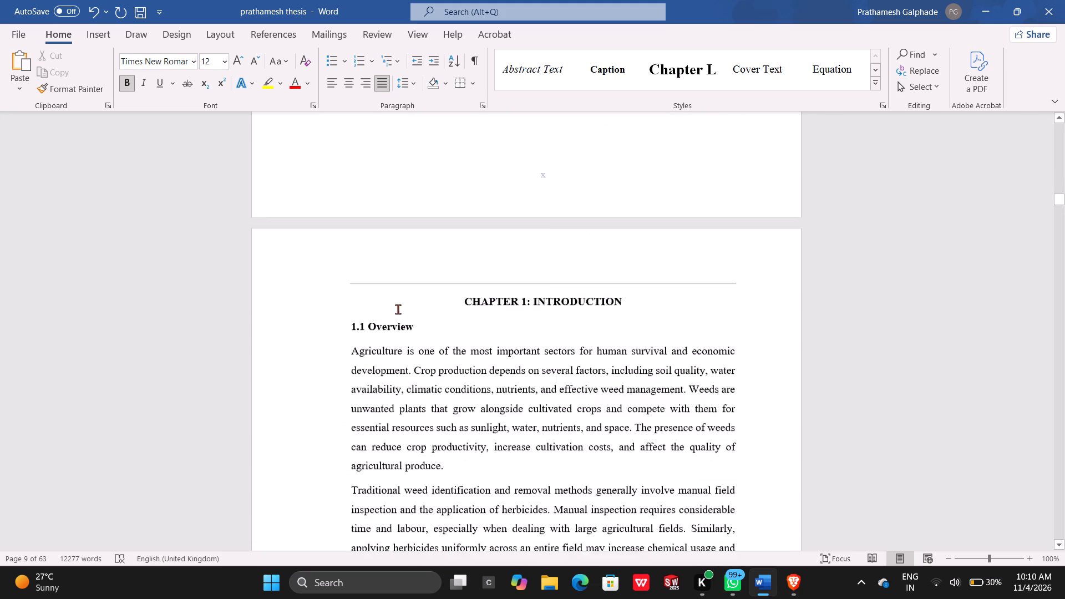
{"action": "scroll", "coordinate": [398, 309], "scroll_direction": "down", "scroll_amount": 16}
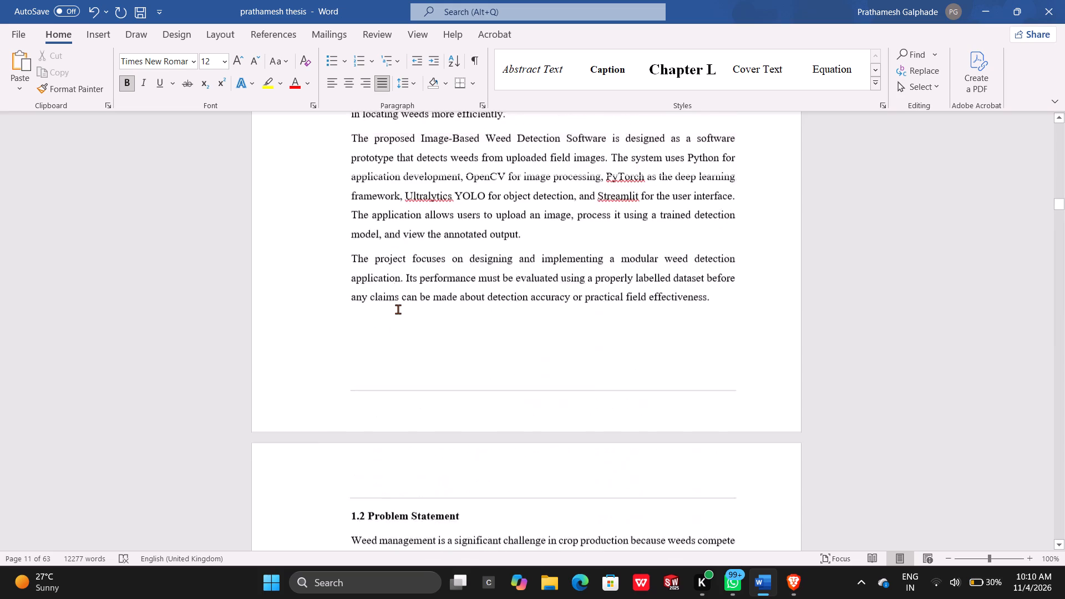
Justify all of Chapter 1, from the "CHAPTER 1: INTRODUCTION" heading through the end of section 1.7 Summary.
{"action": "scroll", "coordinate": [398, 309], "scroll_direction": "up", "scroll_amount": 19}
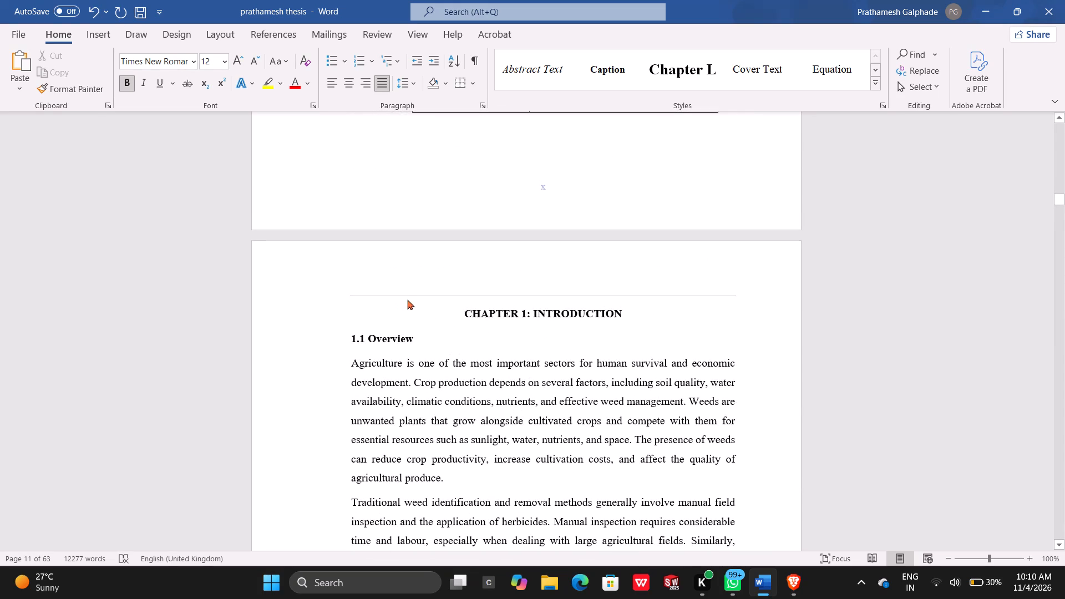
{"action": "left_click_drag", "start_coordinate": [344, 329], "coordinate": [372, 363]}
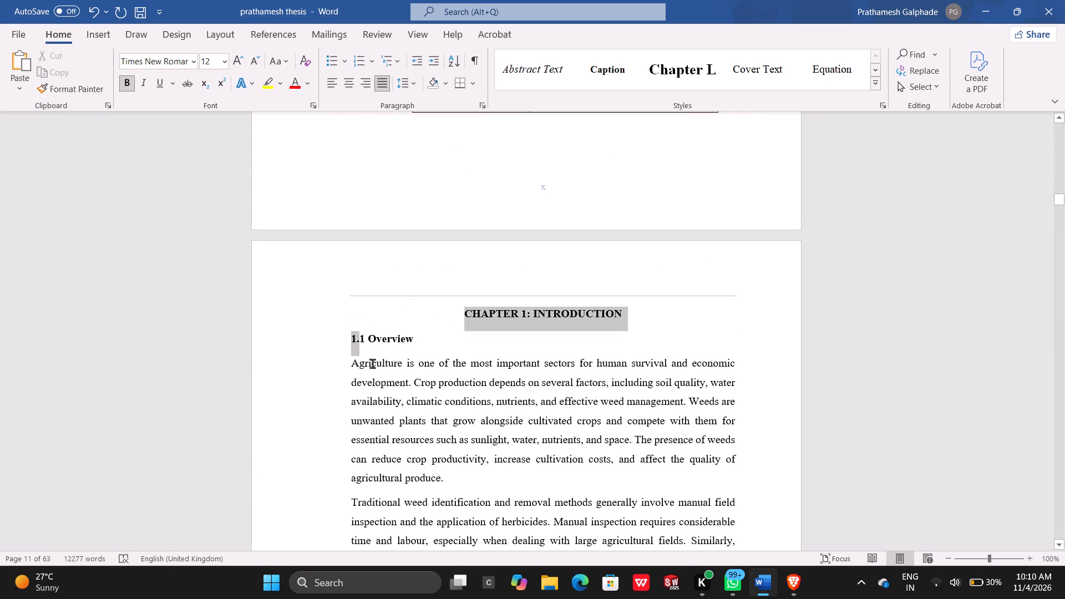
{"action": "left_click_drag", "start_coordinate": [372, 363], "coordinate": [435, 450]}
{"action": "scroll", "coordinate": [435, 450], "scroll_direction": "down", "scroll_amount": 6}
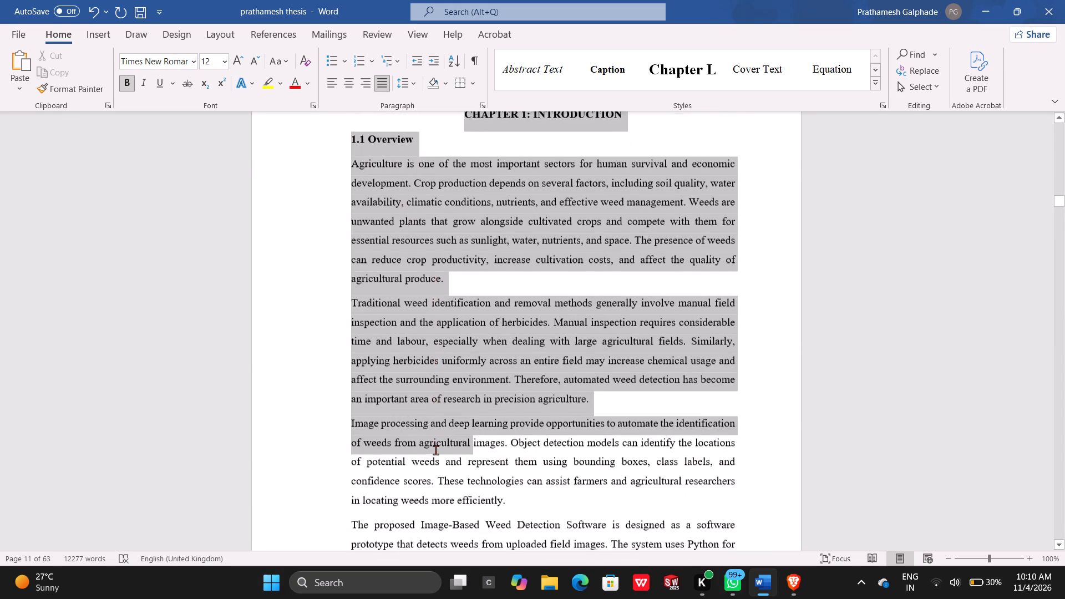
{"action": "left_click_drag", "start_coordinate": [435, 450], "coordinate": [457, 455]}
{"action": "scroll", "coordinate": [435, 450], "scroll_direction": "down", "scroll_amount": 4}
{"action": "scroll", "coordinate": [435, 450], "scroll_direction": "up", "scroll_amount": 1}
{"action": "scroll", "coordinate": [435, 450], "scroll_direction": "down", "scroll_amount": 10}
{"action": "scroll", "coordinate": [457, 455], "scroll_direction": "up", "scroll_amount": 1}
{"action": "scroll", "coordinate": [457, 455], "scroll_direction": "down", "scroll_amount": 18}
{"action": "scroll", "coordinate": [457, 455], "scroll_direction": "down", "scroll_amount": 19}
{"action": "scroll", "coordinate": [457, 455], "scroll_direction": "down", "scroll_amount": 17}
{"action": "scroll", "coordinate": [457, 455], "scroll_direction": "down", "scroll_amount": 19}
{"action": "scroll", "coordinate": [457, 455], "scroll_direction": "down", "scroll_amount": 16}
{"action": "scroll", "coordinate": [457, 455], "scroll_direction": "down", "scroll_amount": 5}
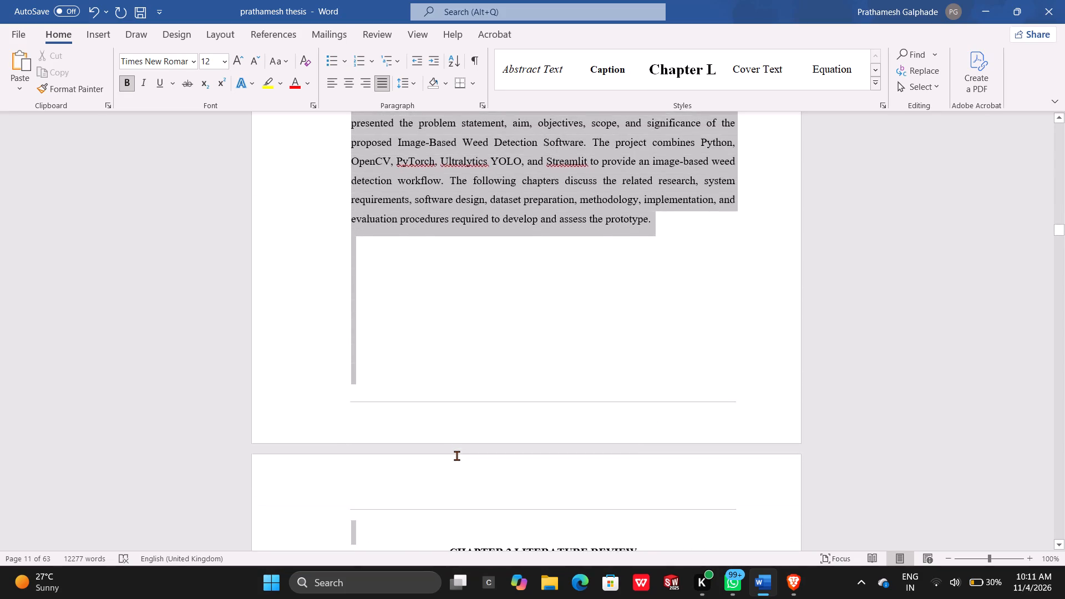
{"action": "left_click_drag", "start_coordinate": [457, 455], "coordinate": [475, 254]}
{"action": "scroll", "coordinate": [457, 455], "scroll_direction": "down", "scroll_amount": 9}
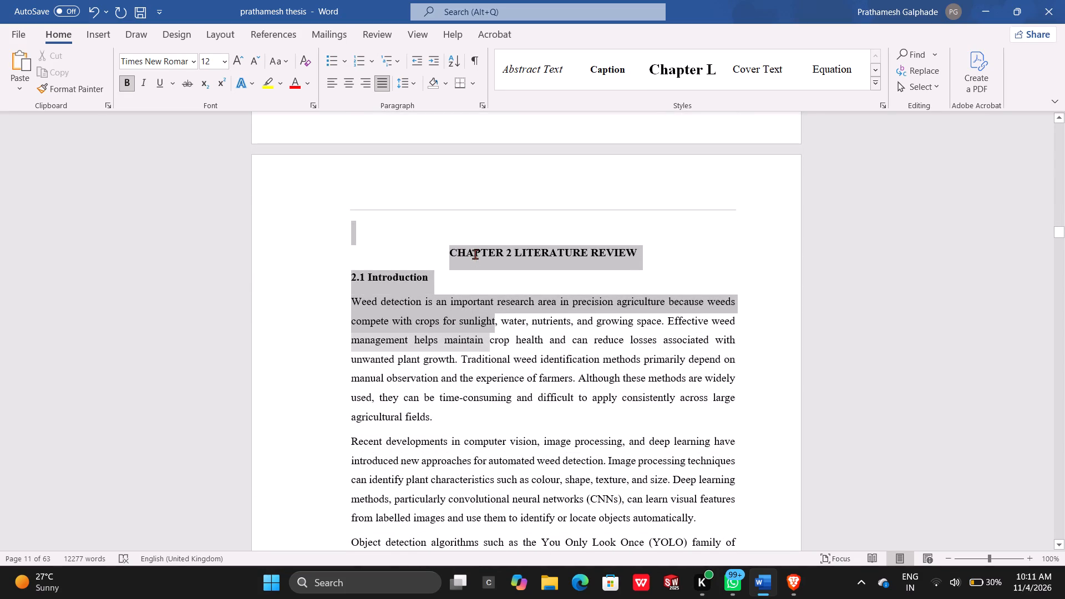
{"action": "left_click_drag", "start_coordinate": [475, 254], "coordinate": [475, 216]}
{"action": "scroll", "coordinate": [475, 250], "scroll_direction": "up", "scroll_amount": 7}
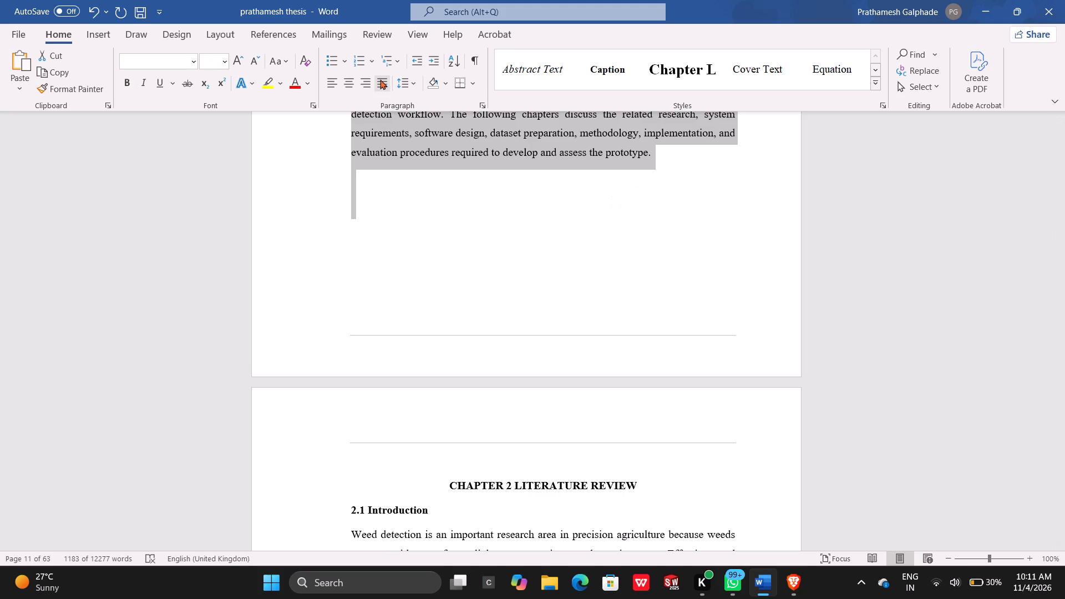
{"action": "left_click", "coordinate": [381, 82]}
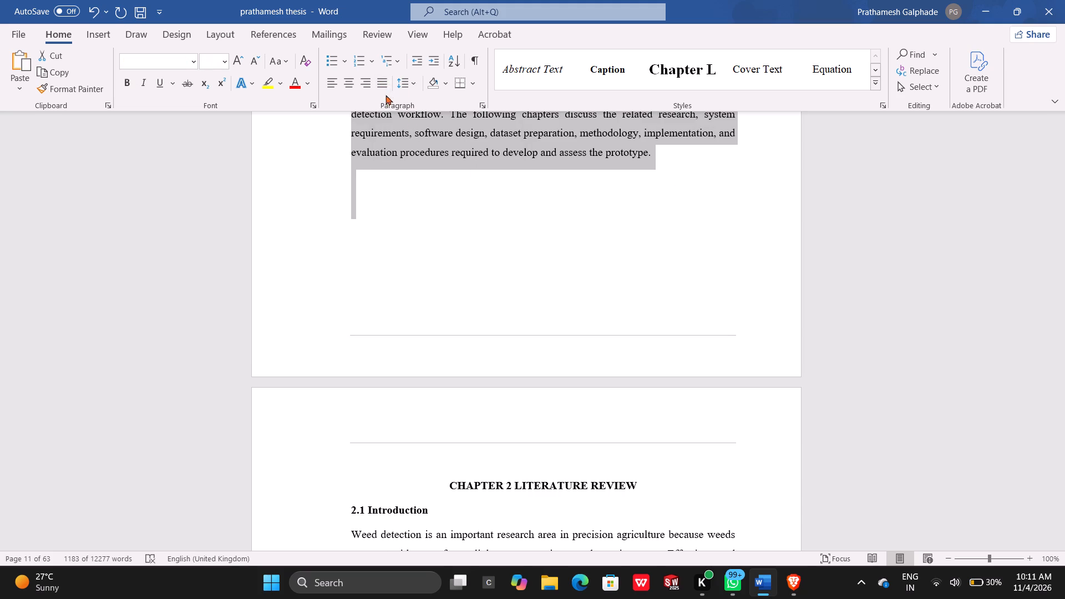
{"action": "left_click", "coordinate": [382, 82]}
{"action": "left_click", "coordinate": [406, 183]}
Review the end of Chapter 1: the section 1.6 text, the Table 1.1 chapter overview and the 1.7 Summary.
{"action": "scroll", "coordinate": [406, 183], "scroll_direction": "up", "scroll_amount": 2}
{"action": "scroll", "coordinate": [406, 183], "scroll_direction": "down", "scroll_amount": 5}
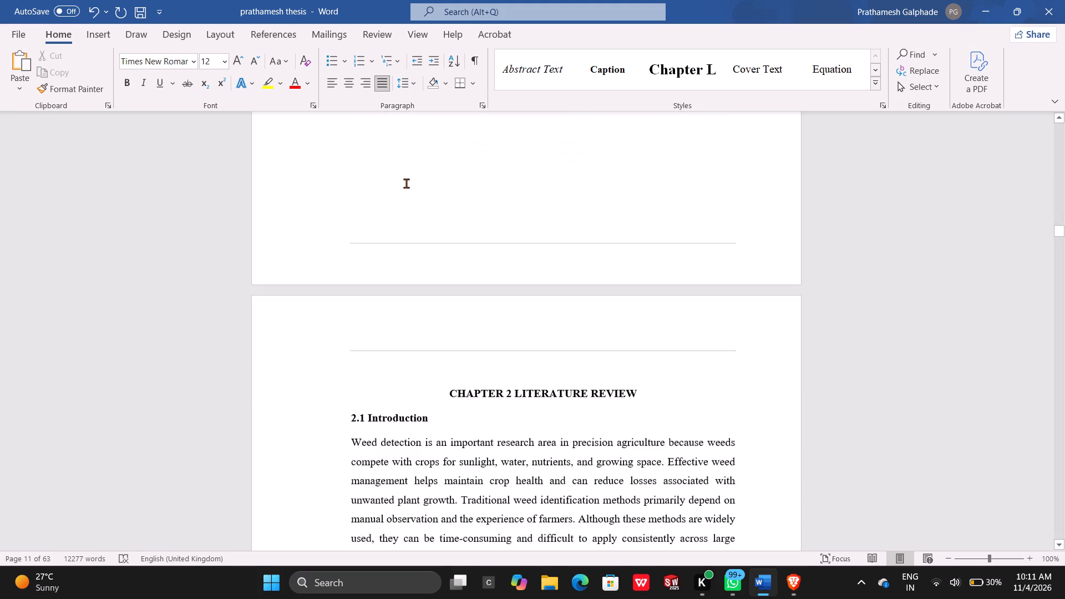
{"action": "scroll", "coordinate": [406, 183], "scroll_direction": "up", "scroll_amount": 16}
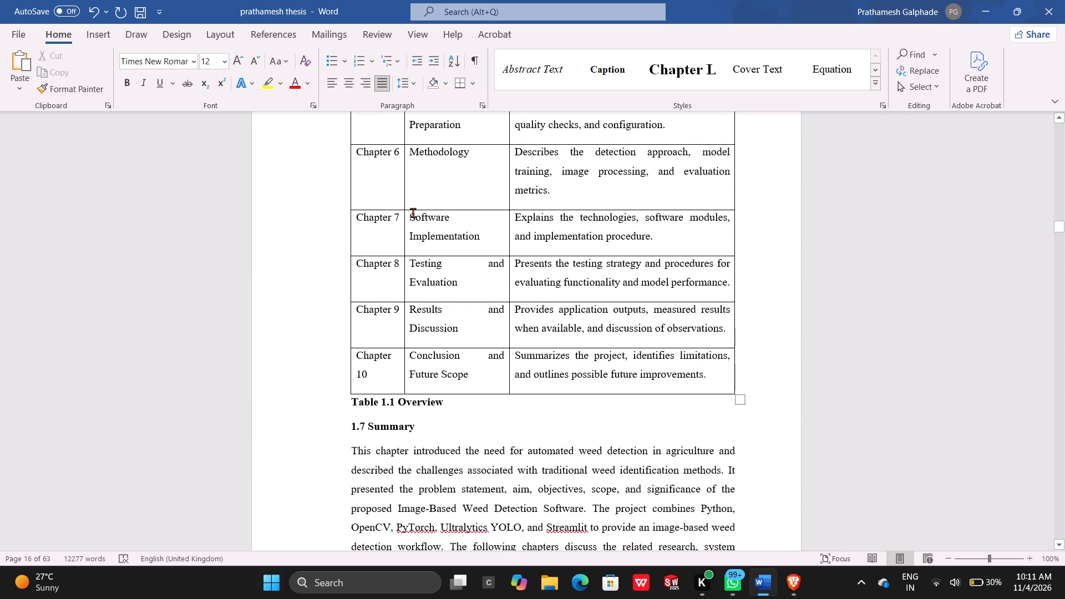
{"action": "scroll", "coordinate": [415, 215], "scroll_direction": "down", "scroll_amount": 11}
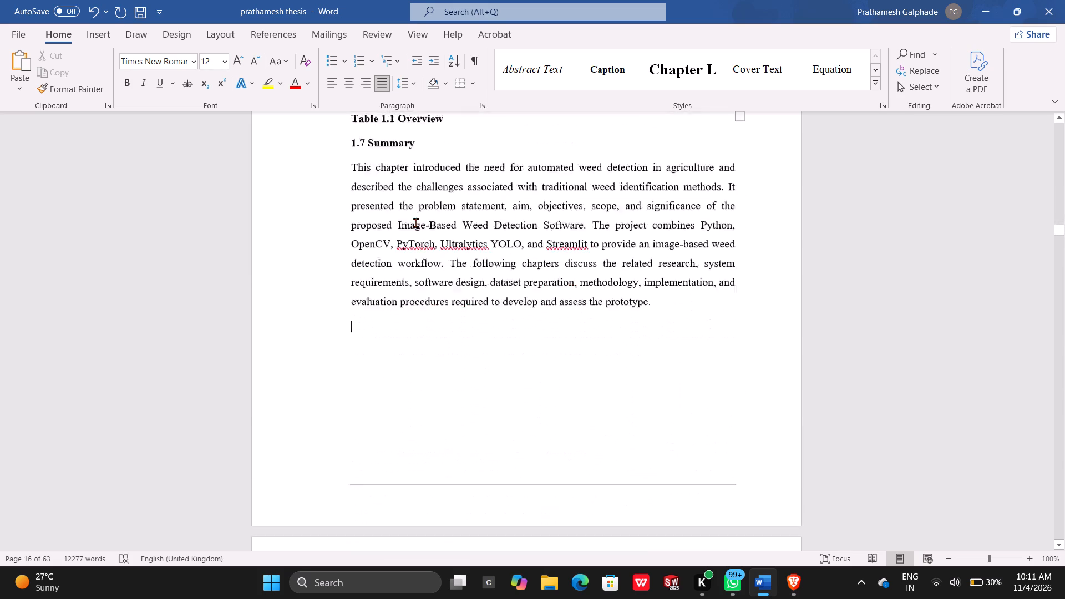
{"action": "scroll", "coordinate": [415, 222], "scroll_direction": "up", "scroll_amount": 15}
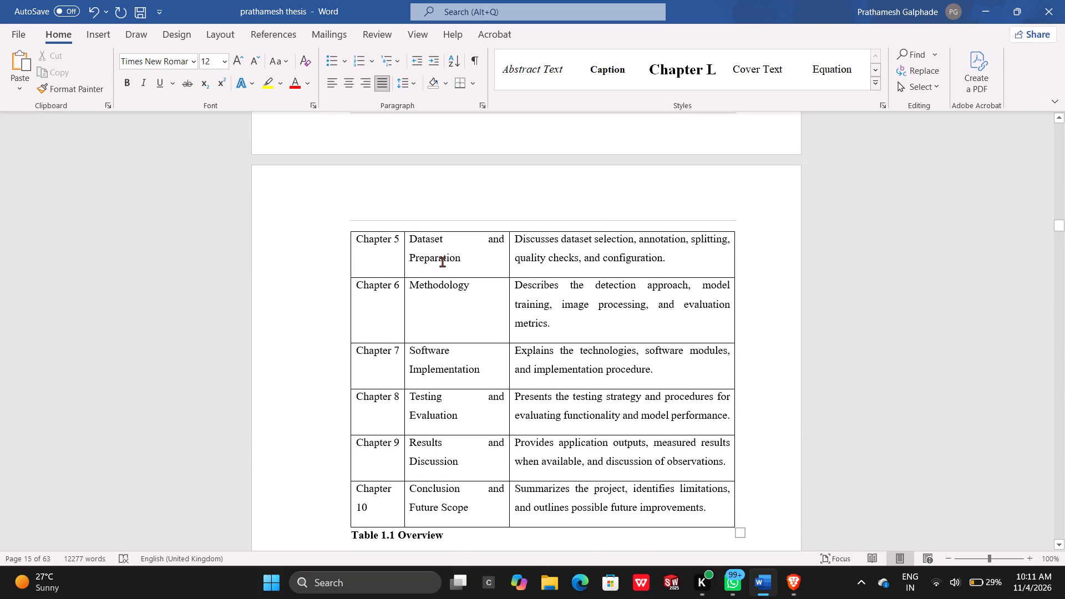
{"action": "scroll", "coordinate": [442, 262], "scroll_direction": "up", "scroll_amount": 16}
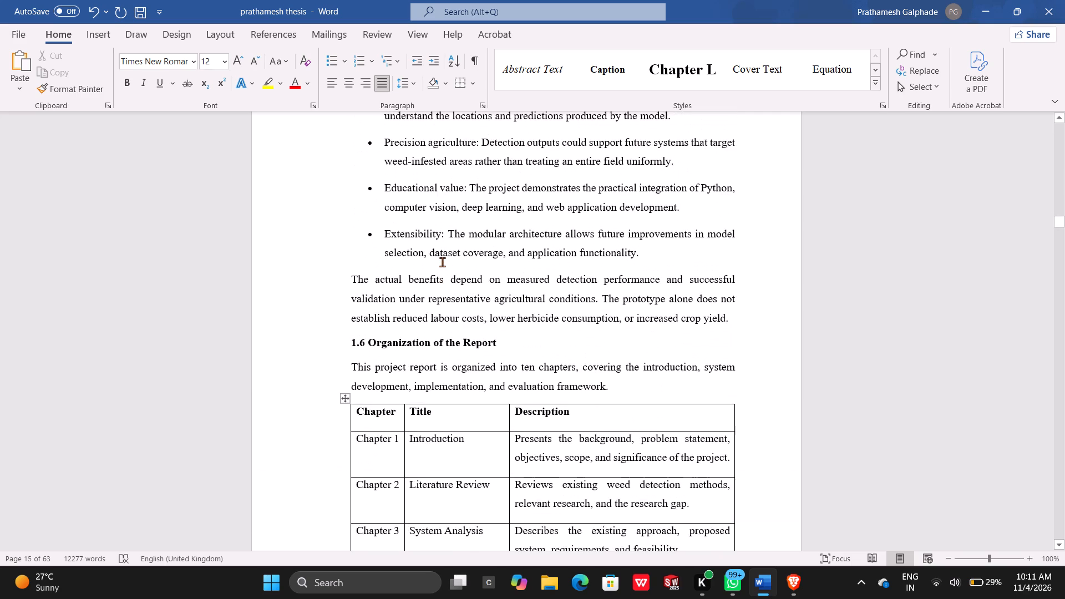
{"action": "scroll", "coordinate": [442, 262], "scroll_direction": "up", "scroll_amount": 1}
{"action": "scroll", "coordinate": [442, 262], "scroll_direction": "down", "scroll_amount": 7}
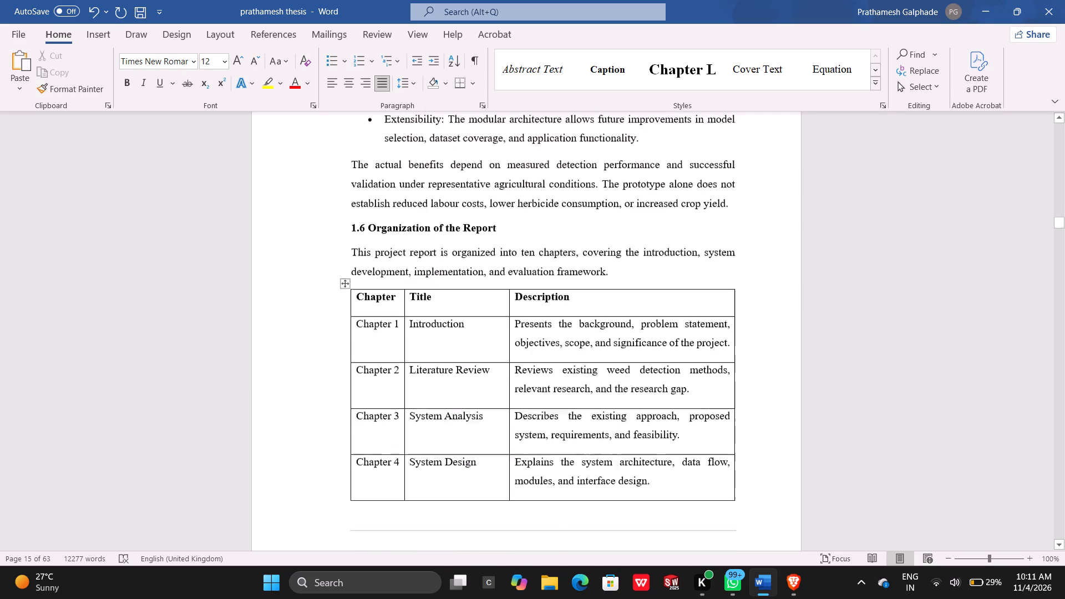
{"action": "scroll", "coordinate": [442, 262], "scroll_direction": "down", "scroll_amount": 20}
{"action": "scroll", "coordinate": [442, 258], "scroll_direction": "down", "scroll_amount": 1}
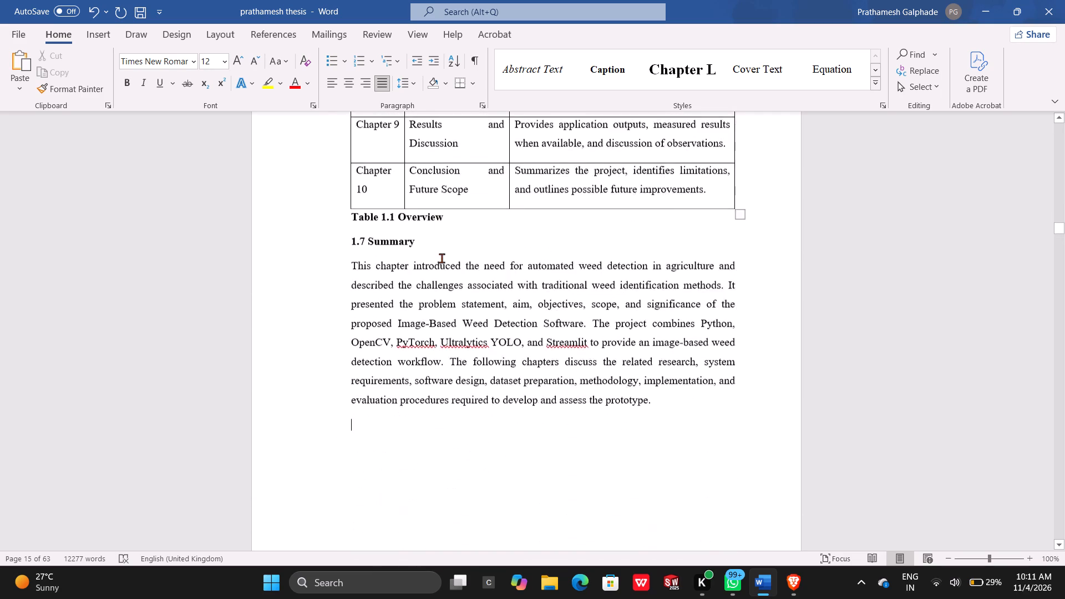
Justify all of Chapter 2, from the "CHAPTER 2 LITERATURE REVIEW" heading through the end of section 2.4 Summary.
{"action": "scroll", "coordinate": [442, 258], "scroll_direction": "down", "scroll_amount": 15}
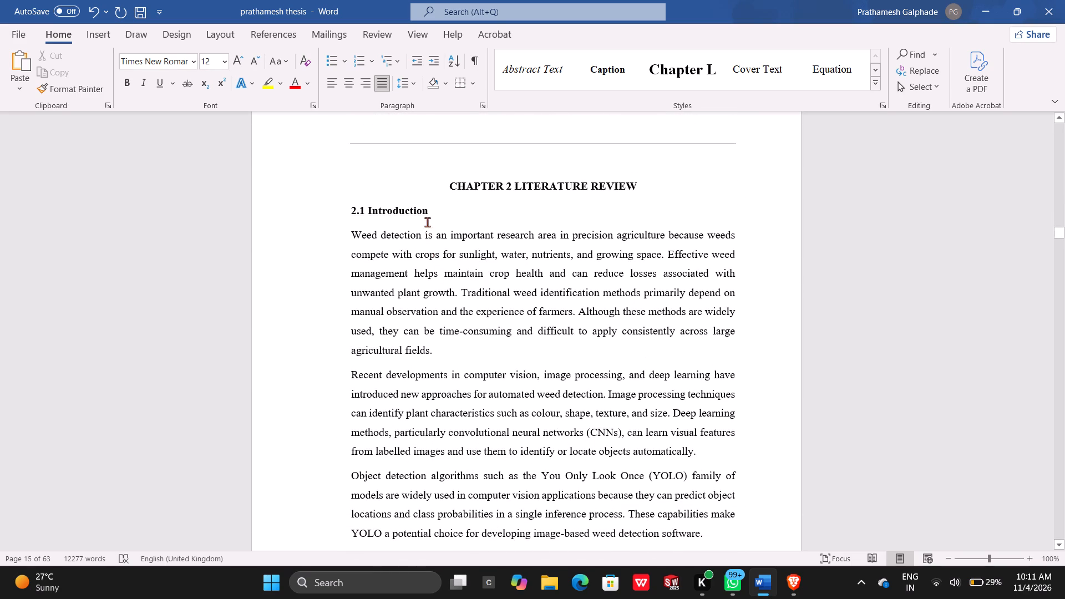
{"action": "left_click_drag", "start_coordinate": [344, 201], "coordinate": [418, 285]}
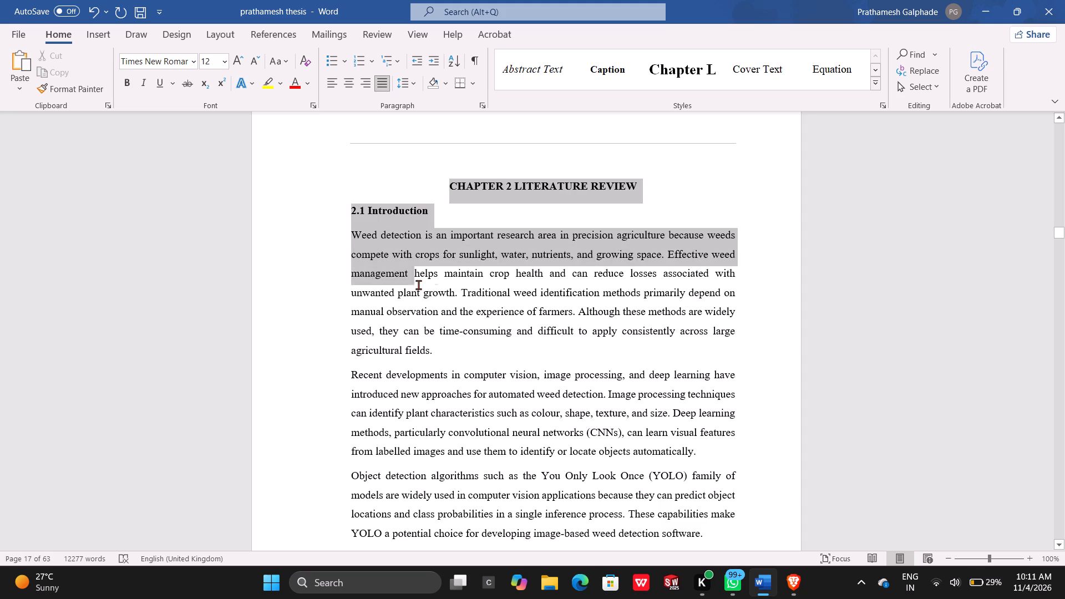
{"action": "left_click_drag", "start_coordinate": [418, 285], "coordinate": [420, 286]}
{"action": "scroll", "coordinate": [418, 285], "scroll_direction": "down", "scroll_amount": 7}
{"action": "scroll", "coordinate": [420, 286], "scroll_direction": "up", "scroll_amount": 1}
{"action": "scroll", "coordinate": [420, 286], "scroll_direction": "down", "scroll_amount": 9}
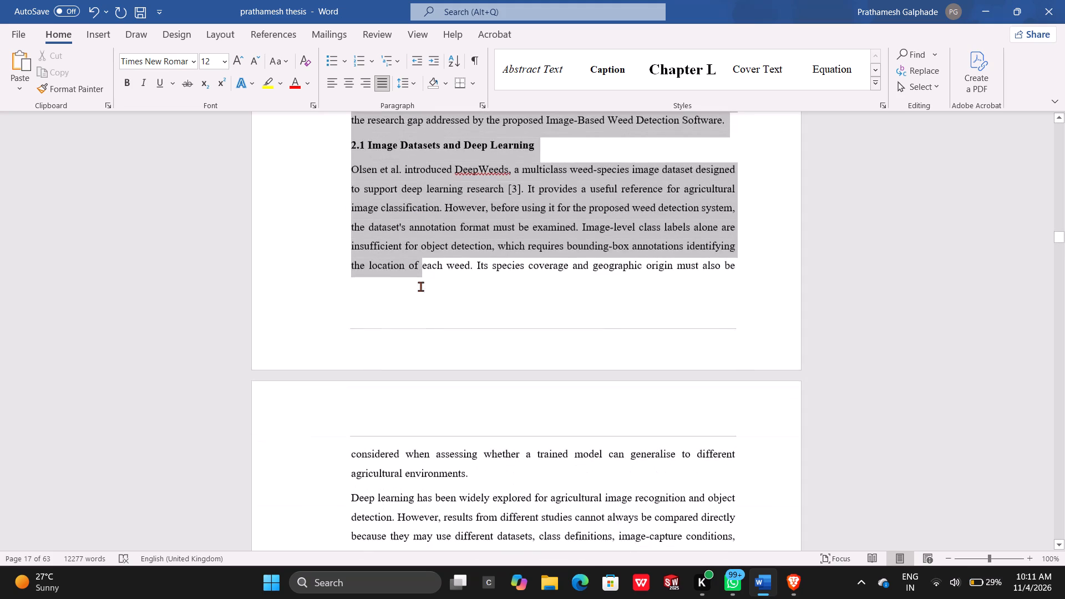
{"action": "left_click_drag", "start_coordinate": [420, 286], "coordinate": [471, 304]}
{"action": "scroll", "coordinate": [469, 302], "scroll_direction": "down", "scroll_amount": 20}
{"action": "scroll", "coordinate": [471, 304], "scroll_direction": "down", "scroll_amount": 19}
{"action": "scroll", "coordinate": [471, 304], "scroll_direction": "down", "scroll_amount": 10}
{"action": "scroll", "coordinate": [471, 304], "scroll_direction": "up", "scroll_amount": 12}
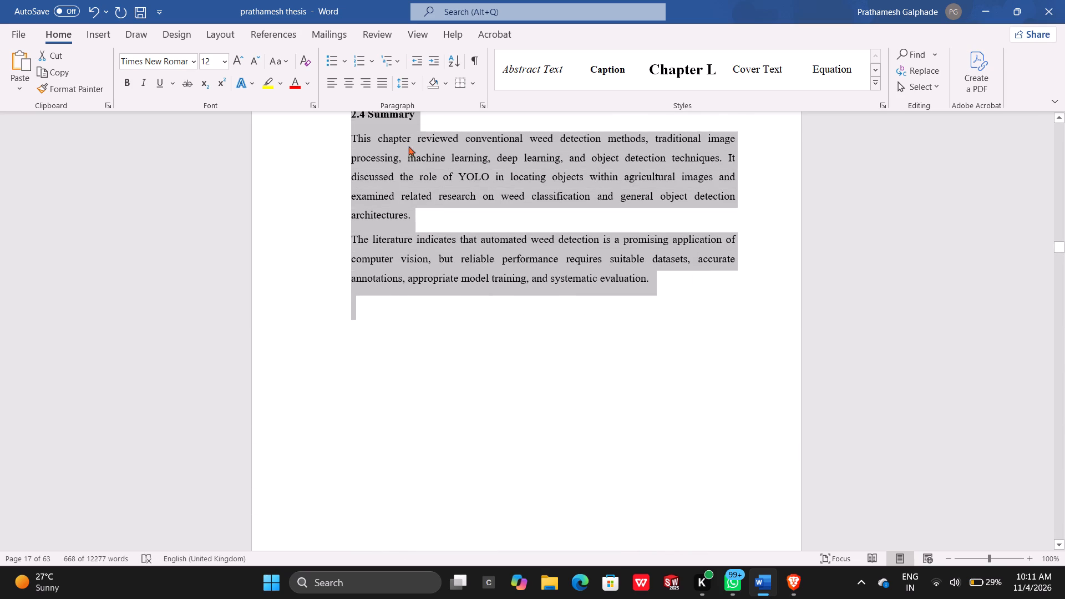
{"action": "left_click", "coordinate": [381, 83]}
{"action": "left_click", "coordinate": [381, 83]}
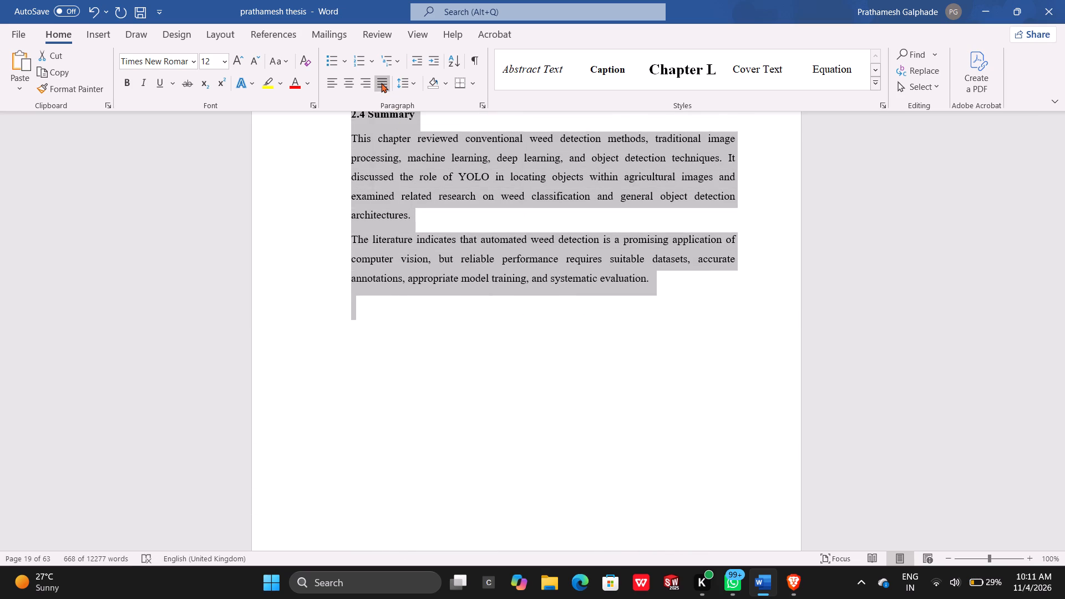
{"action": "left_click", "coordinate": [381, 83]}
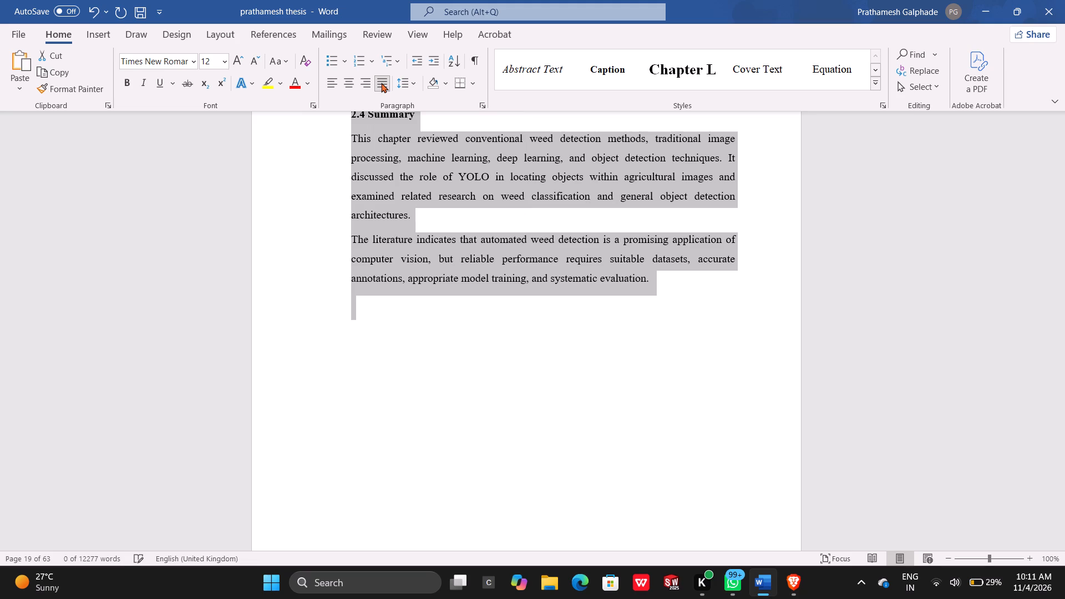
{"action": "left_click", "coordinate": [444, 321]}
Justify the Chapter 3 text from section 3.1 Introduction through the end of section 3.10 Summary, leaving out the chapter heading.
{"action": "scroll", "coordinate": [445, 321], "scroll_direction": "down", "scroll_amount": 13}
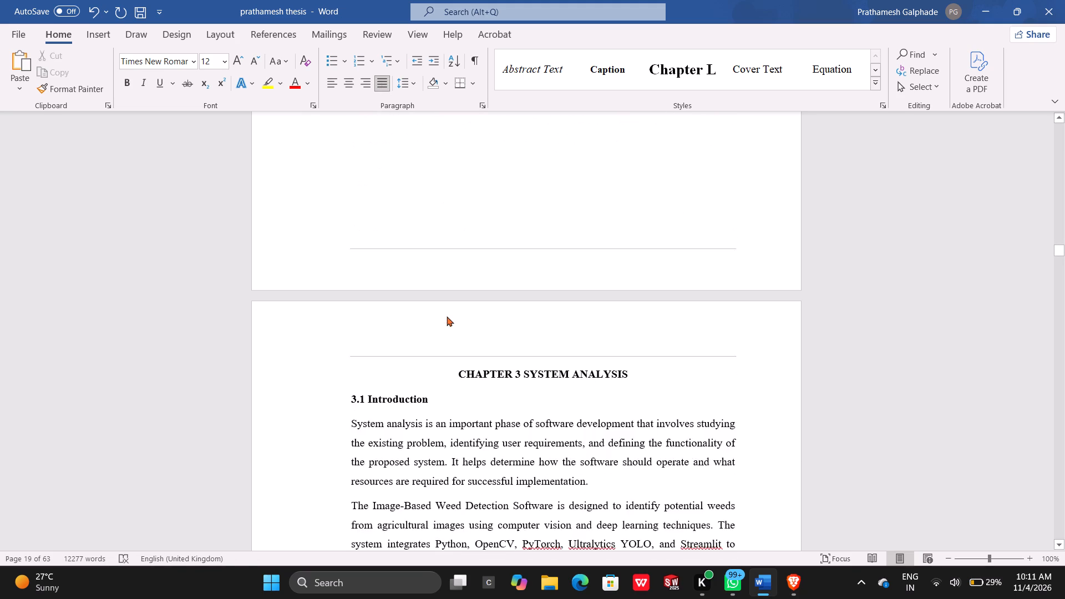
{"action": "scroll", "coordinate": [447, 316], "scroll_direction": "down", "scroll_amount": 4}
{"action": "left_click_drag", "start_coordinate": [349, 248], "coordinate": [389, 279]}
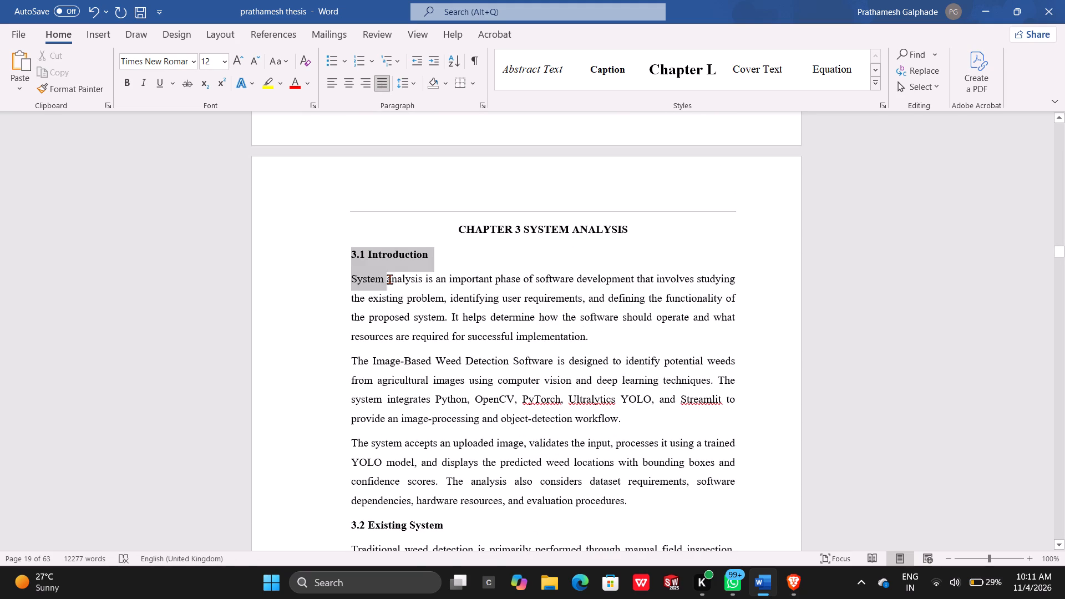
{"action": "left_click_drag", "start_coordinate": [389, 279], "coordinate": [439, 323]}
{"action": "scroll", "coordinate": [439, 323], "scroll_direction": "down", "scroll_amount": 13}
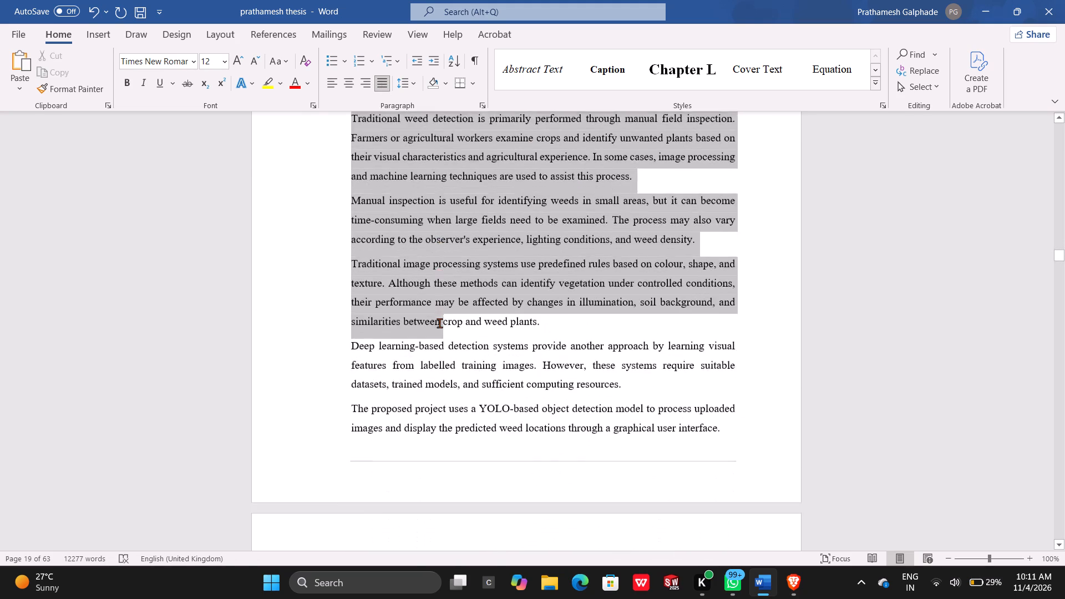
{"action": "left_click_drag", "start_coordinate": [439, 323], "coordinate": [501, 329]}
{"action": "scroll", "coordinate": [439, 323], "scroll_direction": "down", "scroll_amount": 8}
{"action": "scroll", "coordinate": [486, 323], "scroll_direction": "down", "scroll_amount": 9}
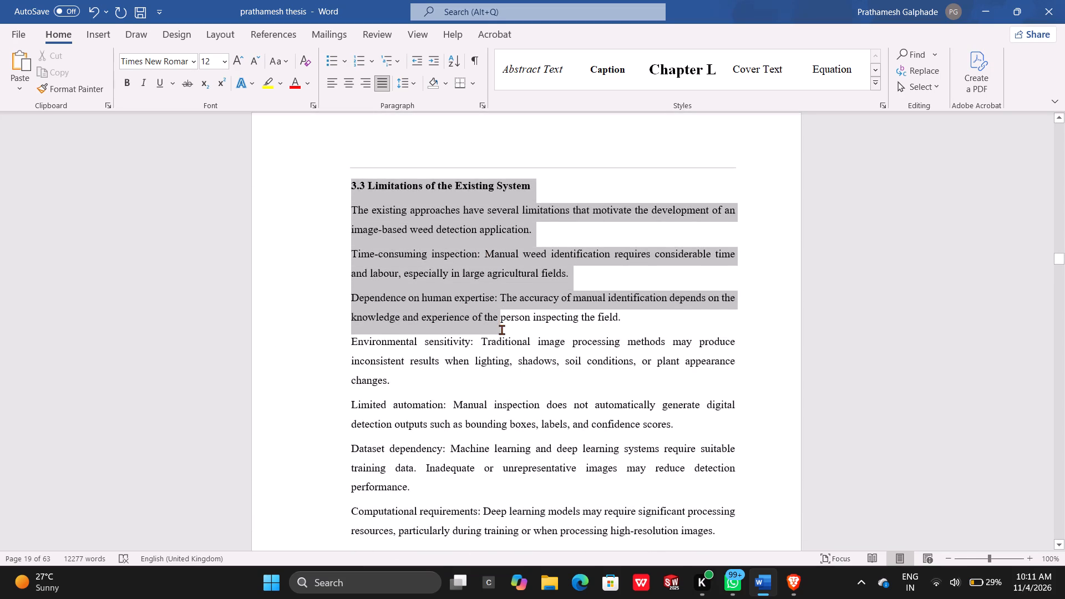
{"action": "left_click_drag", "start_coordinate": [501, 329], "coordinate": [503, 329]}
{"action": "scroll", "coordinate": [503, 329], "scroll_direction": "down", "scroll_amount": 5}
{"action": "scroll", "coordinate": [503, 329], "scroll_direction": "up", "scroll_amount": 1}
{"action": "scroll", "coordinate": [503, 329], "scroll_direction": "down", "scroll_amount": 19}
{"action": "scroll", "coordinate": [503, 329], "scroll_direction": "up", "scroll_amount": 1}
{"action": "scroll", "coordinate": [503, 329], "scroll_direction": "down", "scroll_amount": 19}
{"action": "scroll", "coordinate": [503, 329], "scroll_direction": "down", "scroll_amount": 20}
{"action": "scroll", "coordinate": [503, 329], "scroll_direction": "down", "scroll_amount": 20}
{"action": "scroll", "coordinate": [503, 329], "scroll_direction": "down", "scroll_amount": 18}
{"action": "scroll", "coordinate": [503, 329], "scroll_direction": "down", "scroll_amount": 18}
{"action": "scroll", "coordinate": [503, 329], "scroll_direction": "down", "scroll_amount": 13}
{"action": "scroll", "coordinate": [503, 329], "scroll_direction": "up", "scroll_amount": 5}
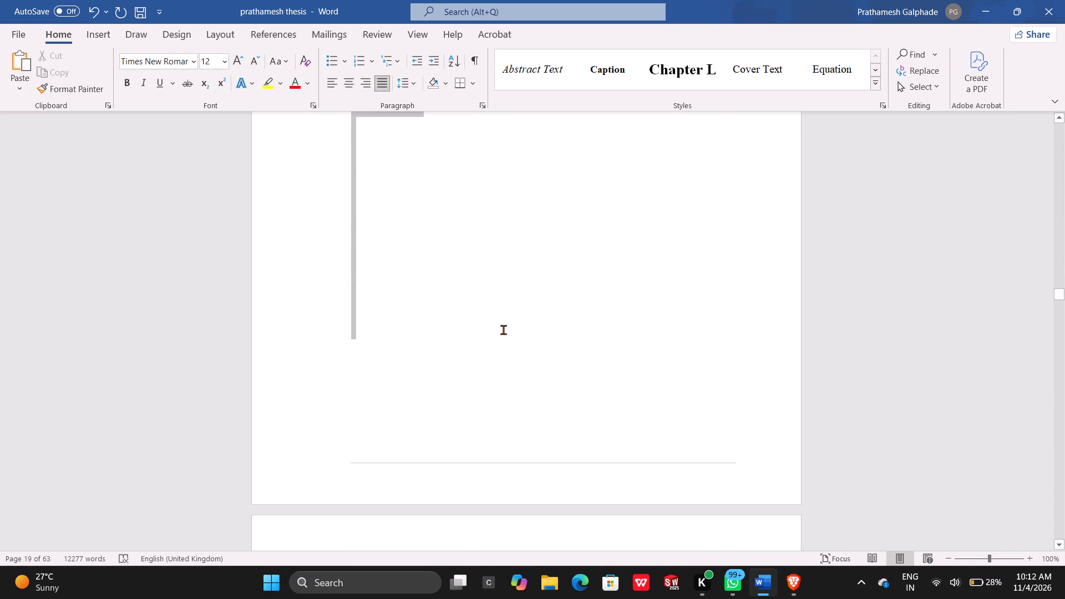
{"action": "left_click_drag", "start_coordinate": [503, 329], "coordinate": [490, 337]}
{"action": "scroll", "coordinate": [503, 329], "scroll_direction": "up", "scroll_amount": 7}
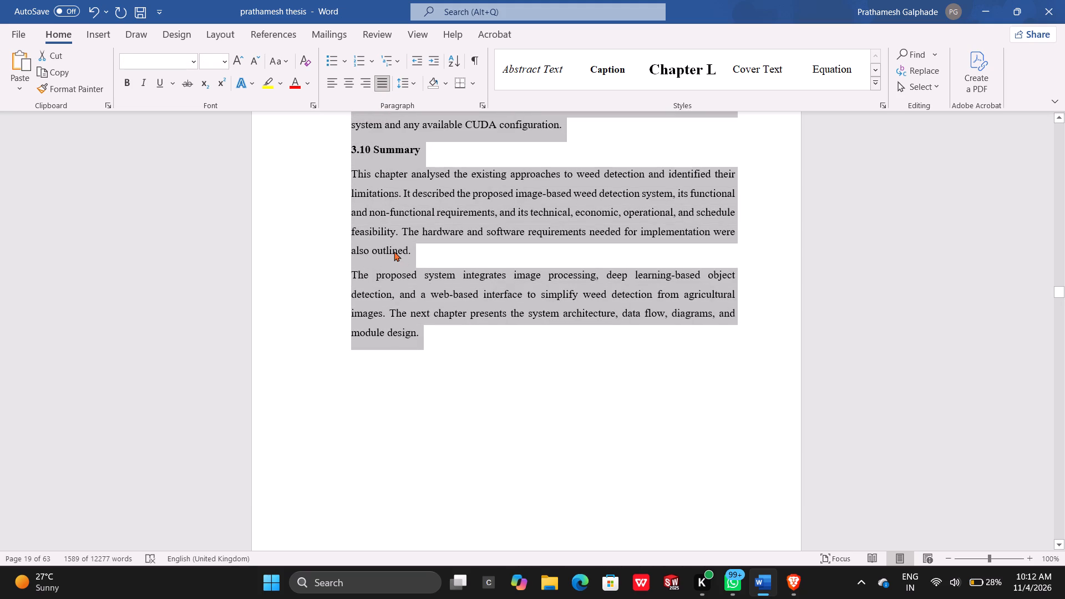
{"action": "key", "text": "ctrl+j"}
{"action": "left_click", "coordinate": [384, 88]}
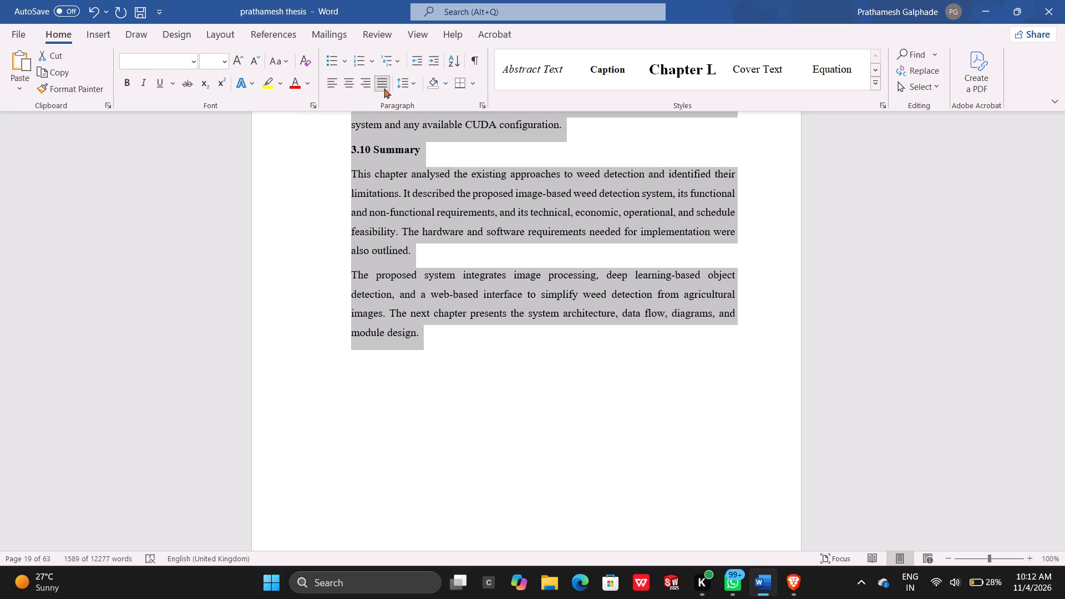
{"action": "left_click", "coordinate": [464, 343]}
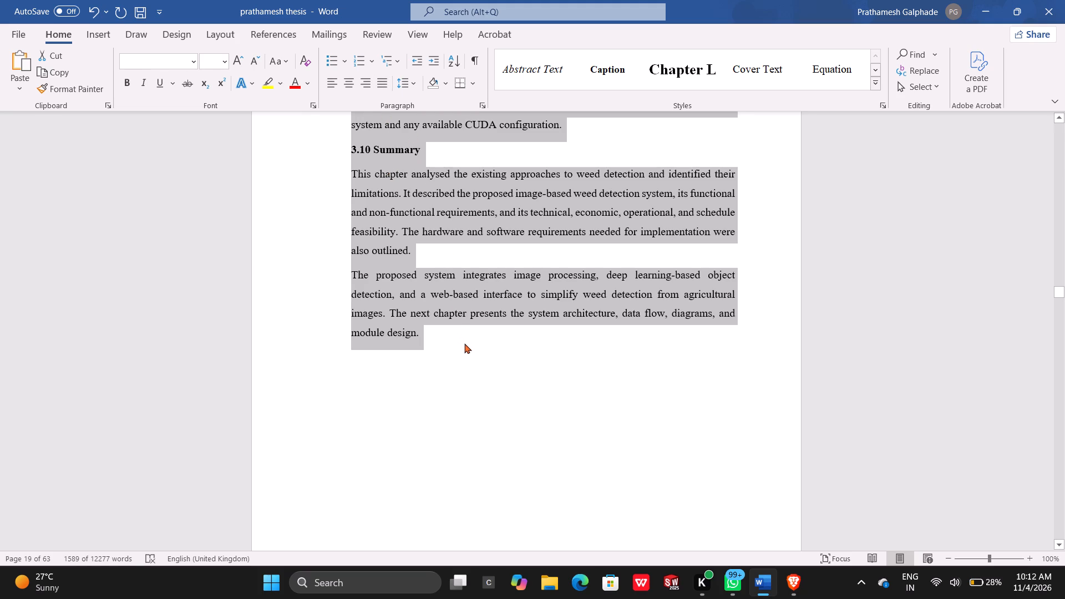
Justify the Chapter 4 text from section 4.1 Introduction through the end of section 4.9 Summary, leaving out the chapter heading.
{"action": "scroll", "coordinate": [464, 344], "scroll_direction": "down", "scroll_amount": 17}
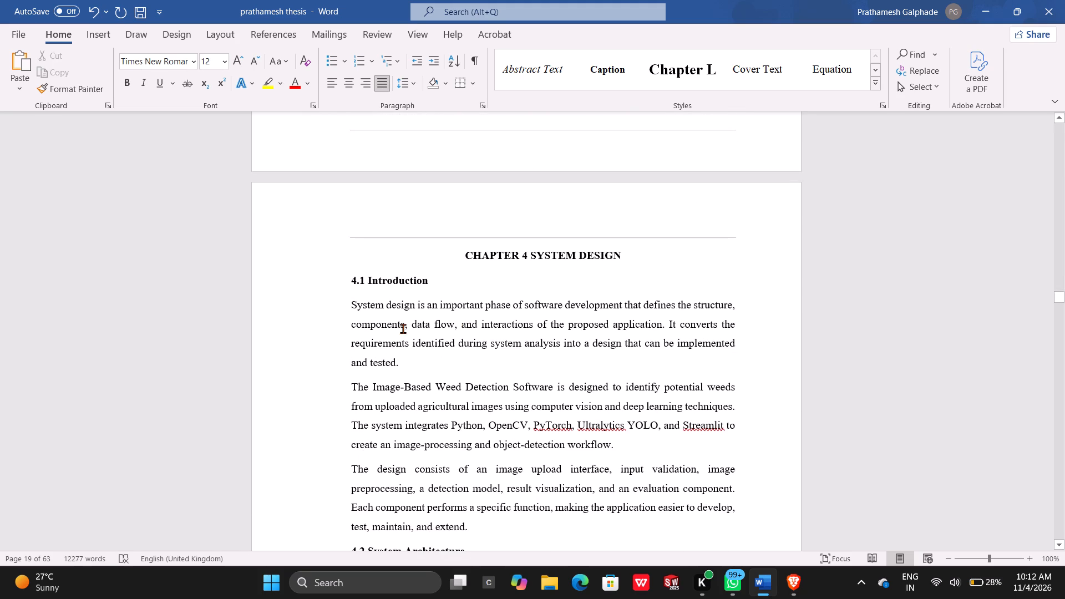
{"action": "left_click_drag", "start_coordinate": [344, 276], "coordinate": [398, 313]}
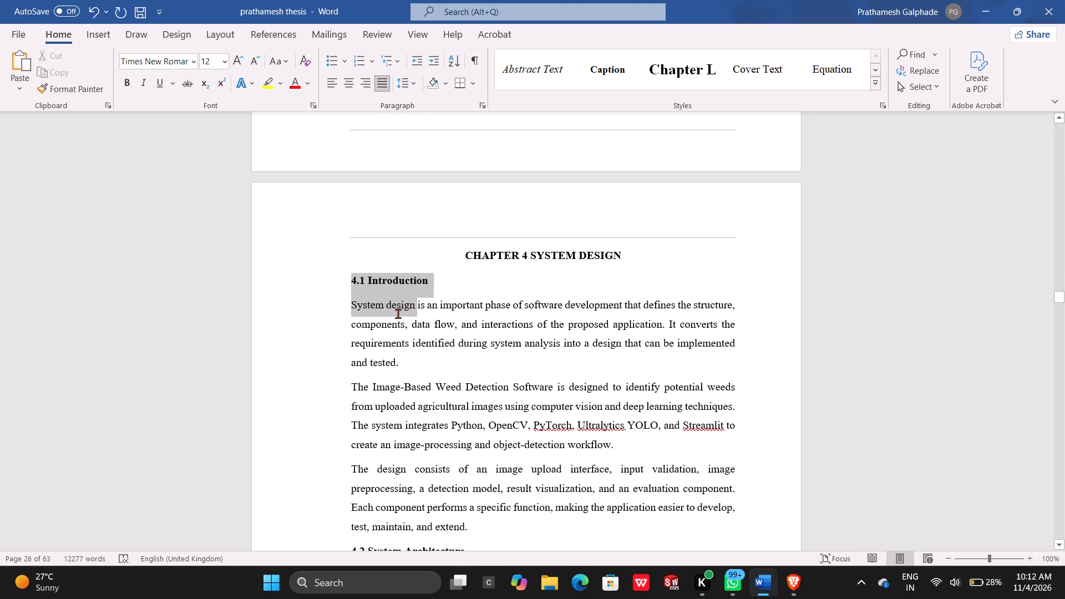
{"action": "left_click_drag", "start_coordinate": [398, 313], "coordinate": [471, 432]}
{"action": "scroll", "coordinate": [468, 427], "scroll_direction": "down", "scroll_amount": 15}
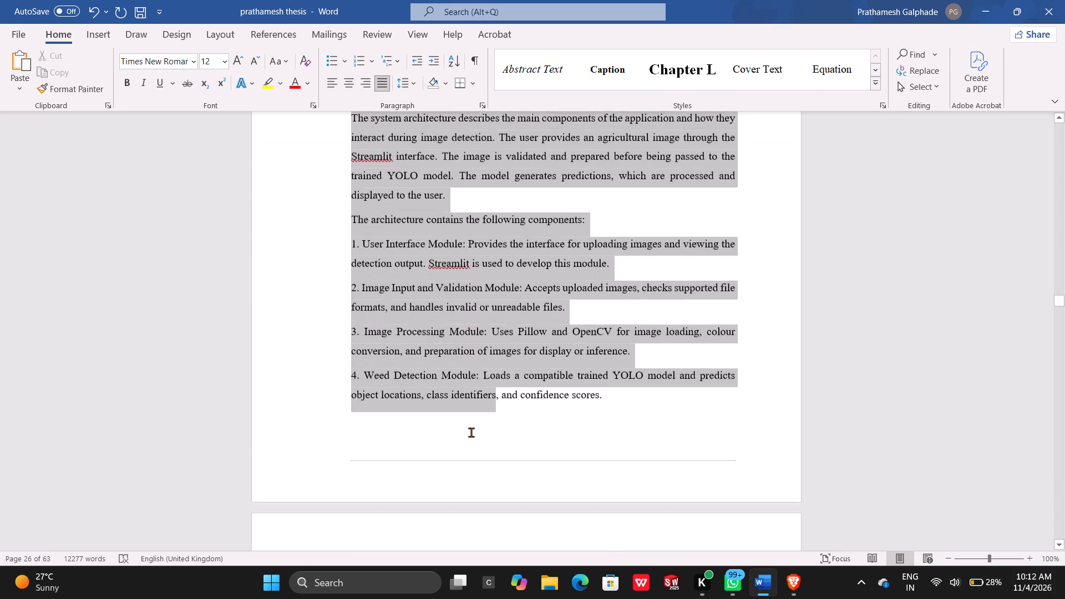
{"action": "left_click_drag", "start_coordinate": [471, 432], "coordinate": [552, 438]}
{"action": "scroll", "coordinate": [471, 432], "scroll_direction": "down", "scroll_amount": 6}
{"action": "scroll", "coordinate": [540, 415], "scroll_direction": "down", "scroll_amount": 16}
{"action": "scroll", "coordinate": [552, 438], "scroll_direction": "down", "scroll_amount": 17}
{"action": "scroll", "coordinate": [552, 438], "scroll_direction": "down", "scroll_amount": 16}
{"action": "scroll", "coordinate": [552, 438], "scroll_direction": "down", "scroll_amount": 17}
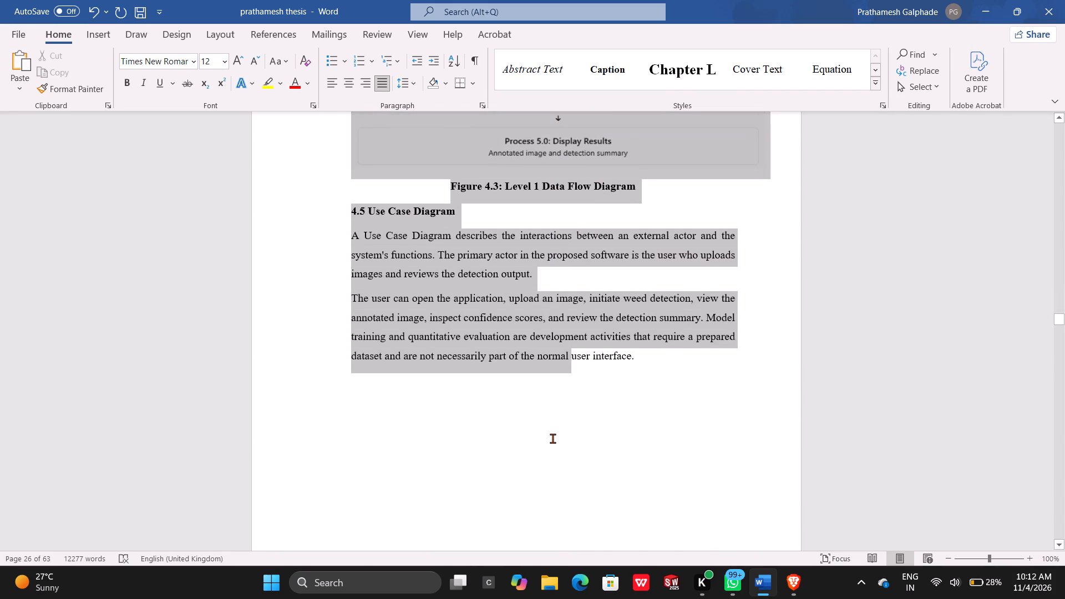
{"action": "left_click_drag", "start_coordinate": [552, 438], "coordinate": [565, 436]}
{"action": "scroll", "coordinate": [552, 438], "scroll_direction": "down", "scroll_amount": 19}
{"action": "scroll", "coordinate": [565, 436], "scroll_direction": "down", "scroll_amount": 19}
{"action": "scroll", "coordinate": [565, 436], "scroll_direction": "down", "scroll_amount": 19}
{"action": "scroll", "coordinate": [565, 436], "scroll_direction": "up", "scroll_amount": 1}
{"action": "scroll", "coordinate": [565, 436], "scroll_direction": "down", "scroll_amount": 20}
{"action": "scroll", "coordinate": [565, 436], "scroll_direction": "down", "scroll_amount": 18}
{"action": "scroll", "coordinate": [565, 436], "scroll_direction": "down", "scroll_amount": 20}
{"action": "scroll", "coordinate": [565, 436], "scroll_direction": "down", "scroll_amount": 6}
{"action": "scroll", "coordinate": [565, 436], "scroll_direction": "up", "scroll_amount": 14}
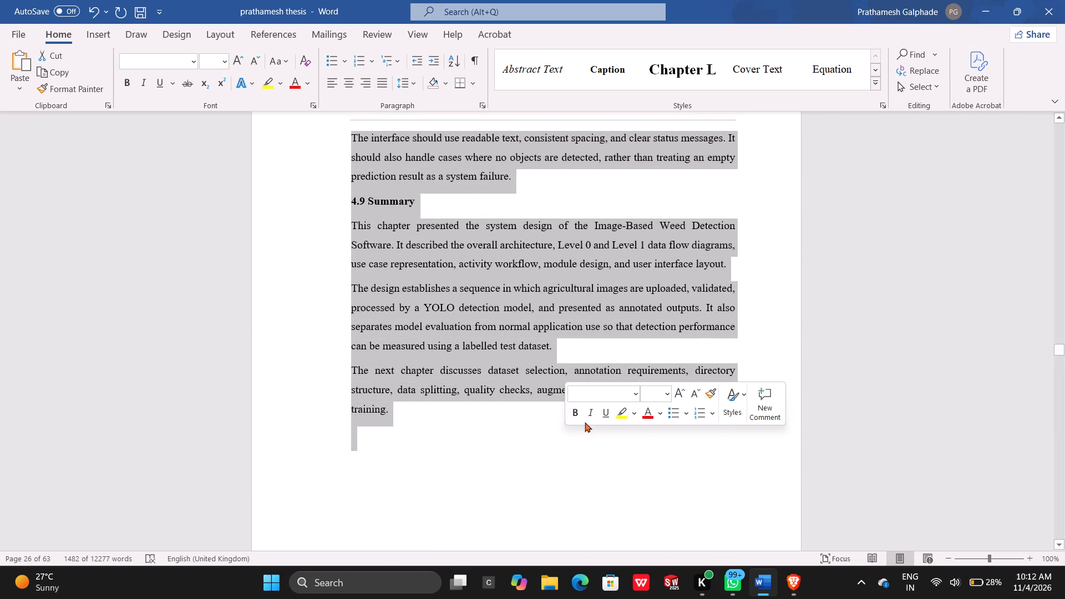
{"action": "left_click", "coordinate": [384, 81]}
{"action": "left_click", "coordinate": [382, 83]}
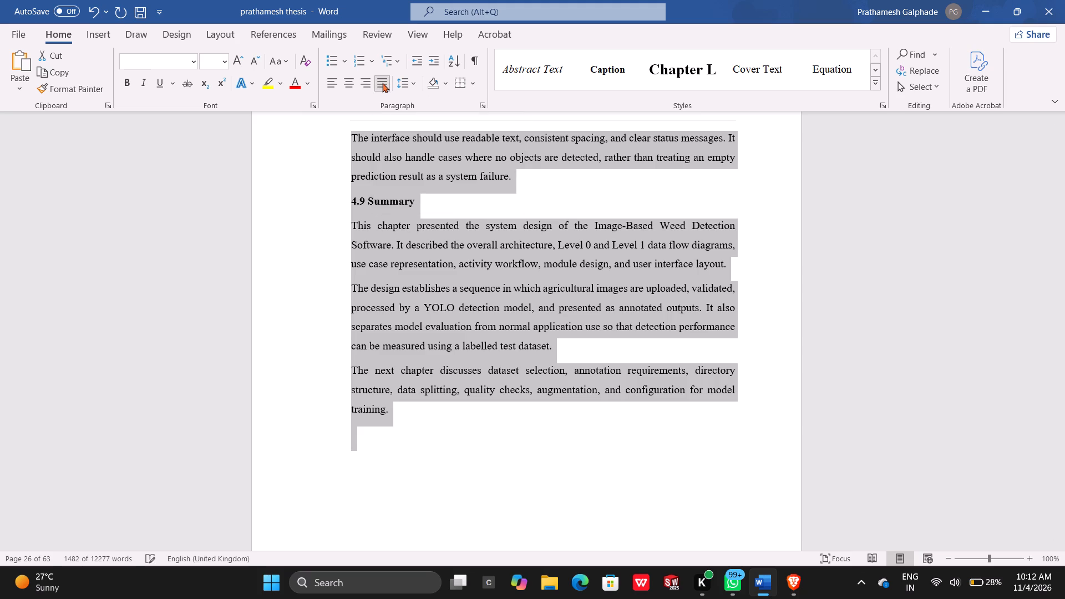
{"action": "left_click", "coordinate": [382, 83]}
{"action": "left_click", "coordinate": [438, 206]}
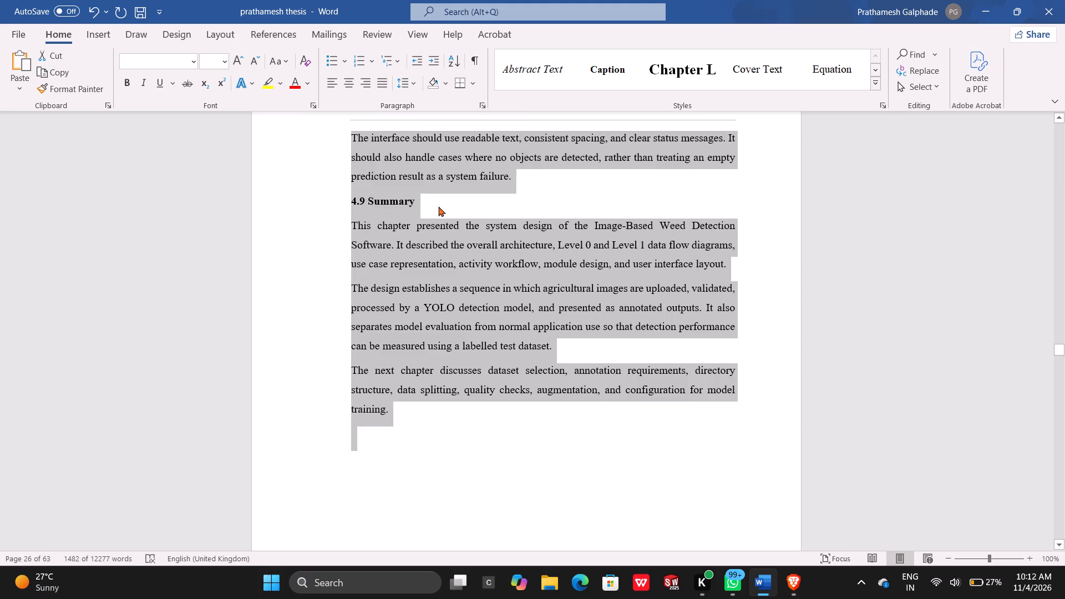
Justify the text from section 5.1 Introduction through the end of Chapter 6, leaving out the Chapter 5 heading.
{"action": "scroll", "coordinate": [438, 206], "scroll_direction": "down", "scroll_amount": 20}
{"action": "scroll", "coordinate": [438, 206], "scroll_direction": "down", "scroll_amount": 2}
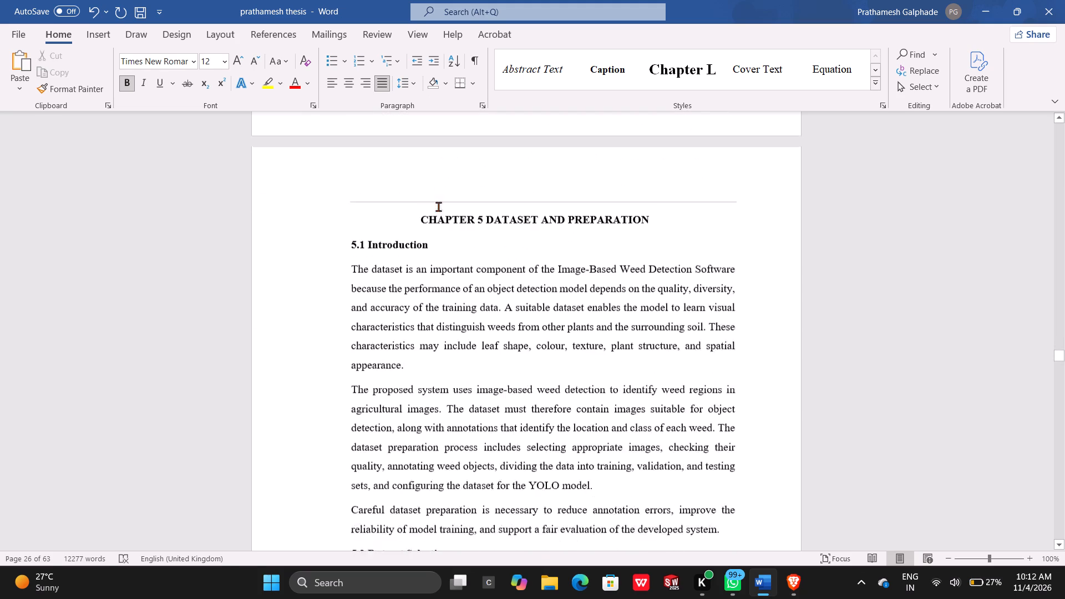
{"action": "left_click_drag", "start_coordinate": [351, 212], "coordinate": [422, 298]}
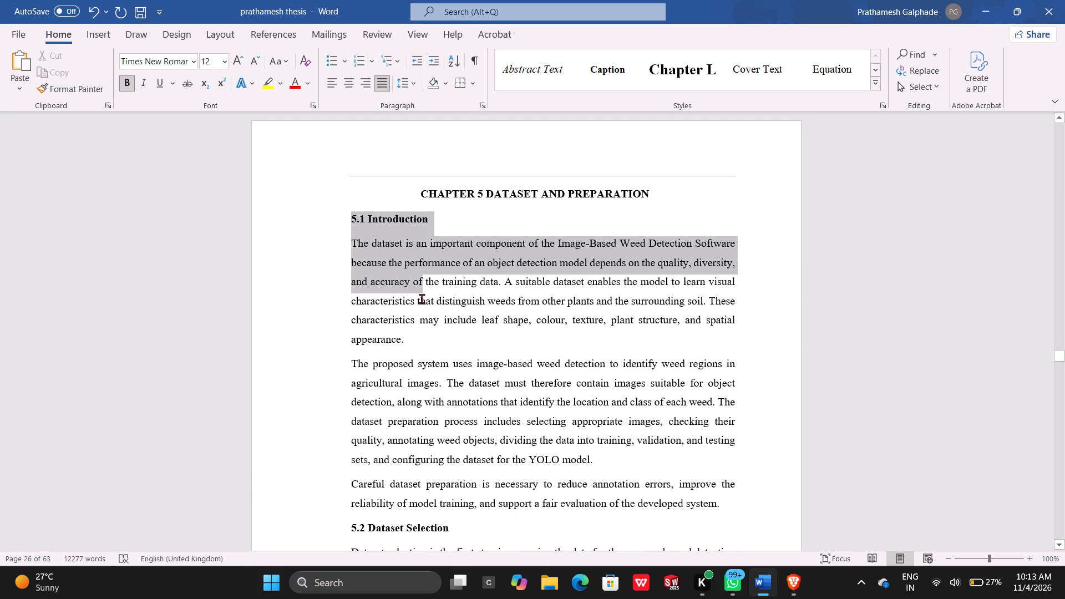
{"action": "scroll", "coordinate": [422, 298], "scroll_direction": "down", "scroll_amount": 8}
{"action": "left_click_drag", "start_coordinate": [422, 298], "coordinate": [423, 300]}
{"action": "scroll", "coordinate": [423, 300], "scroll_direction": "down", "scroll_amount": 19}
{"action": "scroll", "coordinate": [423, 300], "scroll_direction": "down", "scroll_amount": 16}
{"action": "scroll", "coordinate": [423, 300], "scroll_direction": "down", "scroll_amount": 18}
{"action": "scroll", "coordinate": [423, 300], "scroll_direction": "down", "scroll_amount": 19}
{"action": "scroll", "coordinate": [423, 300], "scroll_direction": "down", "scroll_amount": 16}
{"action": "scroll", "coordinate": [423, 300], "scroll_direction": "up", "scroll_amount": 1}
{"action": "scroll", "coordinate": [423, 300], "scroll_direction": "down", "scroll_amount": 18}
{"action": "scroll", "coordinate": [423, 300], "scroll_direction": "down", "scroll_amount": 18}
{"action": "scroll", "coordinate": [423, 300], "scroll_direction": "down", "scroll_amount": 20}
{"action": "scroll", "coordinate": [423, 300], "scroll_direction": "down", "scroll_amount": 17}
{"action": "scroll", "coordinate": [423, 300], "scroll_direction": "down", "scroll_amount": 19}
{"action": "scroll", "coordinate": [423, 300], "scroll_direction": "up", "scroll_amount": 1}
{"action": "scroll", "coordinate": [423, 300], "scroll_direction": "down", "scroll_amount": 17}
{"action": "scroll", "coordinate": [423, 300], "scroll_direction": "down", "scroll_amount": 19}
{"action": "scroll", "coordinate": [423, 300], "scroll_direction": "down", "scroll_amount": 11}
{"action": "scroll", "coordinate": [423, 300], "scroll_direction": "down", "scroll_amount": 18}
{"action": "scroll", "coordinate": [423, 300], "scroll_direction": "down", "scroll_amount": 16}
{"action": "scroll", "coordinate": [423, 300], "scroll_direction": "down", "scroll_amount": 18}
{"action": "scroll", "coordinate": [423, 300], "scroll_direction": "down", "scroll_amount": 6}
{"action": "scroll", "coordinate": [423, 300], "scroll_direction": "up", "scroll_amount": 1}
{"action": "scroll", "coordinate": [423, 300], "scroll_direction": "down", "scroll_amount": 16}
{"action": "scroll", "coordinate": [423, 300], "scroll_direction": "down", "scroll_amount": 20}
{"action": "scroll", "coordinate": [423, 300], "scroll_direction": "down", "scroll_amount": 18}
{"action": "scroll", "coordinate": [423, 300], "scroll_direction": "down", "scroll_amount": 17}
{"action": "scroll", "coordinate": [423, 300], "scroll_direction": "down", "scroll_amount": 20}
{"action": "scroll", "coordinate": [423, 300], "scroll_direction": "down", "scroll_amount": 17}
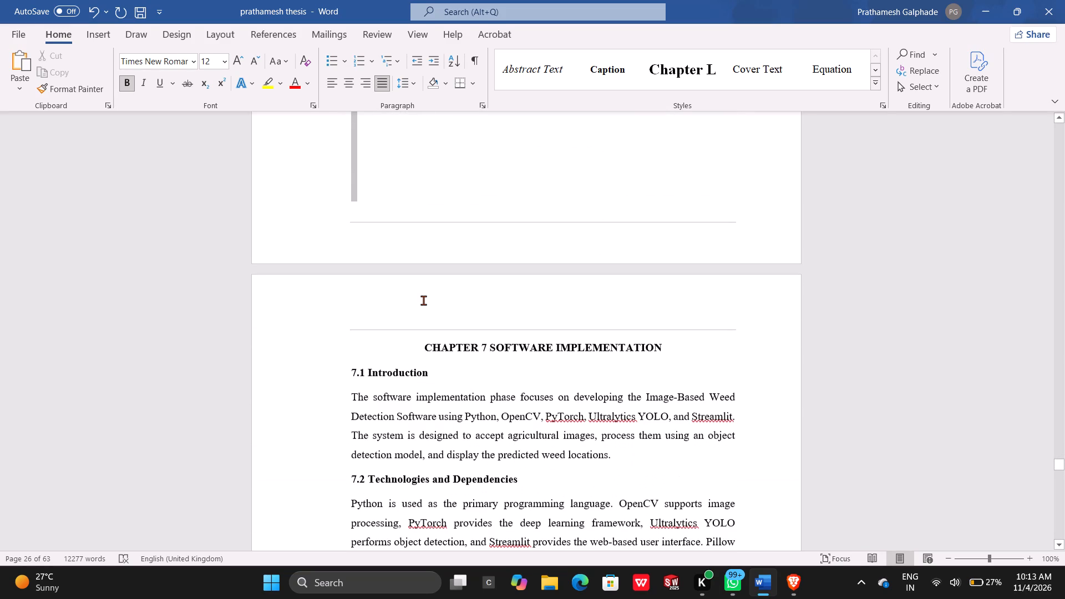
{"action": "left_click_drag", "start_coordinate": [423, 300], "coordinate": [423, 185]}
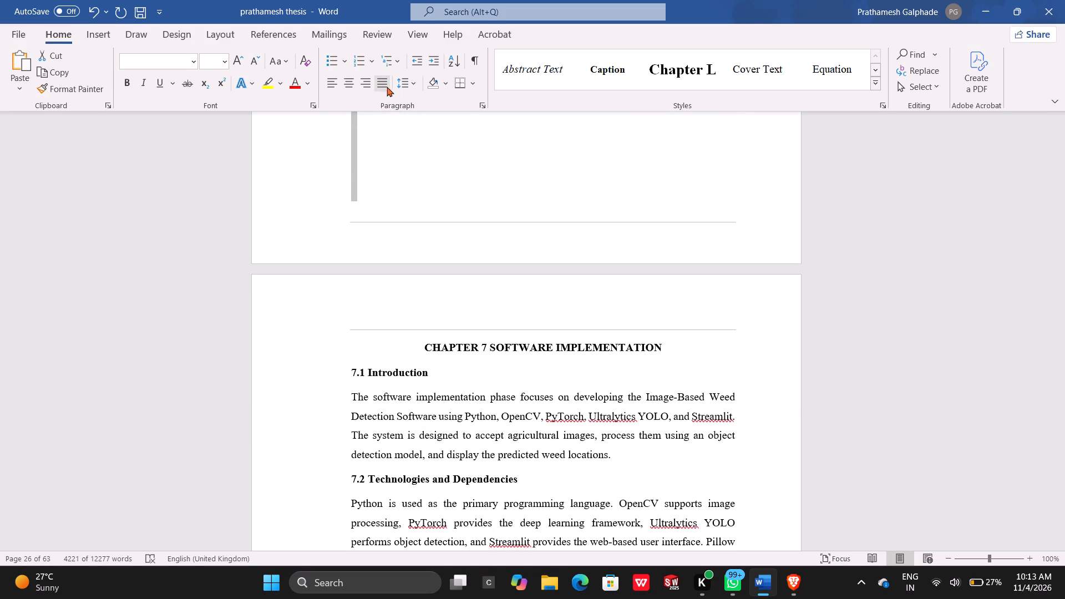
{"action": "left_click", "coordinate": [383, 82]}
{"action": "left_click", "coordinate": [383, 82]}
Justify the text from section 7.1 Introduction through reference [26], leaving out the Chapter 7 heading.
{"action": "scroll", "coordinate": [398, 274], "scroll_direction": "down", "scroll_amount": 3}
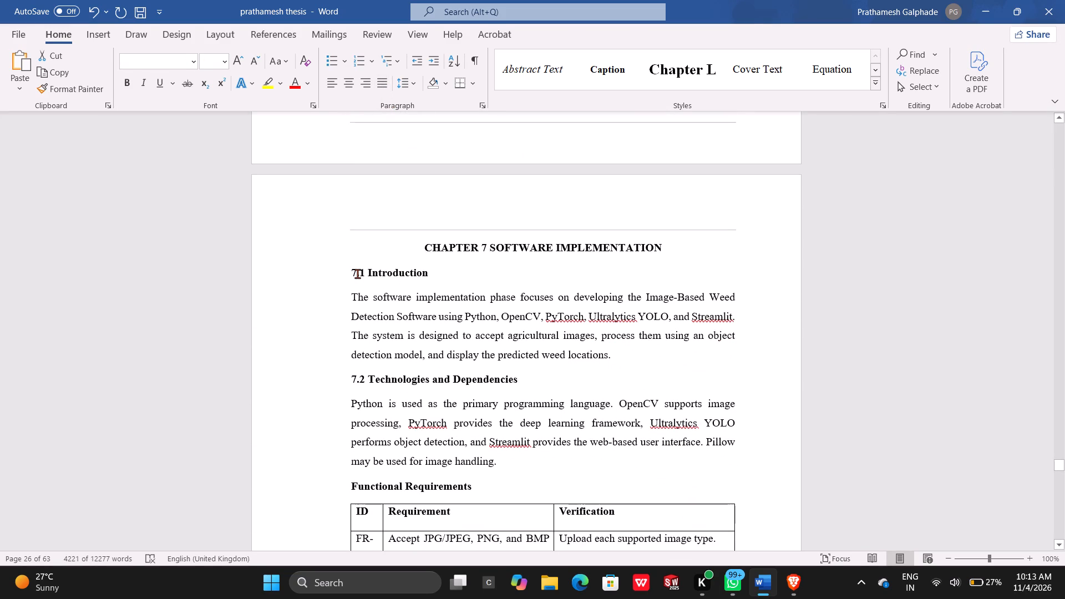
{"action": "left_click_drag", "start_coordinate": [352, 267], "coordinate": [439, 350]}
{"action": "scroll", "coordinate": [432, 348], "scroll_direction": "down", "scroll_amount": 9}
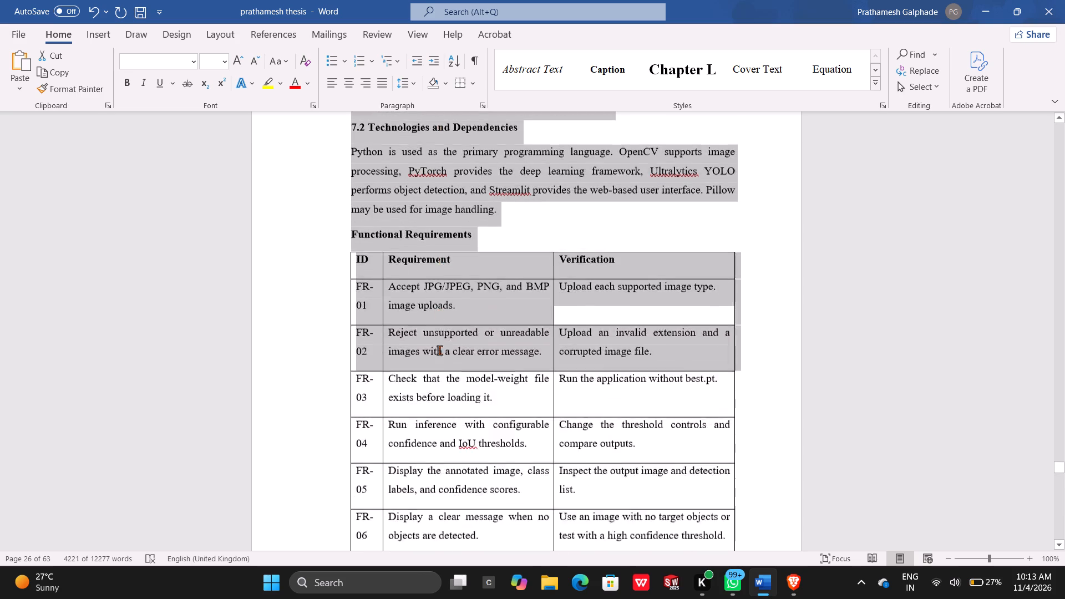
{"action": "left_click_drag", "start_coordinate": [439, 350], "coordinate": [440, 351]}
{"action": "scroll", "coordinate": [439, 350], "scroll_direction": "up", "scroll_amount": 1}
{"action": "scroll", "coordinate": [439, 350], "scroll_direction": "down", "scroll_amount": 15}
{"action": "scroll", "coordinate": [440, 351], "scroll_direction": "down", "scroll_amount": 7}
{"action": "scroll", "coordinate": [440, 351], "scroll_direction": "down", "scroll_amount": 18}
{"action": "scroll", "coordinate": [440, 351], "scroll_direction": "down", "scroll_amount": 11}
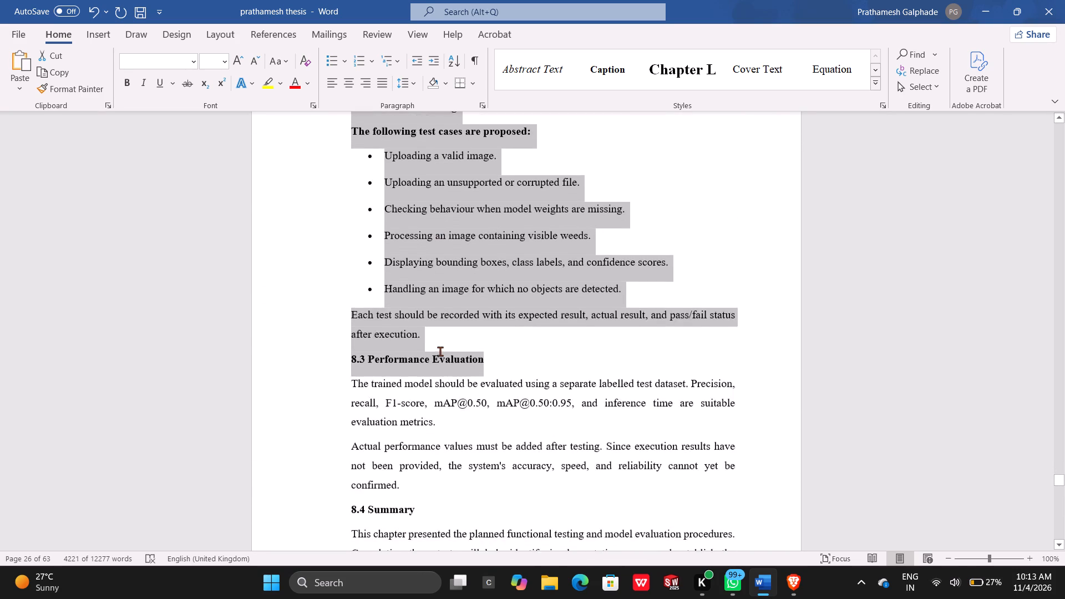
{"action": "scroll", "coordinate": [440, 351], "scroll_direction": "down", "scroll_amount": 1}
{"action": "left_click_drag", "start_coordinate": [440, 351], "coordinate": [441, 346]}
{"action": "scroll", "coordinate": [441, 347], "scroll_direction": "down", "scroll_amount": 15}
{"action": "scroll", "coordinate": [441, 347], "scroll_direction": "down", "scroll_amount": 8}
{"action": "scroll", "coordinate": [441, 346], "scroll_direction": "down", "scroll_amount": 20}
{"action": "scroll", "coordinate": [441, 346], "scroll_direction": "down", "scroll_amount": 9}
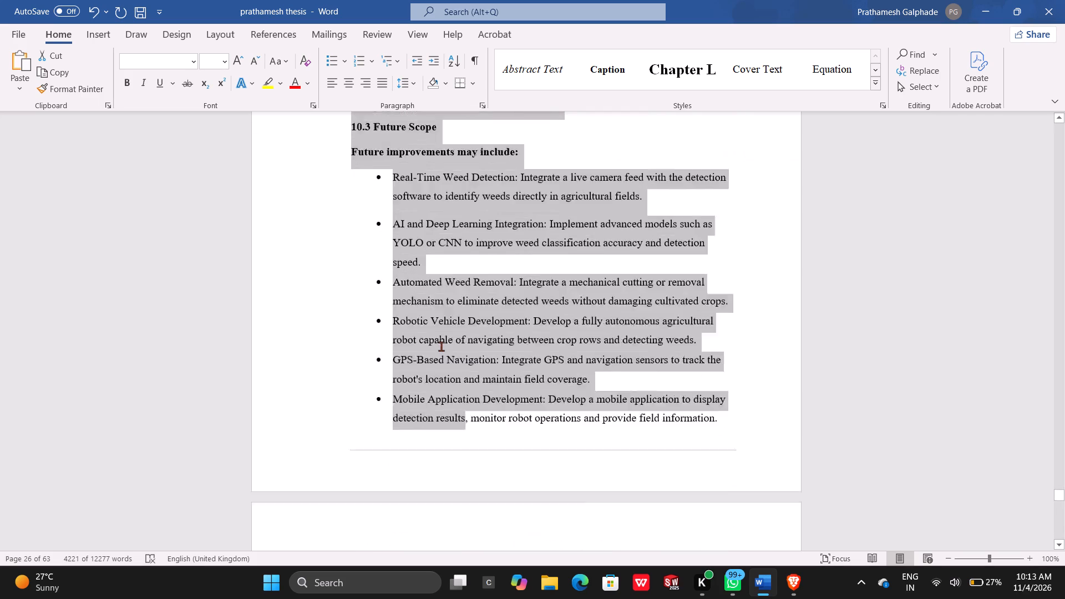
{"action": "left_click_drag", "start_coordinate": [441, 346], "coordinate": [439, 341]}
{"action": "scroll", "coordinate": [441, 346], "scroll_direction": "down", "scroll_amount": 20}
{"action": "scroll", "coordinate": [441, 346], "scroll_direction": "down", "scroll_amount": 7}
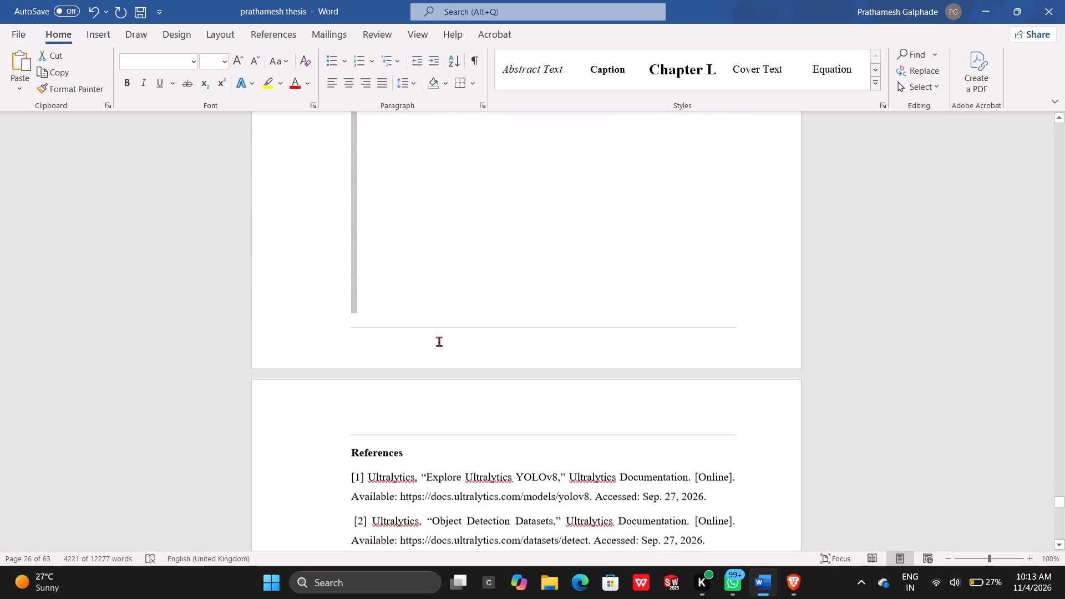
{"action": "scroll", "coordinate": [439, 341], "scroll_direction": "down", "scroll_amount": 2}
{"action": "left_click_drag", "start_coordinate": [439, 341], "coordinate": [438, 339]}
{"action": "scroll", "coordinate": [439, 341], "scroll_direction": "down", "scroll_amount": 15}
{"action": "scroll", "coordinate": [438, 339], "scroll_direction": "down", "scroll_amount": 11}
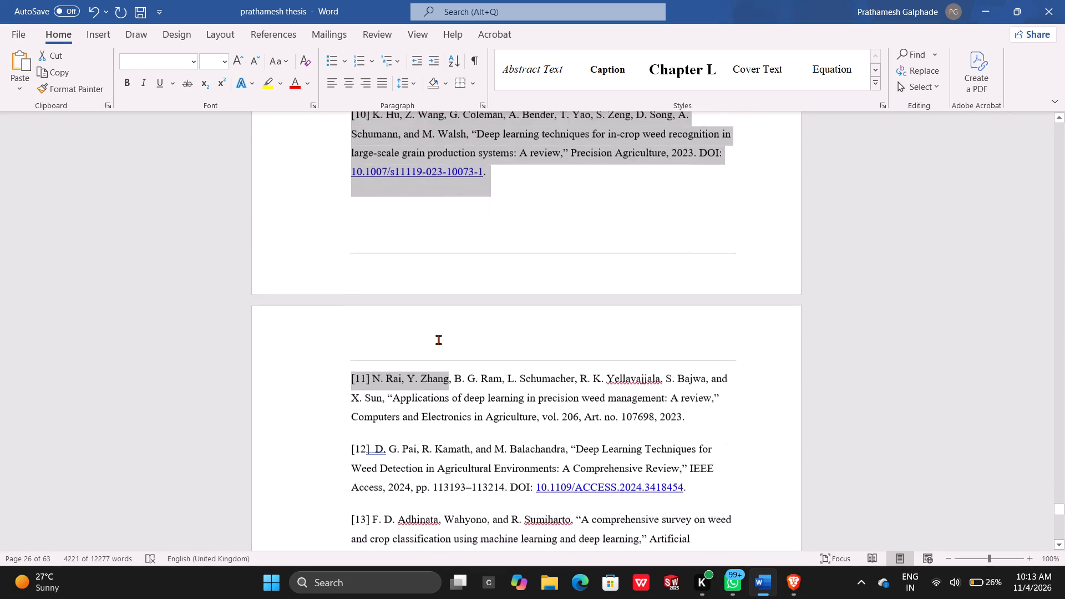
{"action": "left_click_drag", "start_coordinate": [438, 339], "coordinate": [438, 339]}
{"action": "scroll", "coordinate": [438, 339], "scroll_direction": "down", "scroll_amount": 18}
{"action": "scroll", "coordinate": [438, 339], "scroll_direction": "down", "scroll_amount": 7}
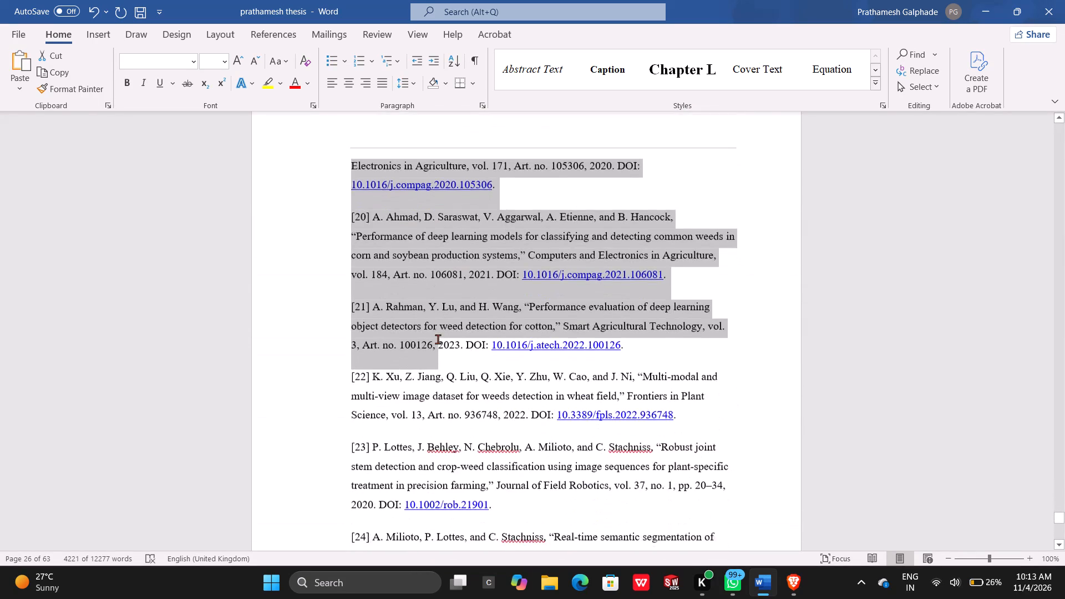
{"action": "left_click_drag", "start_coordinate": [438, 339], "coordinate": [439, 326]}
{"action": "scroll", "coordinate": [438, 339], "scroll_direction": "down", "scroll_amount": 17}
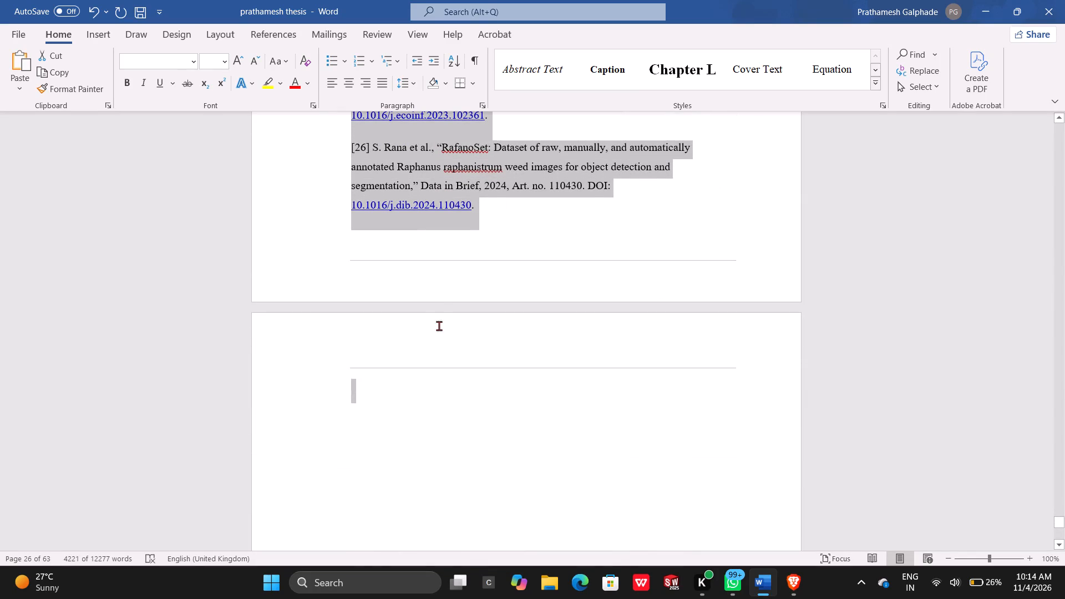
{"action": "left_click_drag", "start_coordinate": [439, 326], "coordinate": [494, 222]}
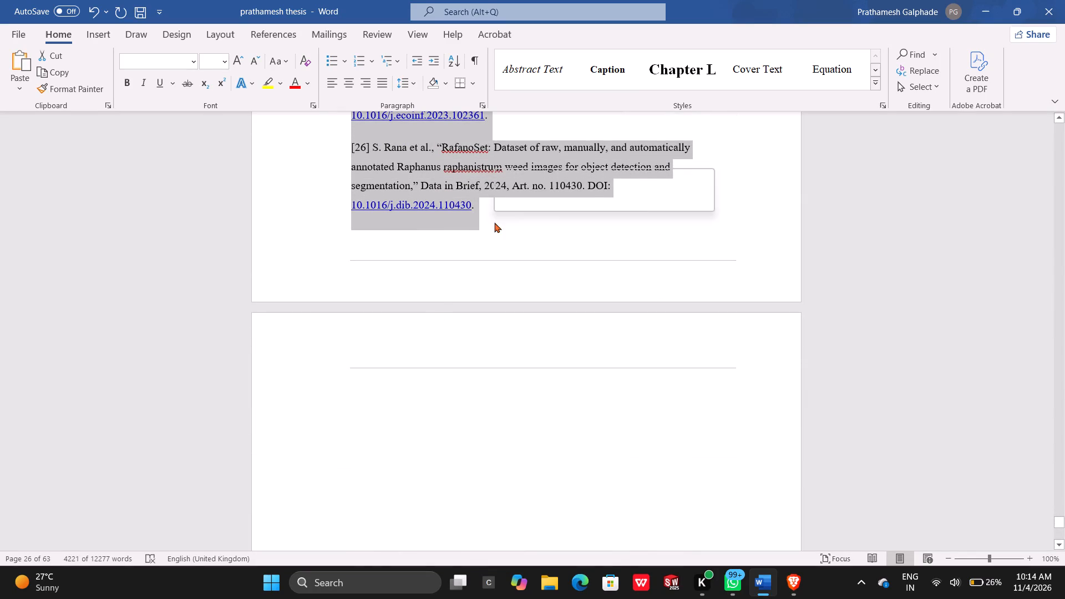
{"action": "left_click", "coordinate": [383, 81]}
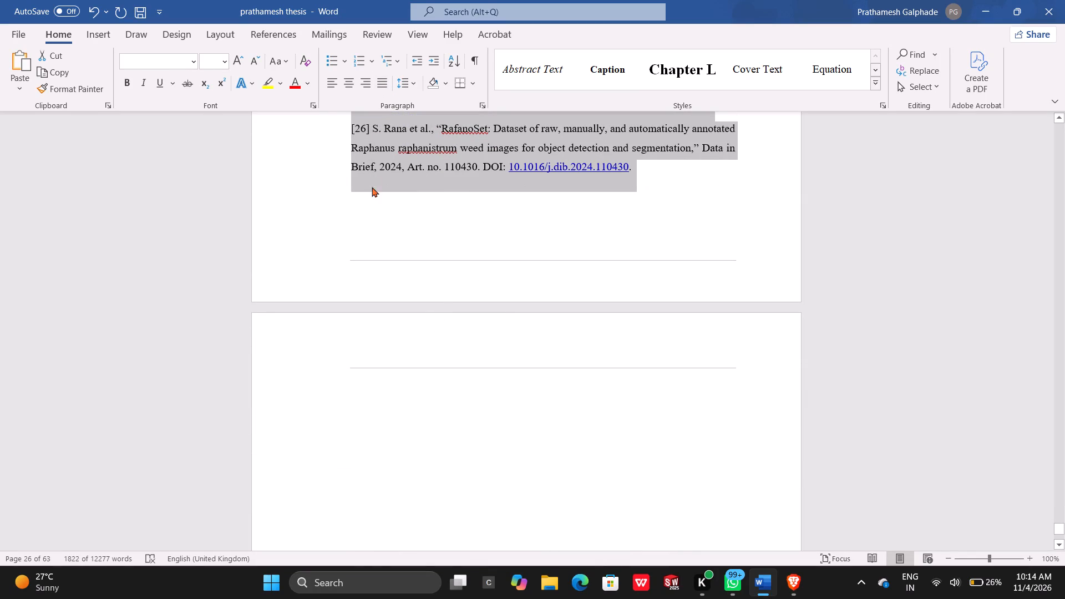
Deselect the text and check the alignment of the reference entries from [26] back to [11].
{"action": "scroll", "coordinate": [379, 211], "scroll_direction": "up", "scroll_amount": 13}
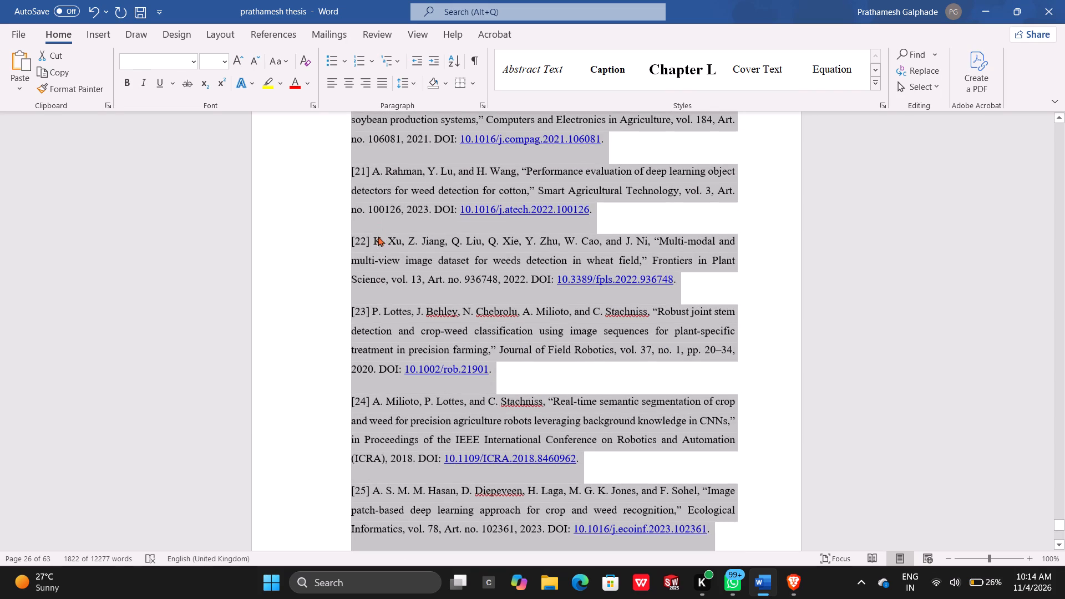
{"action": "left_click", "coordinate": [622, 219]}
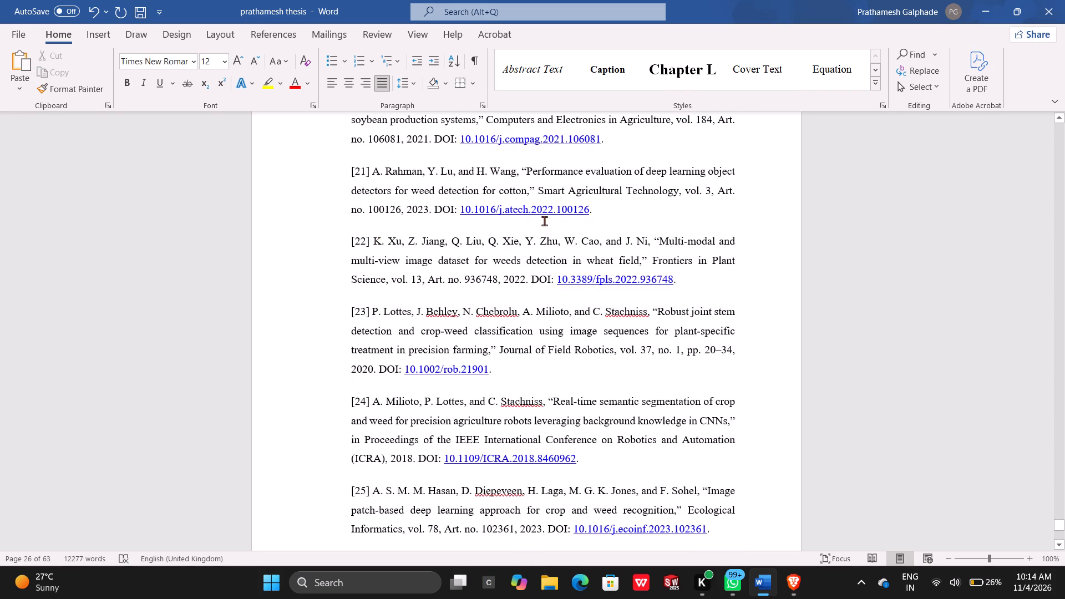
{"action": "scroll", "coordinate": [509, 233], "scroll_direction": "up", "scroll_amount": 16}
{"action": "scroll", "coordinate": [509, 233], "scroll_direction": "up", "scroll_amount": 10}
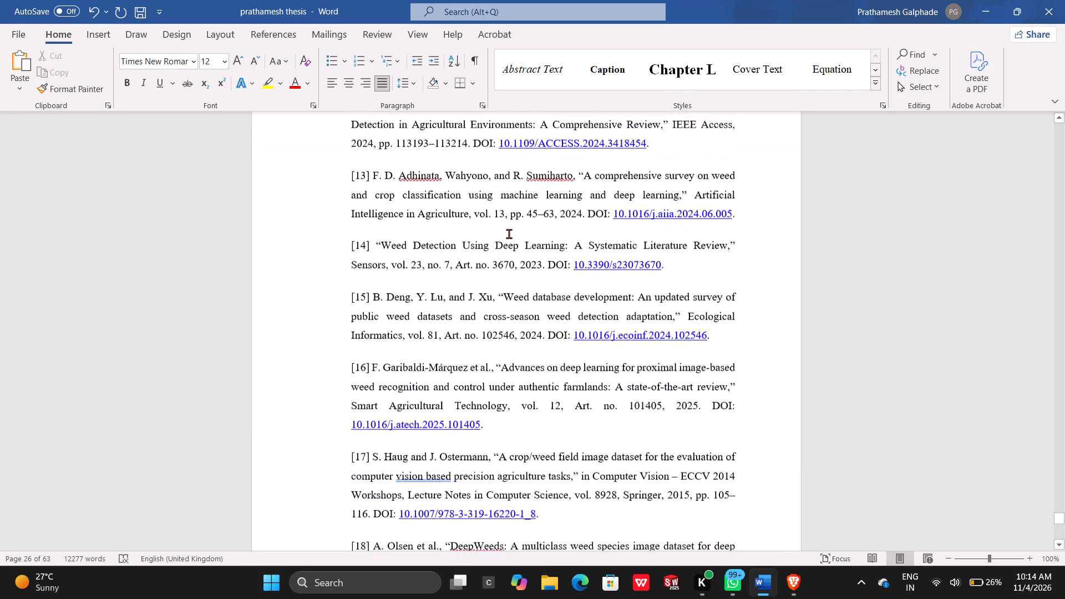
{"action": "scroll", "coordinate": [509, 233], "scroll_direction": "up", "scroll_amount": 7}
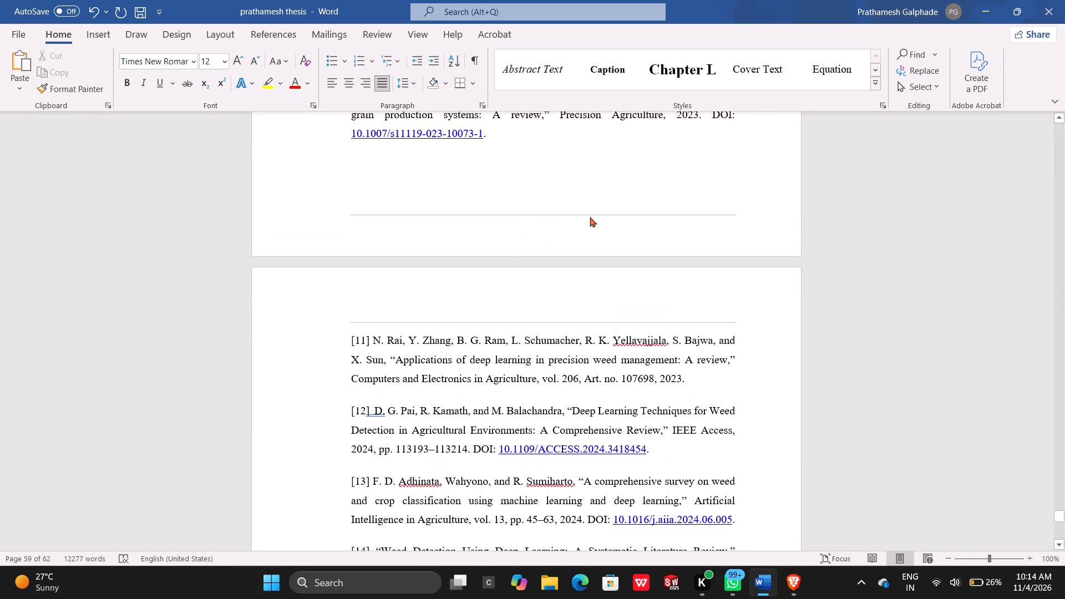
Review the front matter in a multi-page overview at 50% zoom, from the title page through the list of symbols and abbreviations.
{"action": "scroll", "coordinate": [590, 217], "scroll_direction": "down", "scroll_amount": 5, "text": "ctrl"}
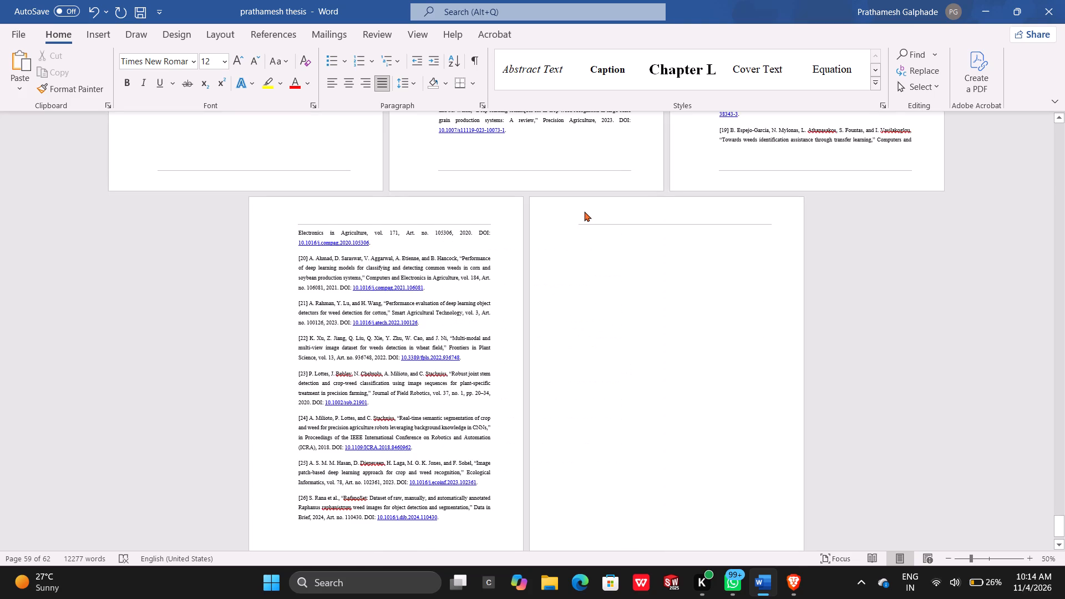
{"action": "scroll", "coordinate": [546, 227], "scroll_direction": "up", "scroll_amount": 4}
{"action": "left_click_drag", "start_coordinate": [1057, 339], "coordinate": [1055, 262]}
{"action": "left_click_drag", "start_coordinate": [1062, 260], "coordinate": [1061, 155]}
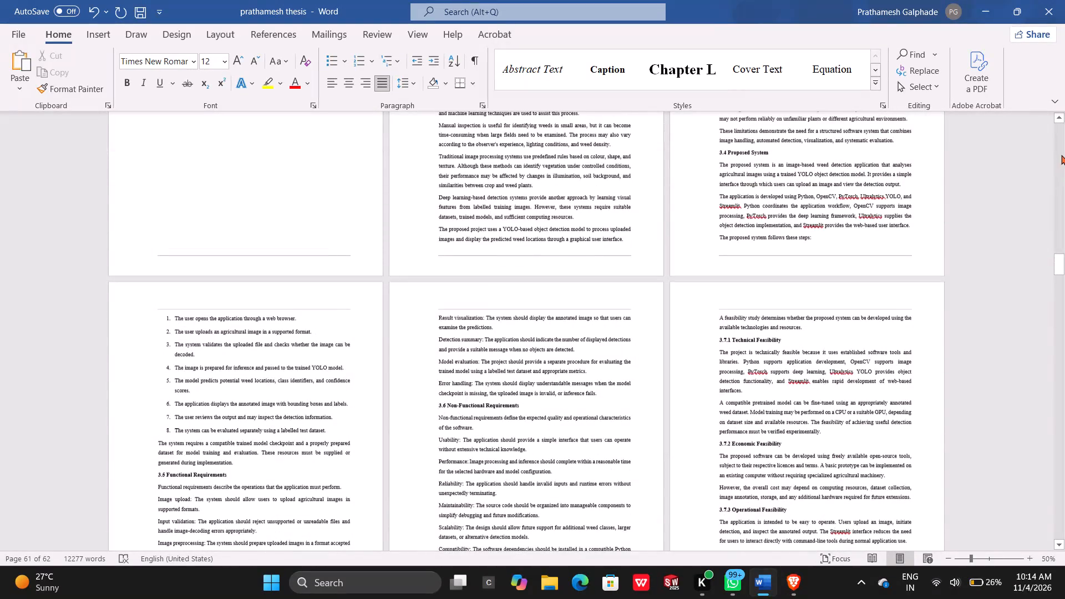
{"action": "left_click_drag", "start_coordinate": [1061, 155], "coordinate": [1063, 143]}
{"action": "left_click_drag", "start_coordinate": [1060, 140], "coordinate": [1056, 129]}
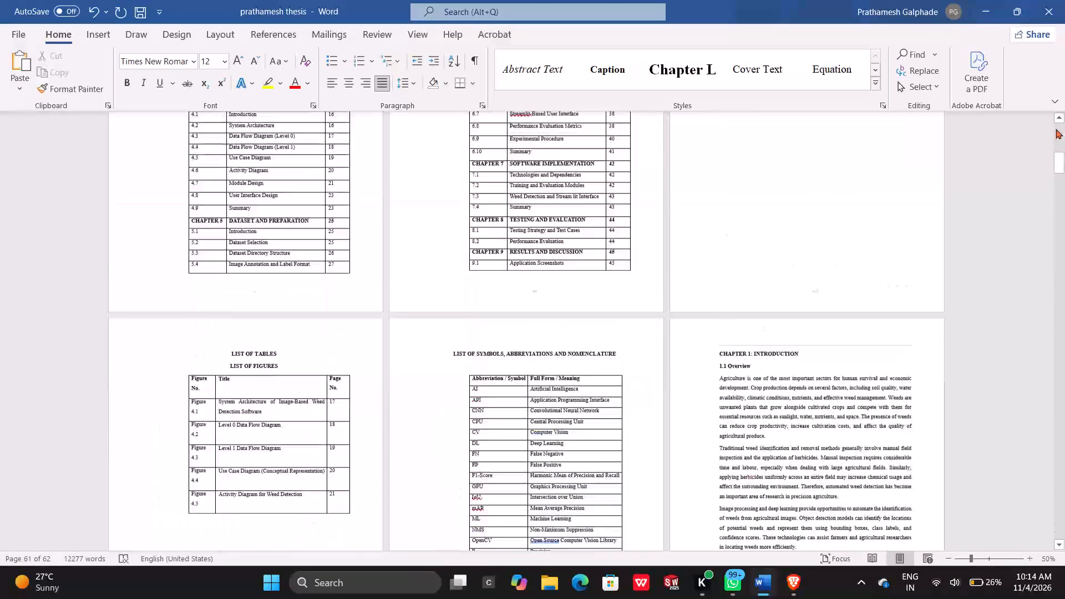
{"action": "left_click", "coordinate": [1057, 128]}
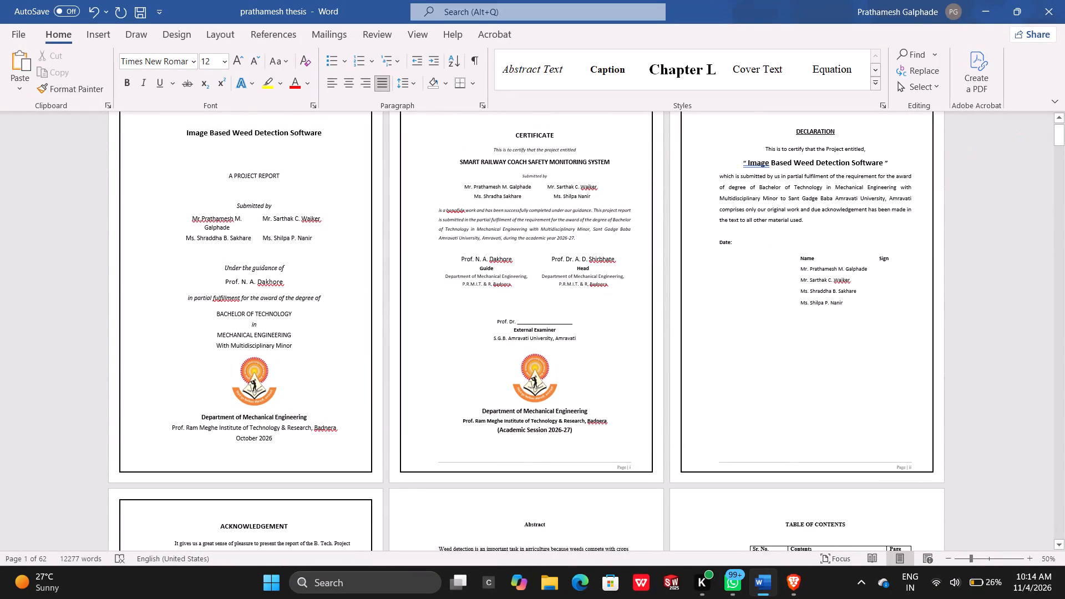
{"action": "scroll", "coordinate": [621, 298], "scroll_direction": "down", "scroll_amount": 9}
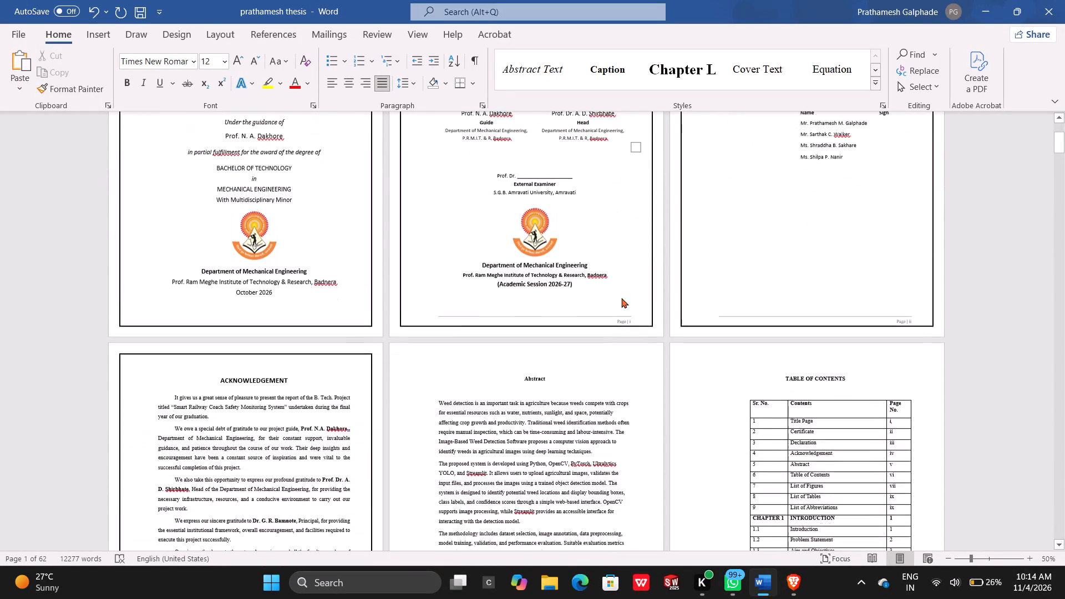
{"action": "scroll", "coordinate": [621, 298], "scroll_direction": "down", "scroll_amount": 14}
{"action": "scroll", "coordinate": [621, 298], "scroll_direction": "down", "scroll_amount": 8}
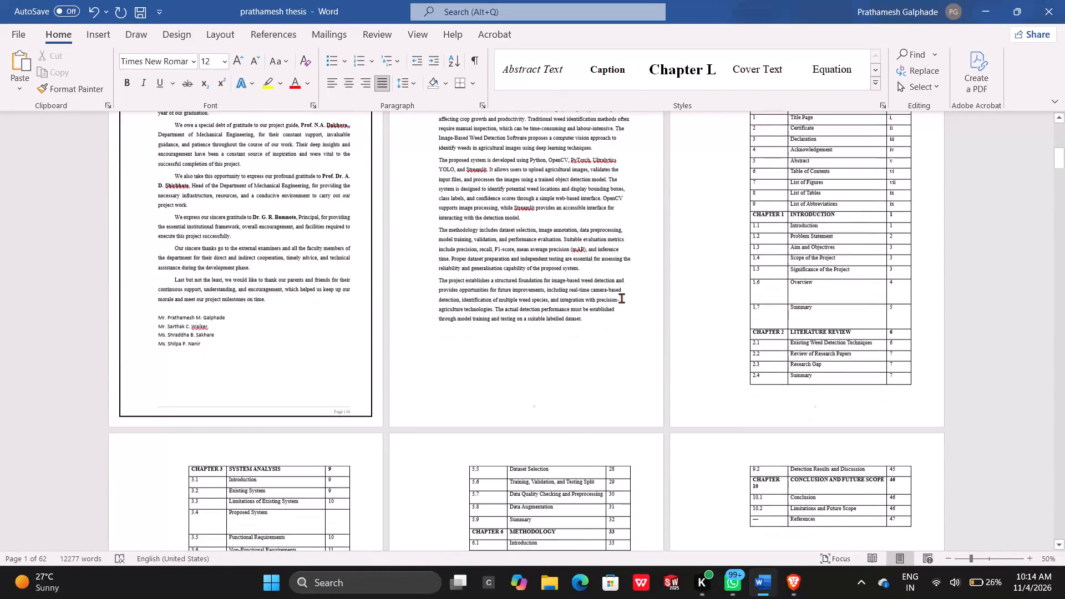
{"action": "scroll", "coordinate": [621, 298], "scroll_direction": "down", "scroll_amount": 2}
{"action": "scroll", "coordinate": [621, 298], "scroll_direction": "down", "scroll_amount": 20}
{"action": "scroll", "coordinate": [621, 298], "scroll_direction": "down", "scroll_amount": 11}
{"action": "scroll", "coordinate": [619, 298], "scroll_direction": "up", "scroll_amount": 1}
{"action": "scroll", "coordinate": [619, 298], "scroll_direction": "down", "scroll_amount": 5}
Review the page layout and text alignment of Chapters 1 to 3.
{"action": "scroll", "coordinate": [619, 298], "scroll_direction": "down", "scroll_amount": 19}
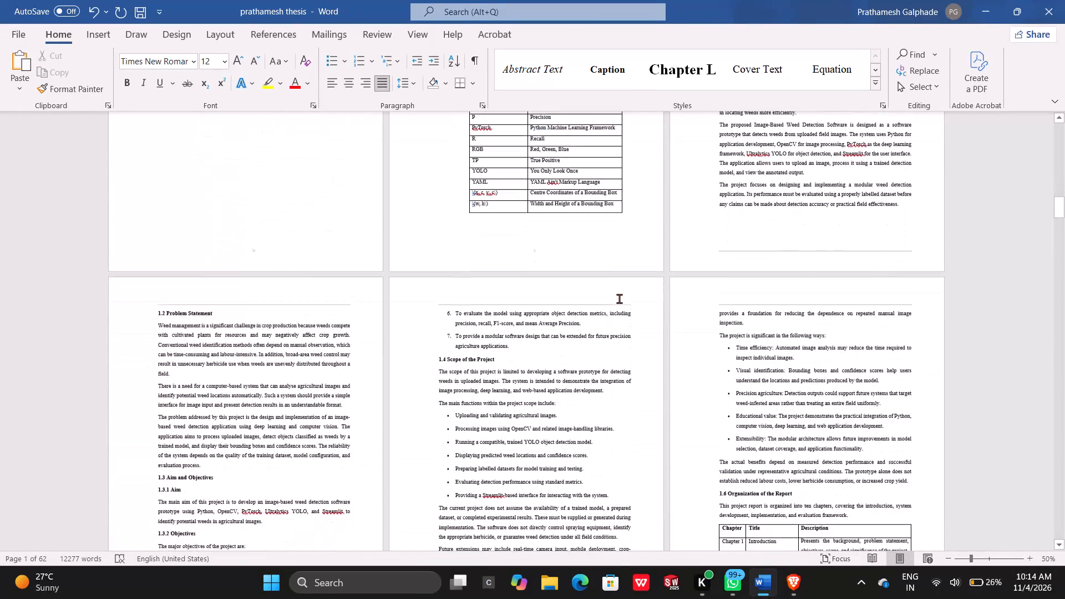
{"action": "scroll", "coordinate": [619, 298], "scroll_direction": "down", "scroll_amount": 18}
{"action": "scroll", "coordinate": [619, 298], "scroll_direction": "down", "scroll_amount": 5}
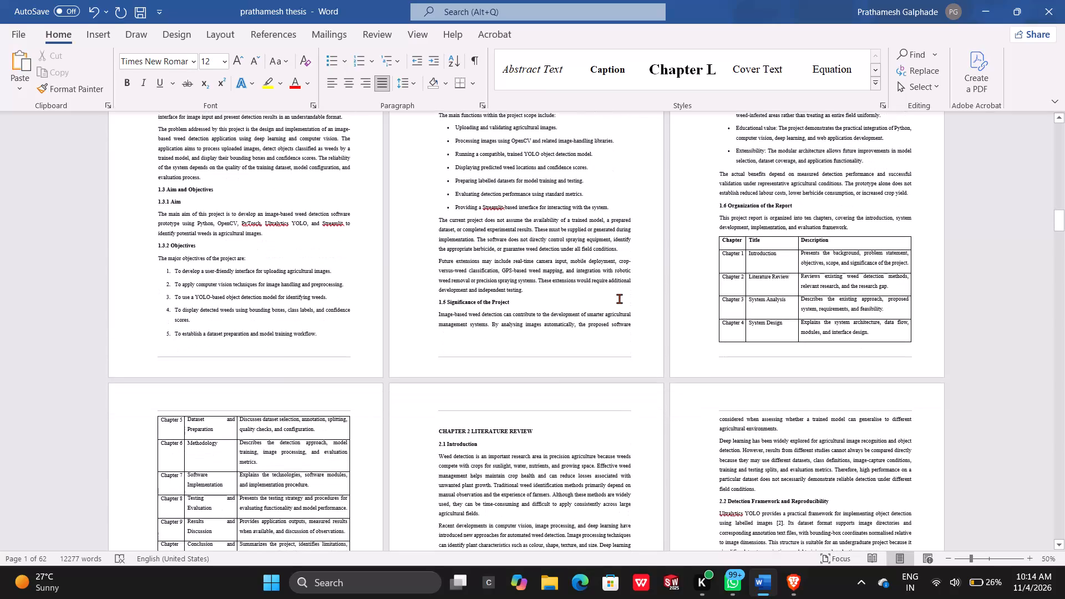
{"action": "scroll", "coordinate": [619, 298], "scroll_direction": "down", "scroll_amount": 20}
{"action": "scroll", "coordinate": [619, 298], "scroll_direction": "down", "scroll_amount": 7}
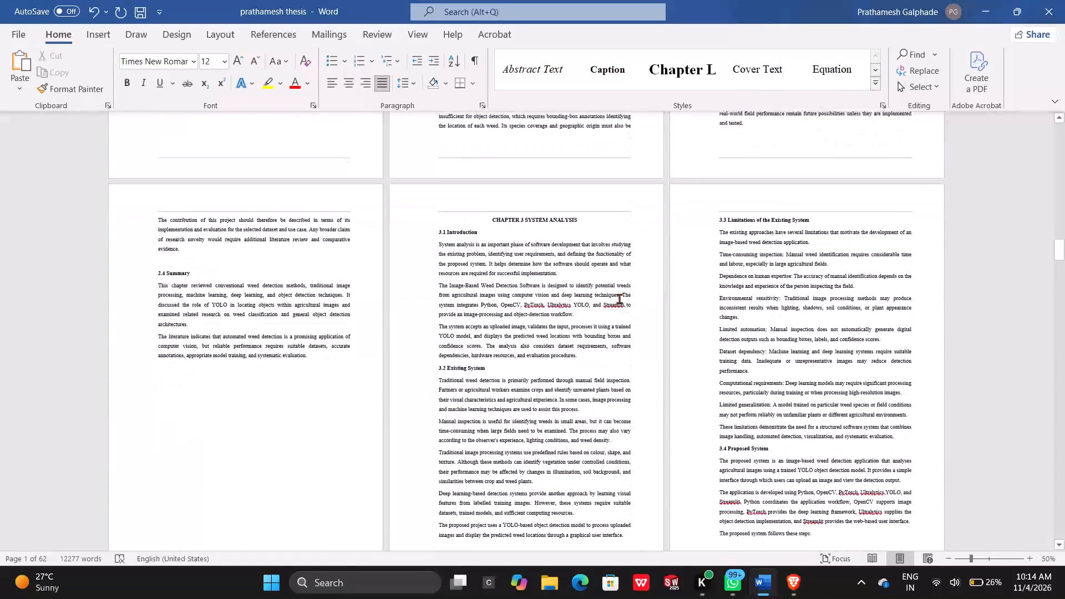
{"action": "scroll", "coordinate": [619, 298], "scroll_direction": "down", "scroll_amount": 14}
{"action": "scroll", "coordinate": [619, 298], "scroll_direction": "up", "scroll_amount": 1}
{"action": "scroll", "coordinate": [619, 298], "scroll_direction": "down", "scroll_amount": 18}
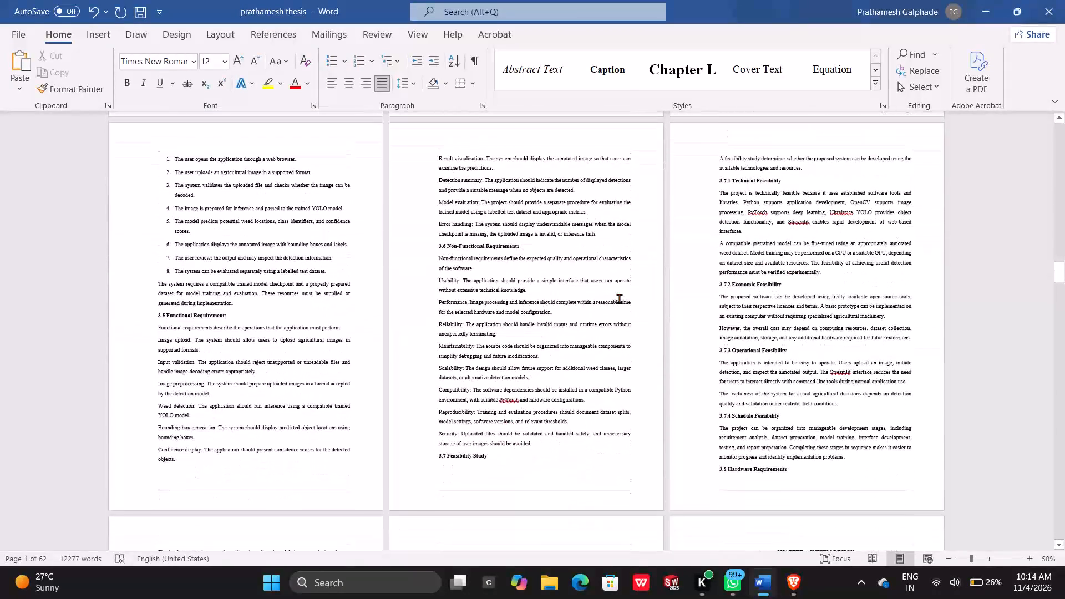
{"action": "scroll", "coordinate": [619, 298], "scroll_direction": "down", "scroll_amount": 14}
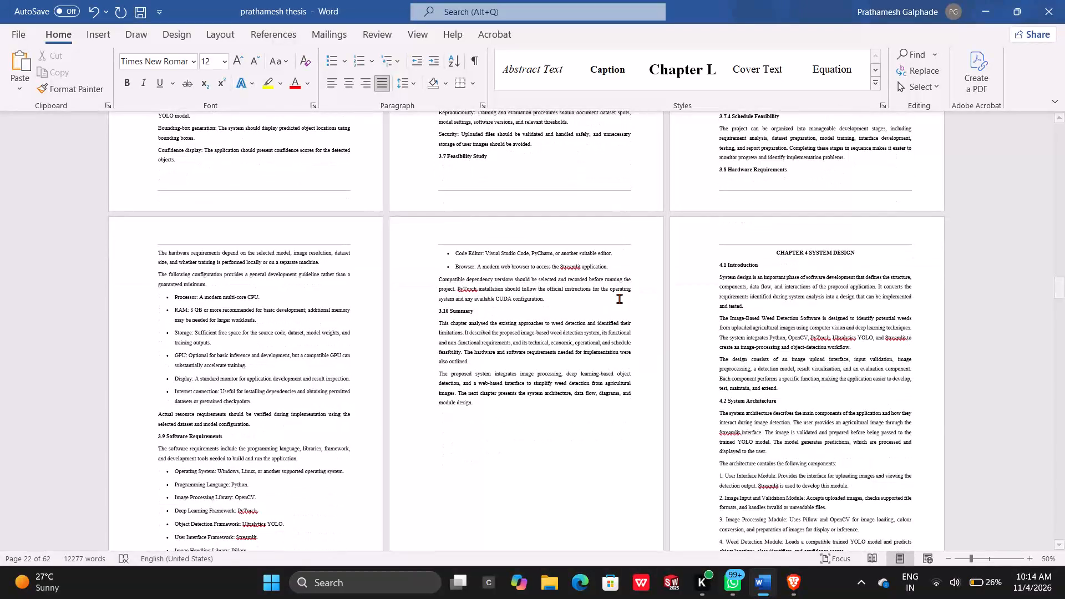
Review the page layout and text alignment of Chapters 4 to 10.
{"action": "scroll", "coordinate": [619, 298], "scroll_direction": "down", "scroll_amount": 14}
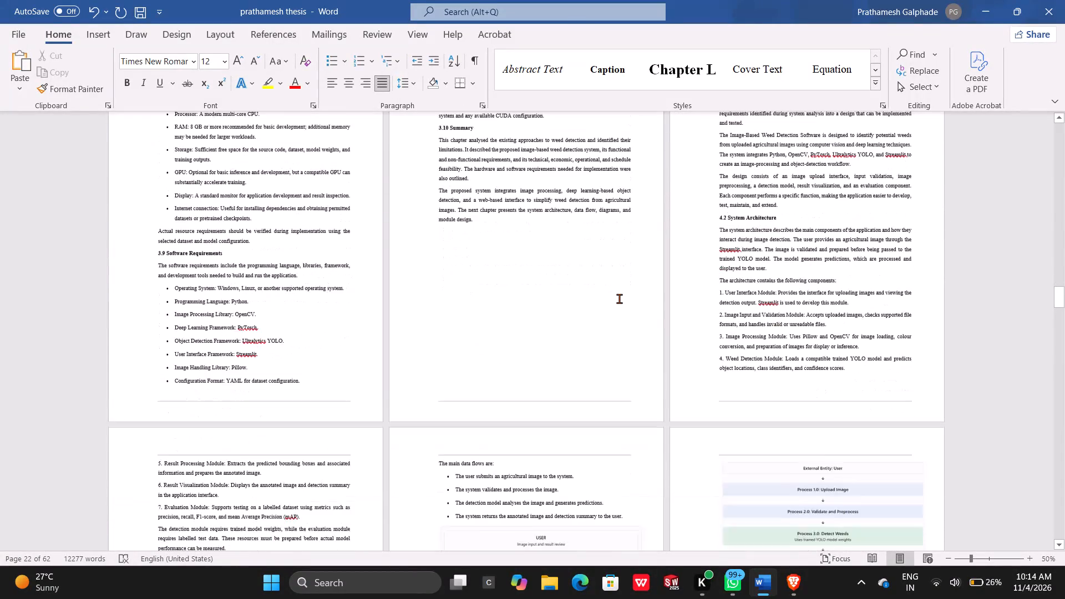
{"action": "scroll", "coordinate": [619, 298], "scroll_direction": "down", "scroll_amount": 14}
{"action": "scroll", "coordinate": [619, 298], "scroll_direction": "down", "scroll_amount": 15}
{"action": "scroll", "coordinate": [619, 298], "scroll_direction": "down", "scroll_amount": 14}
{"action": "scroll", "coordinate": [619, 298], "scroll_direction": "down", "scroll_amount": 20}
{"action": "scroll", "coordinate": [619, 298], "scroll_direction": "down", "scroll_amount": 3}
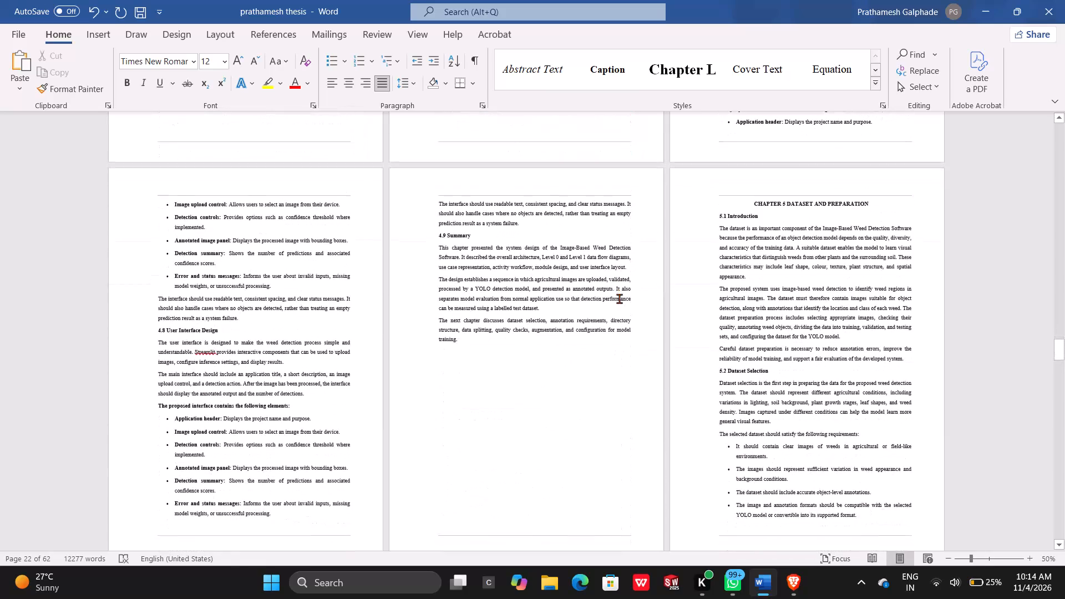
{"action": "scroll", "coordinate": [619, 298], "scroll_direction": "down", "scroll_amount": 20}
{"action": "scroll", "coordinate": [619, 298], "scroll_direction": "down", "scroll_amount": 15}
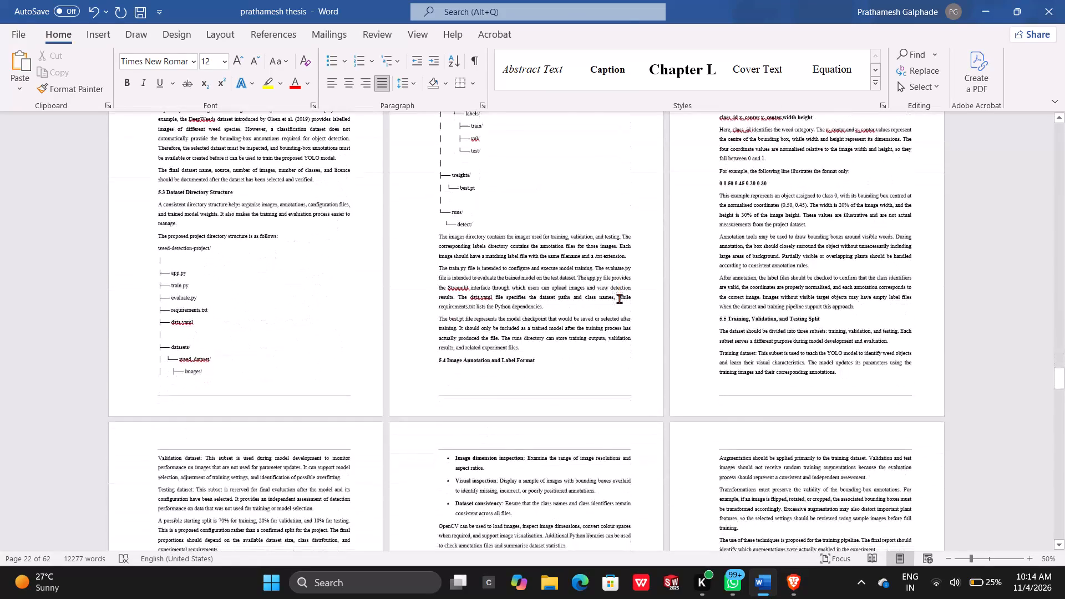
{"action": "scroll", "coordinate": [619, 298], "scroll_direction": "down", "scroll_amount": 20}
{"action": "scroll", "coordinate": [619, 298], "scroll_direction": "down", "scroll_amount": 20}
{"action": "scroll", "coordinate": [619, 298], "scroll_direction": "down", "scroll_amount": 3}
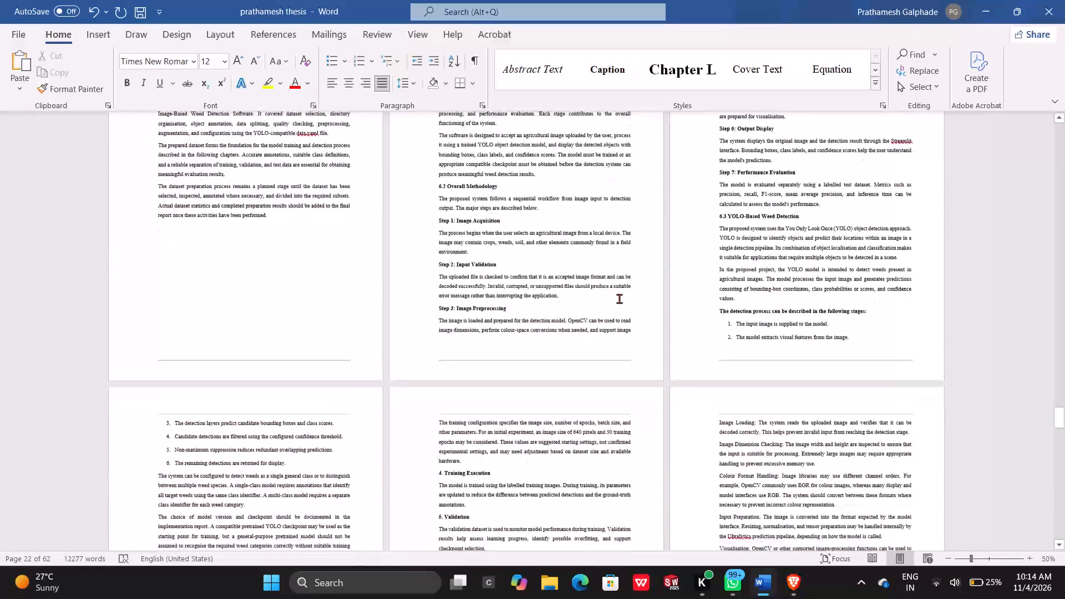
{"action": "scroll", "coordinate": [619, 298], "scroll_direction": "down", "scroll_amount": 20}
{"action": "scroll", "coordinate": [619, 298], "scroll_direction": "down", "scroll_amount": 20}
{"action": "scroll", "coordinate": [619, 298], "scroll_direction": "down", "scroll_amount": 3}
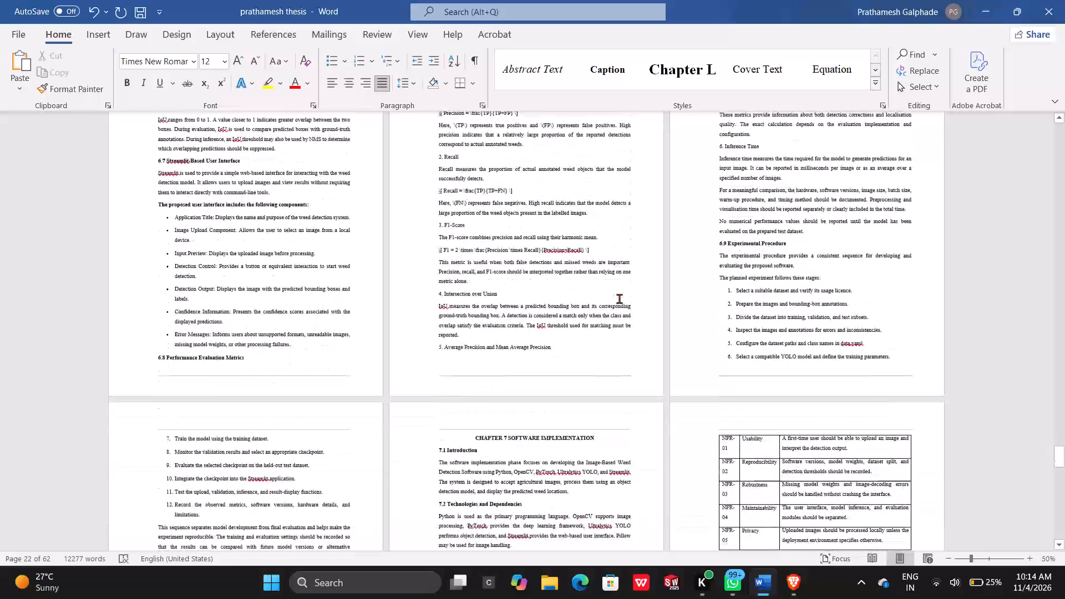
{"action": "scroll", "coordinate": [619, 298], "scroll_direction": "down", "scroll_amount": 20}
{"action": "scroll", "coordinate": [619, 298], "scroll_direction": "down", "scroll_amount": 20}
{"action": "scroll", "coordinate": [619, 298], "scroll_direction": "down", "scroll_amount": 3}
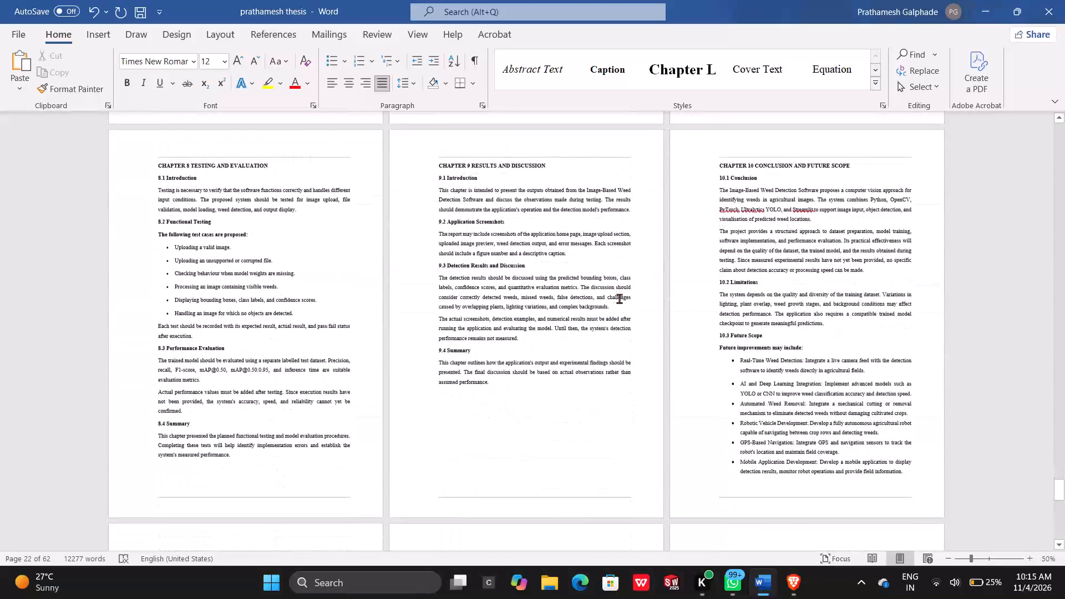
Review the page layout and text alignment of the References through entry [26] and the document's last page.
{"action": "scroll", "coordinate": [619, 298], "scroll_direction": "down", "scroll_amount": 20}
{"action": "scroll", "coordinate": [619, 298], "scroll_direction": "down", "scroll_amount": 16}
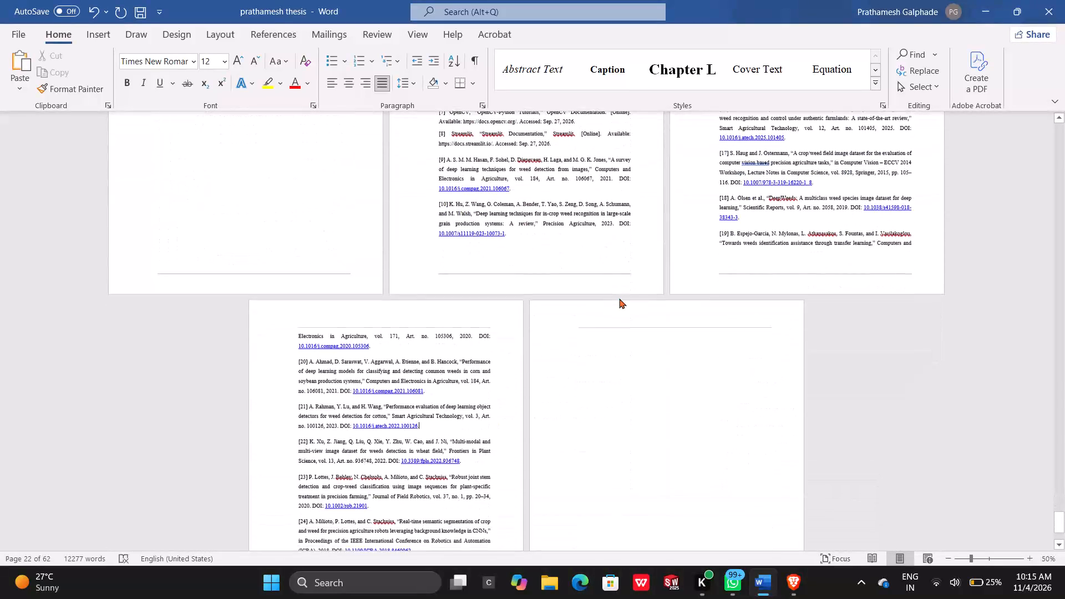
{"action": "scroll", "coordinate": [619, 298], "scroll_direction": "down", "scroll_amount": 20}
{"action": "scroll", "coordinate": [619, 298], "scroll_direction": "up", "scroll_amount": 1}
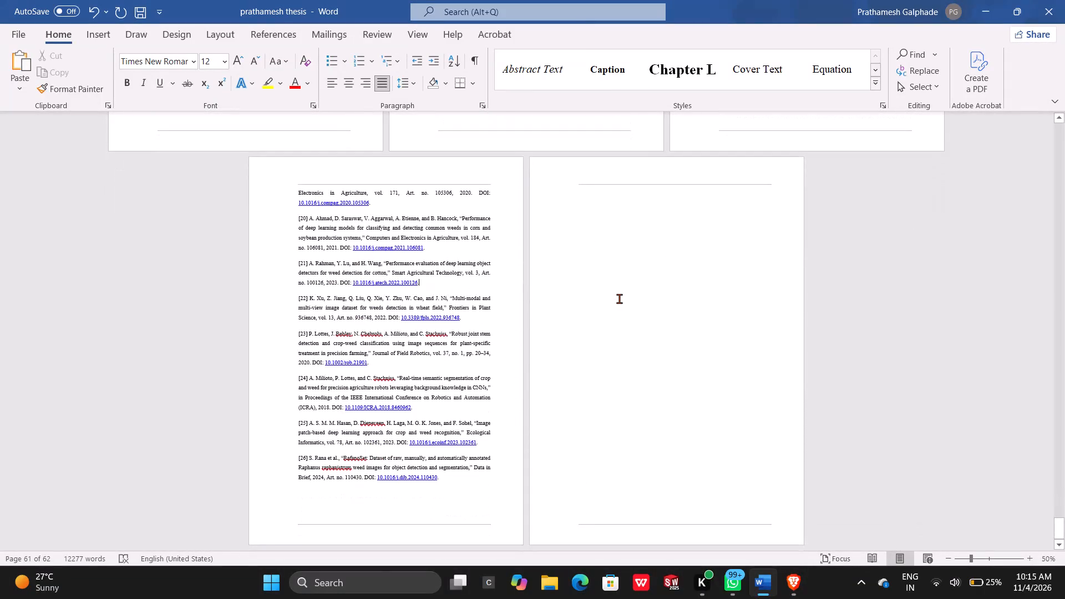
{"action": "scroll", "coordinate": [619, 298], "scroll_direction": "up", "scroll_amount": 2}
{"action": "scroll", "coordinate": [589, 262], "scroll_direction": "up", "scroll_amount": 9}
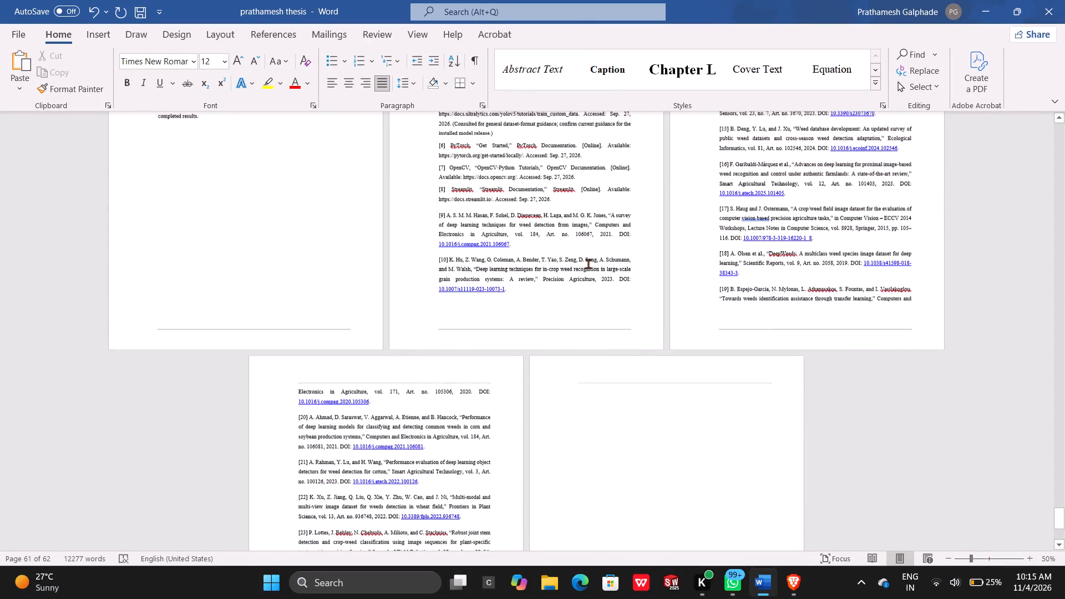
{"action": "scroll", "coordinate": [588, 263], "scroll_direction": "up", "scroll_amount": 1}
{"action": "scroll", "coordinate": [571, 286], "scroll_direction": "up", "scroll_amount": 3, "text": "ctrl"}
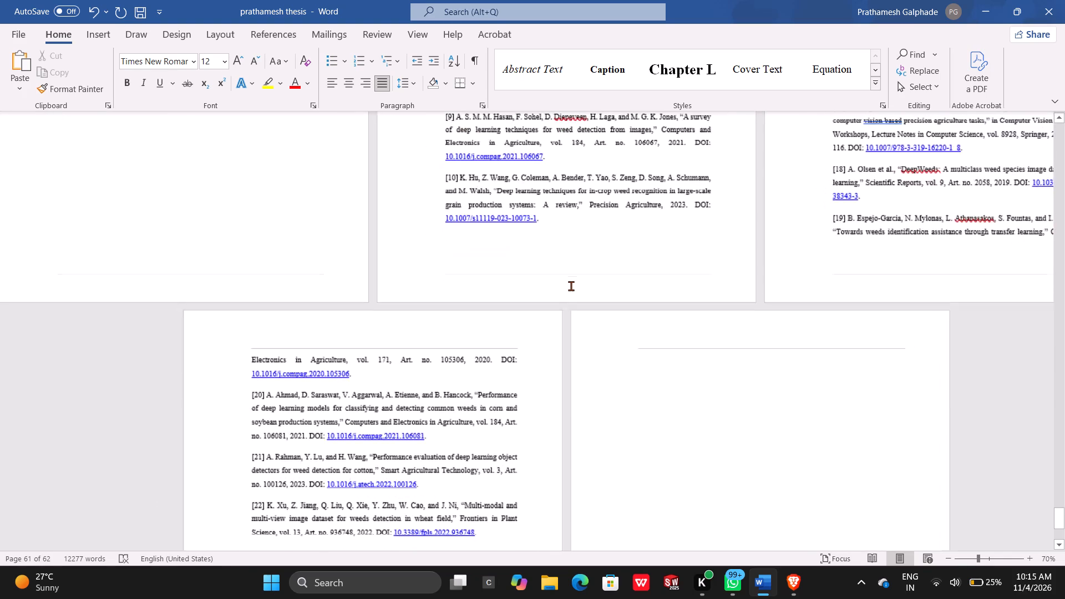
{"action": "scroll", "coordinate": [571, 286], "scroll_direction": "up", "scroll_amount": 2, "text": "ctrl"}
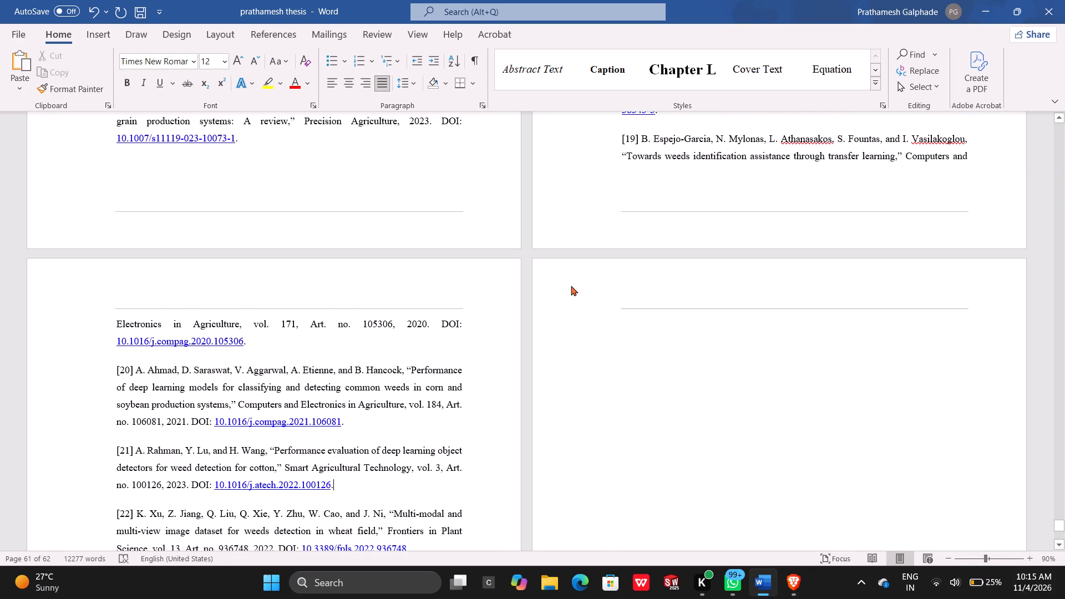
{"action": "scroll", "coordinate": [571, 286], "scroll_direction": "up", "scroll_amount": 4, "text": "ctrl"}
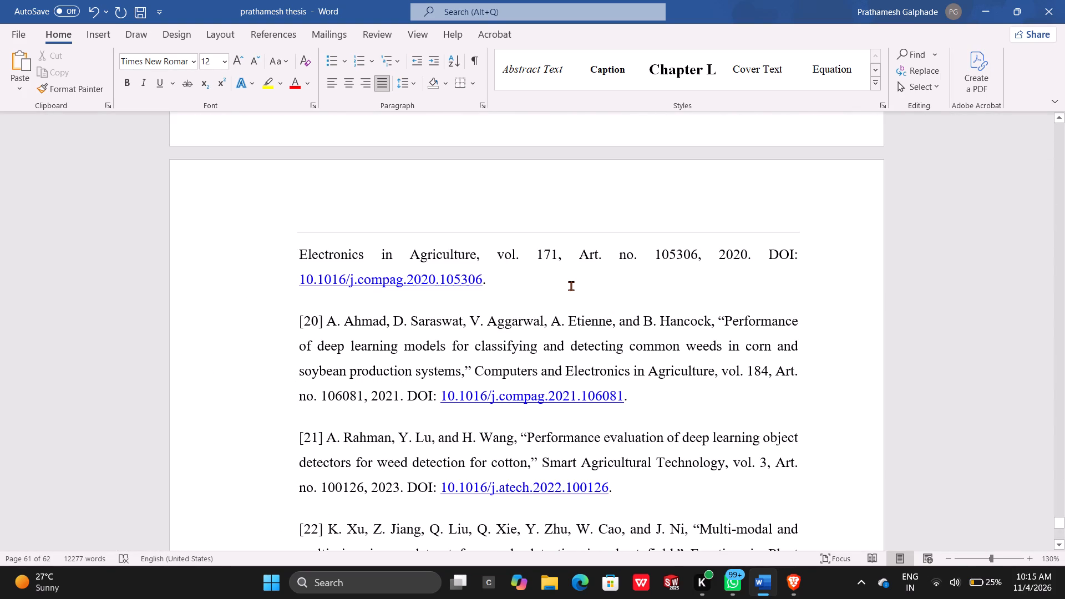
{"action": "scroll", "coordinate": [571, 286], "scroll_direction": "up", "scroll_amount": 3}
Return to the title page, save the thesis and send it to Adobe Acrobat for conversion to PDF.
{"action": "left_click_drag", "start_coordinate": [1055, 522], "coordinate": [1056, 126]}
{"action": "left_click", "coordinate": [977, 68]}
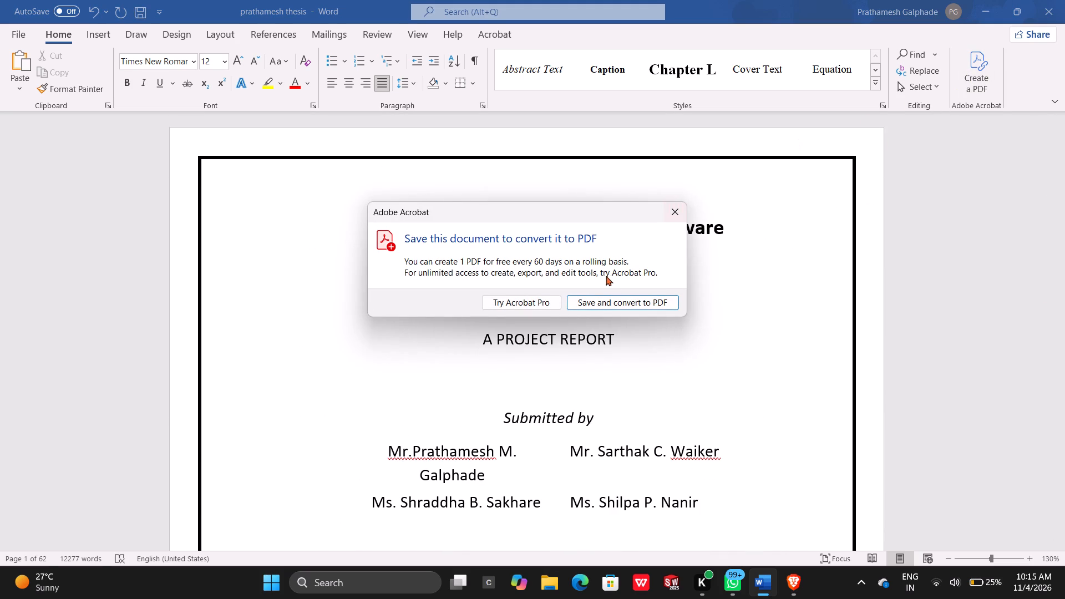
{"action": "left_click", "coordinate": [631, 298]}
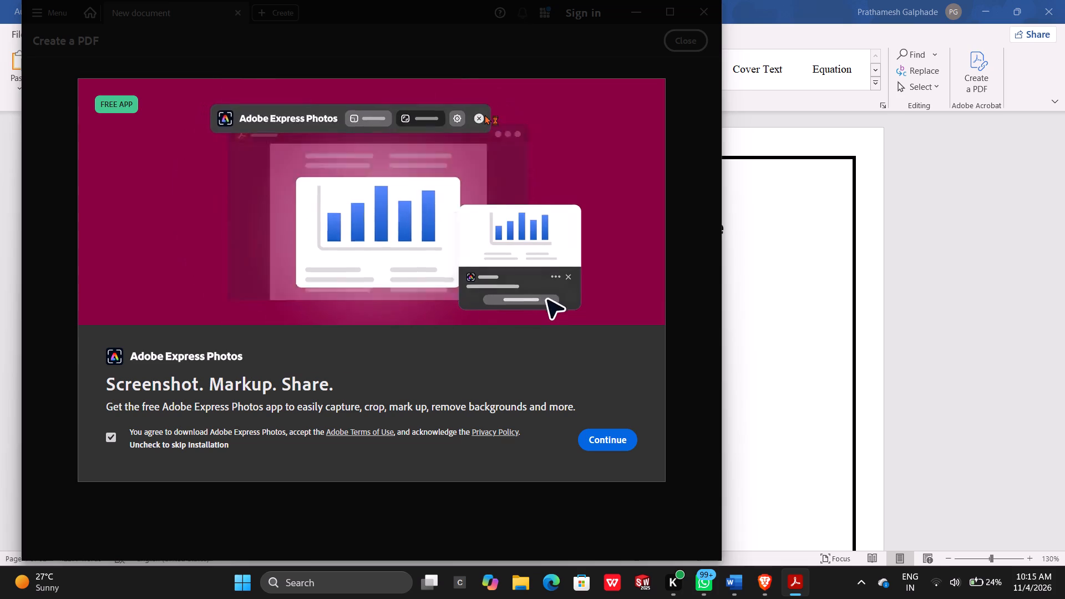
Continue past the Adobe Express Photos offer with its installation option left enabled, and decline making Acrobat Reader the default PDF application.
{"action": "left_click", "coordinate": [626, 439]}
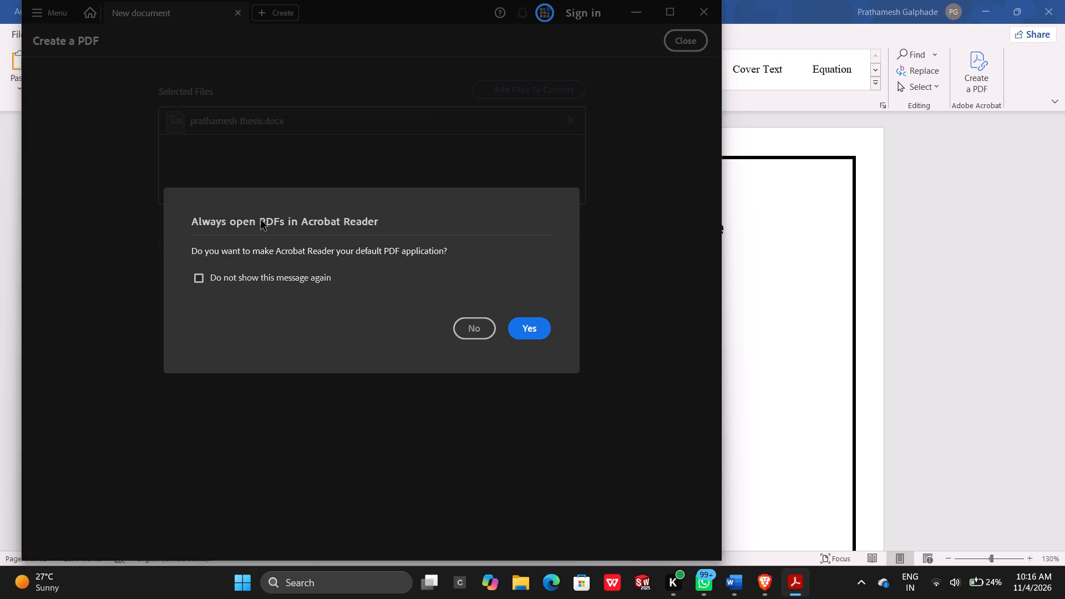
{"action": "left_click", "coordinate": [470, 327]}
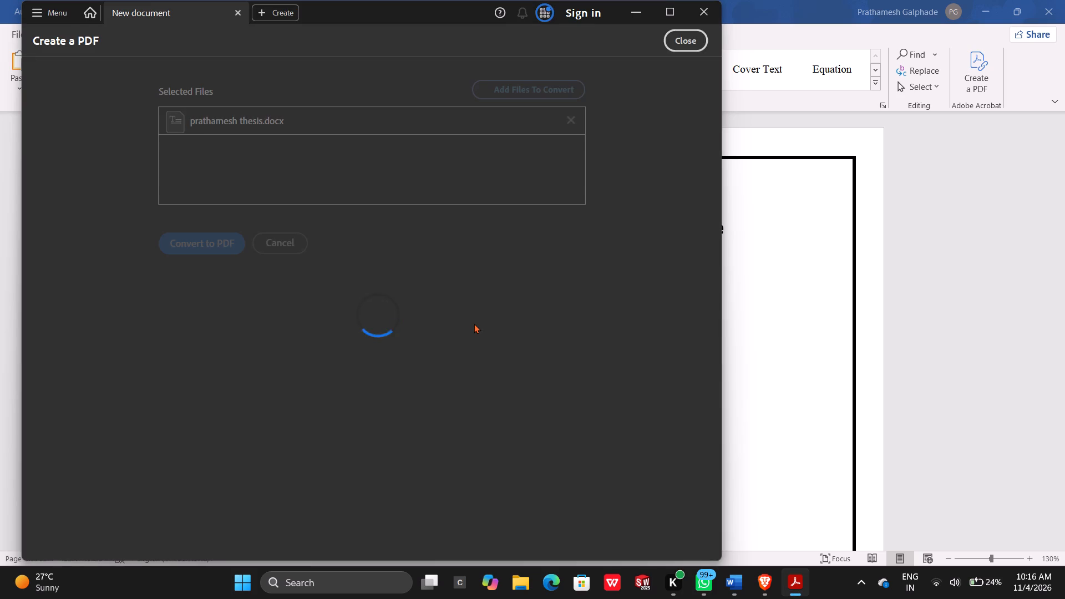
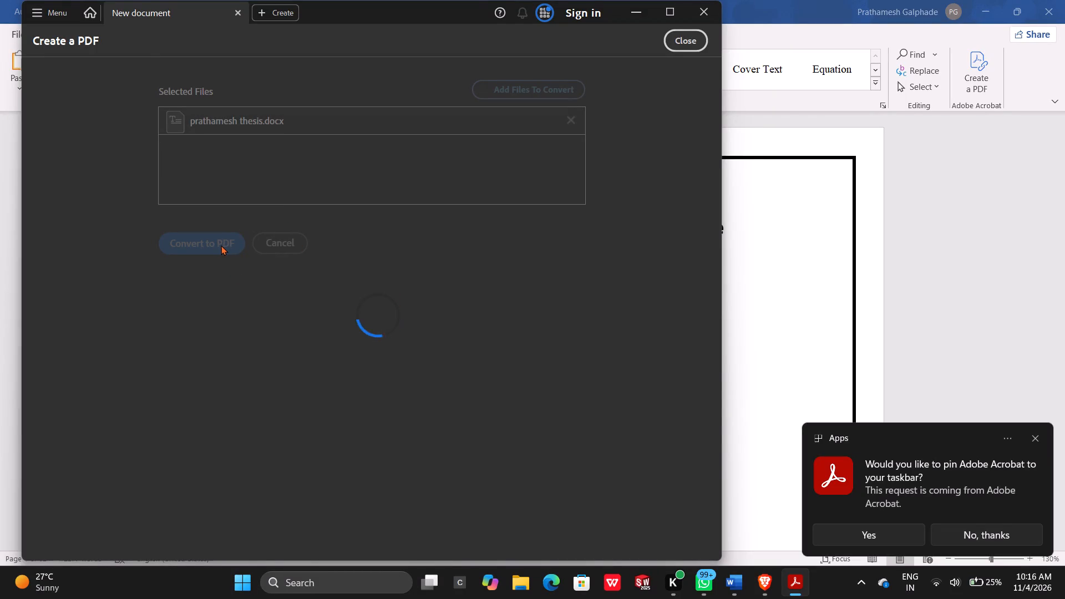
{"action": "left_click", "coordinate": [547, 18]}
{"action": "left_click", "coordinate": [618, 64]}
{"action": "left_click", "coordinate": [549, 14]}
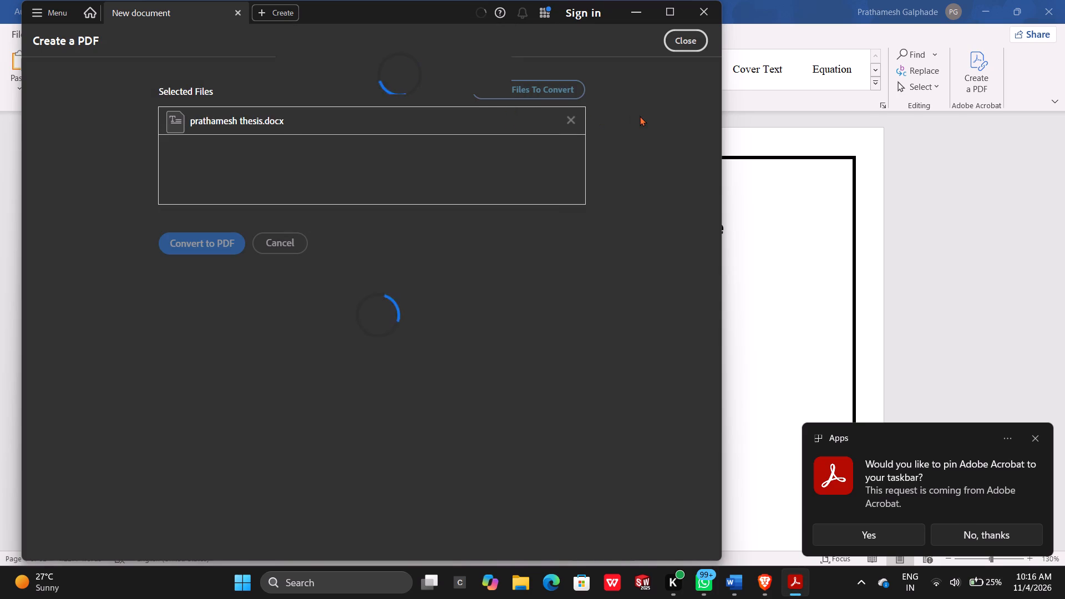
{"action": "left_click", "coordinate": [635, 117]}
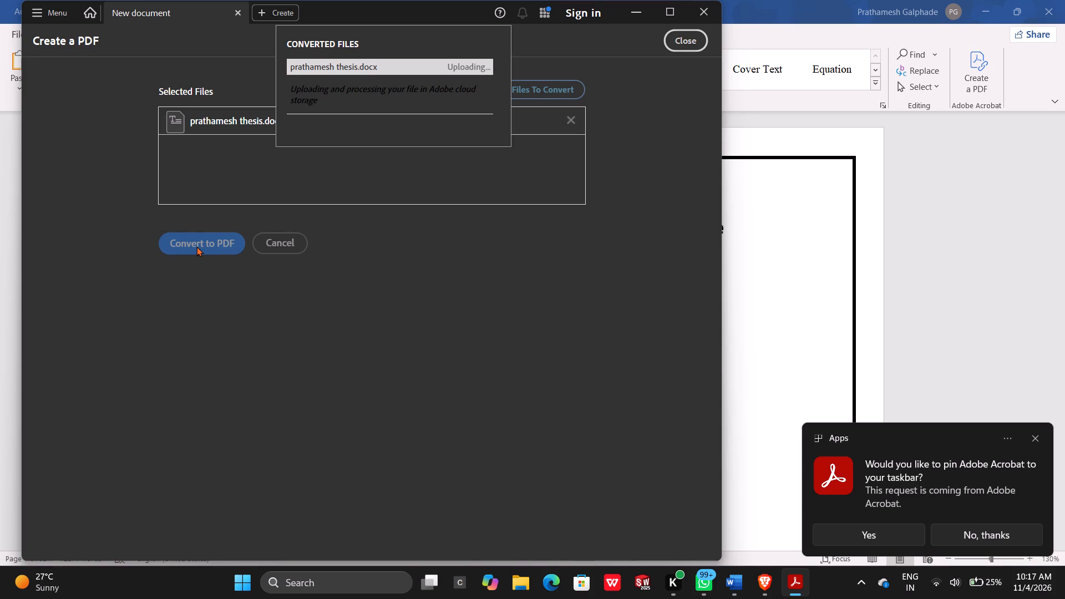
Convert the selected thesis Word document to PDF.
{"action": "left_click", "coordinate": [196, 246]}
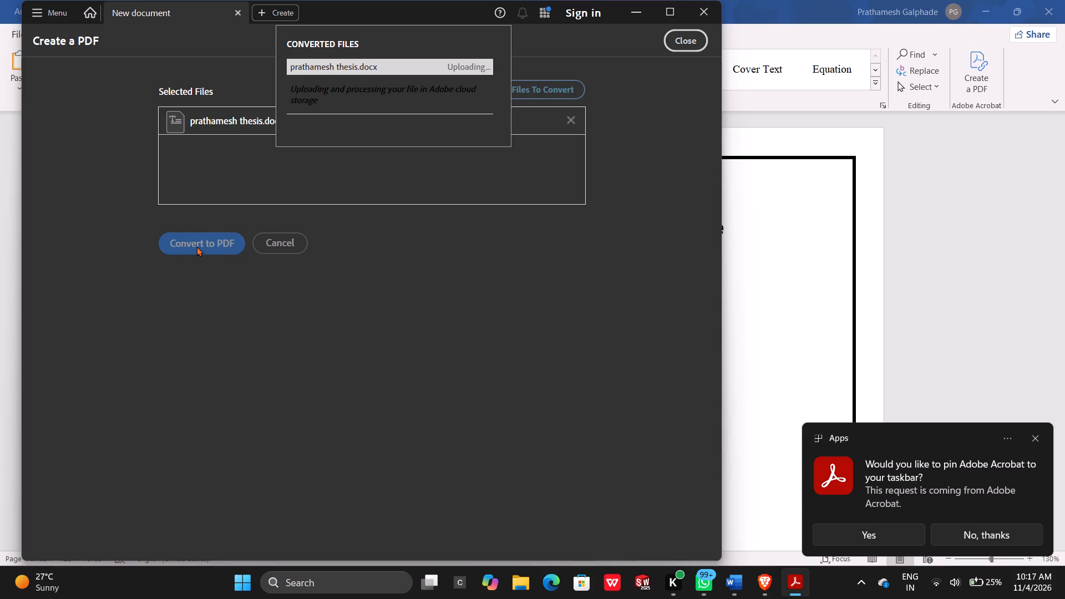
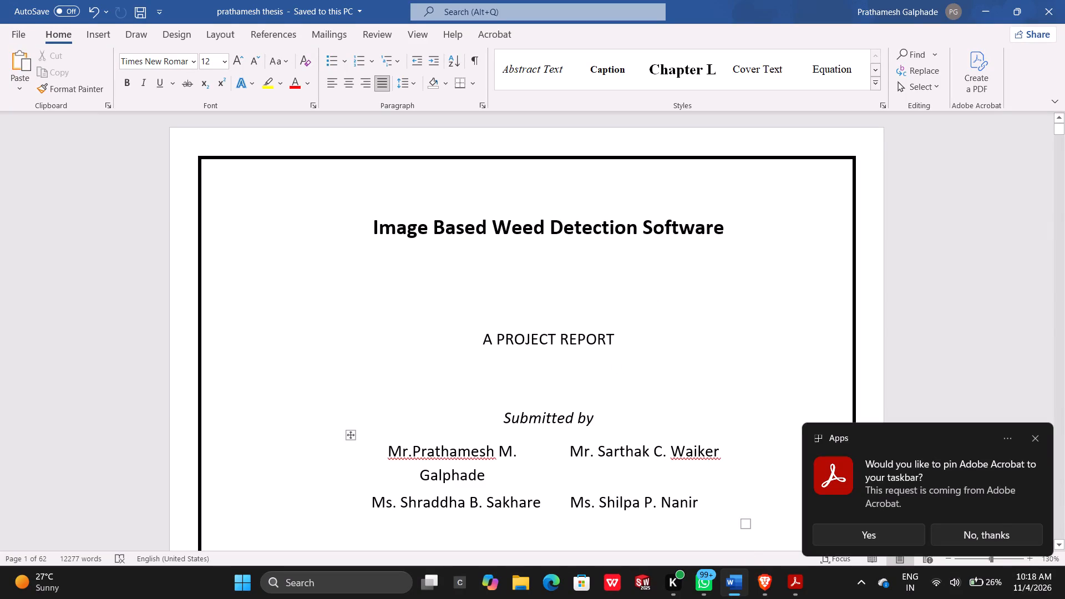
Switch to Adobe Acrobat, maximize the converted thesis PDF, and examine the layout of its opening pages through the Abstract.
{"action": "left_click", "coordinate": [794, 578]}
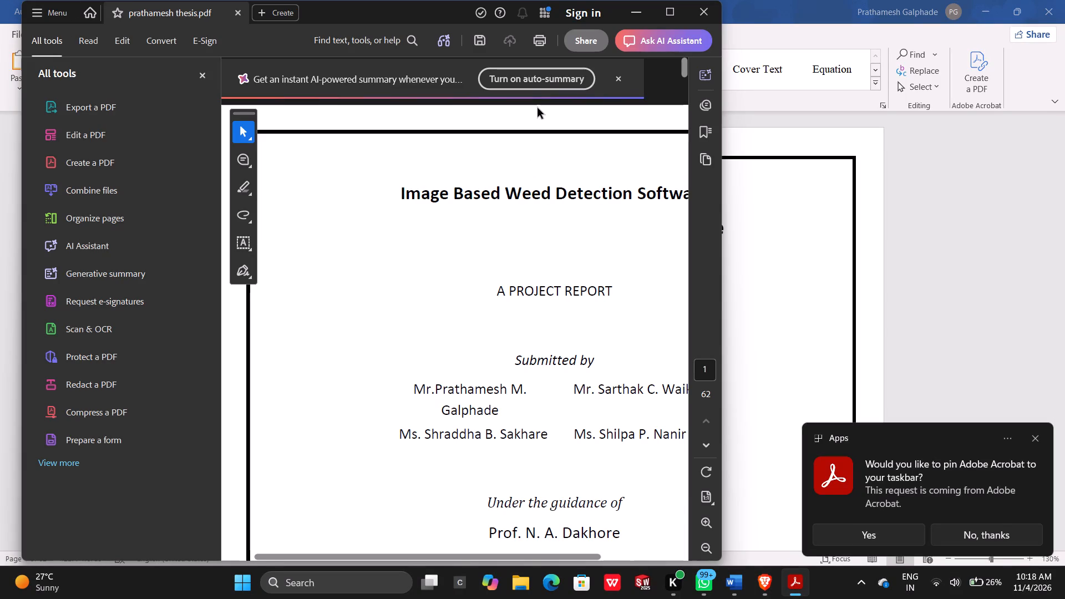
{"action": "scroll", "coordinate": [498, 183], "scroll_direction": "down", "scroll_amount": 2}
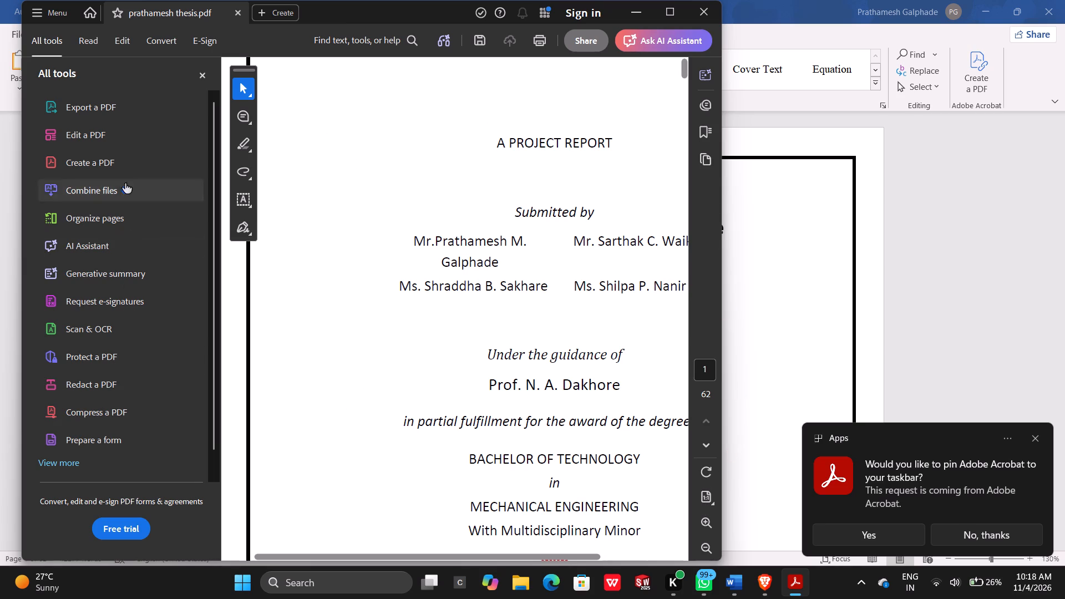
{"action": "left_click", "coordinate": [665, 12]}
{"action": "scroll", "coordinate": [526, 225], "scroll_direction": "down", "scroll_amount": 3}
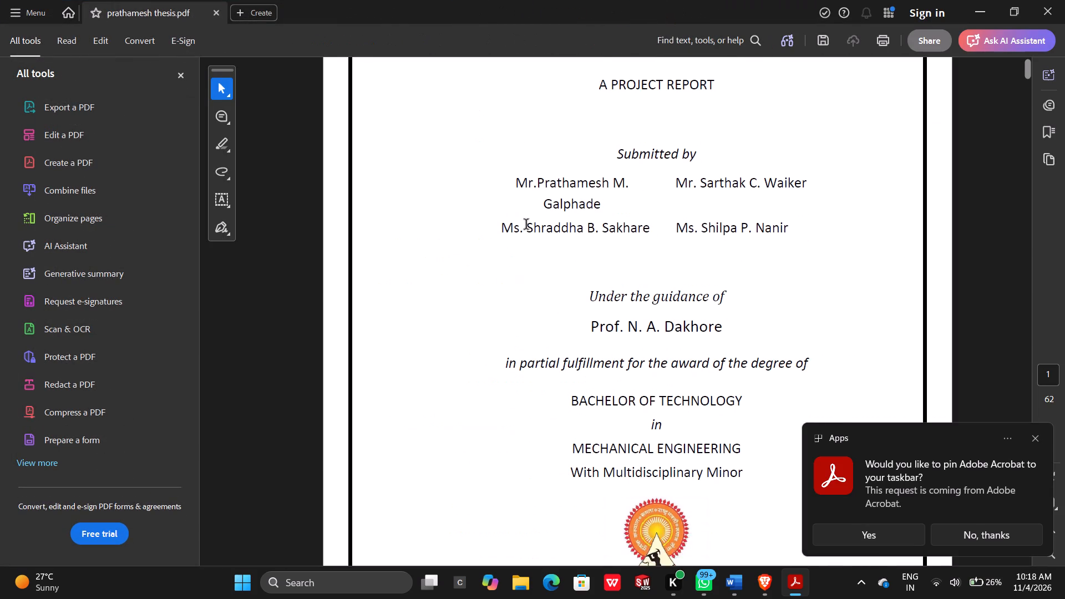
{"action": "scroll", "coordinate": [526, 225], "scroll_direction": "down", "scroll_amount": 16}
{"action": "scroll", "coordinate": [526, 225], "scroll_direction": "down", "scroll_amount": 11}
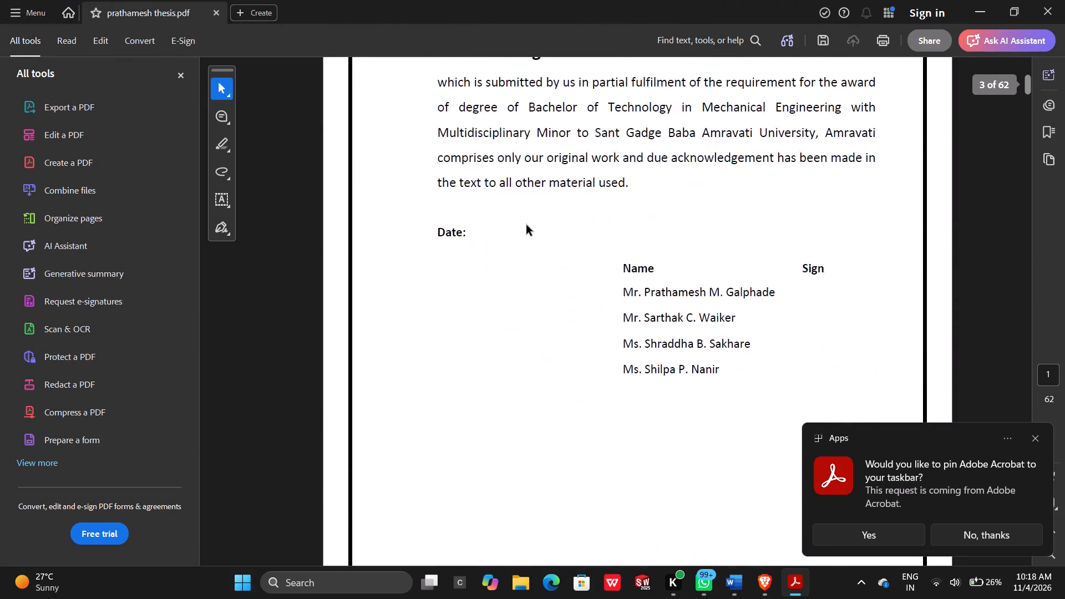
{"action": "scroll", "coordinate": [526, 225], "scroll_direction": "down", "scroll_amount": 17}
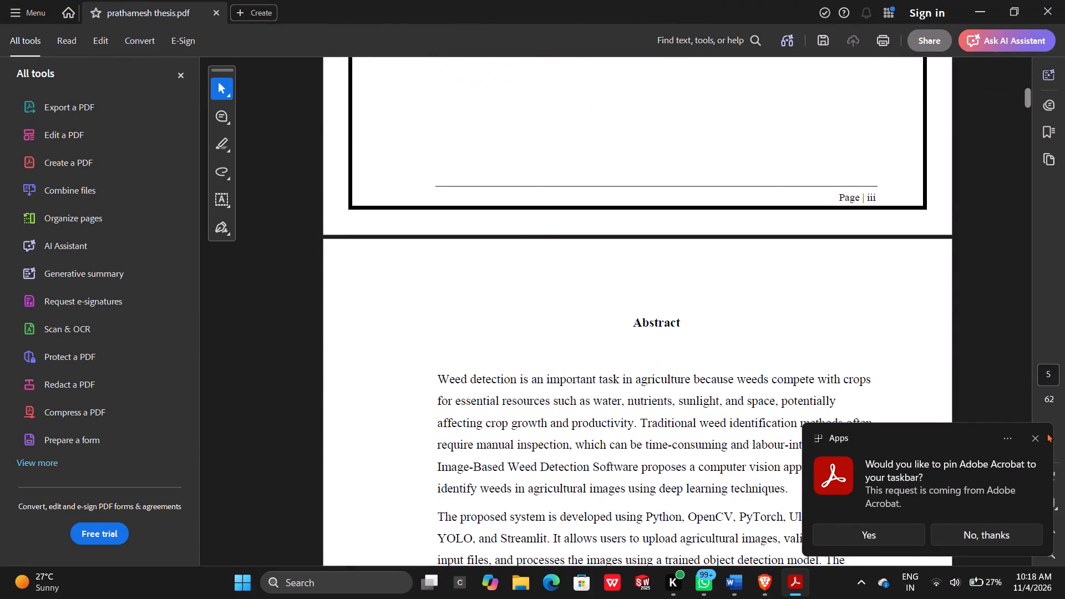
{"action": "left_click", "coordinate": [1034, 432]}
{"action": "scroll", "coordinate": [834, 280], "scroll_direction": "down", "scroll_amount": 16}
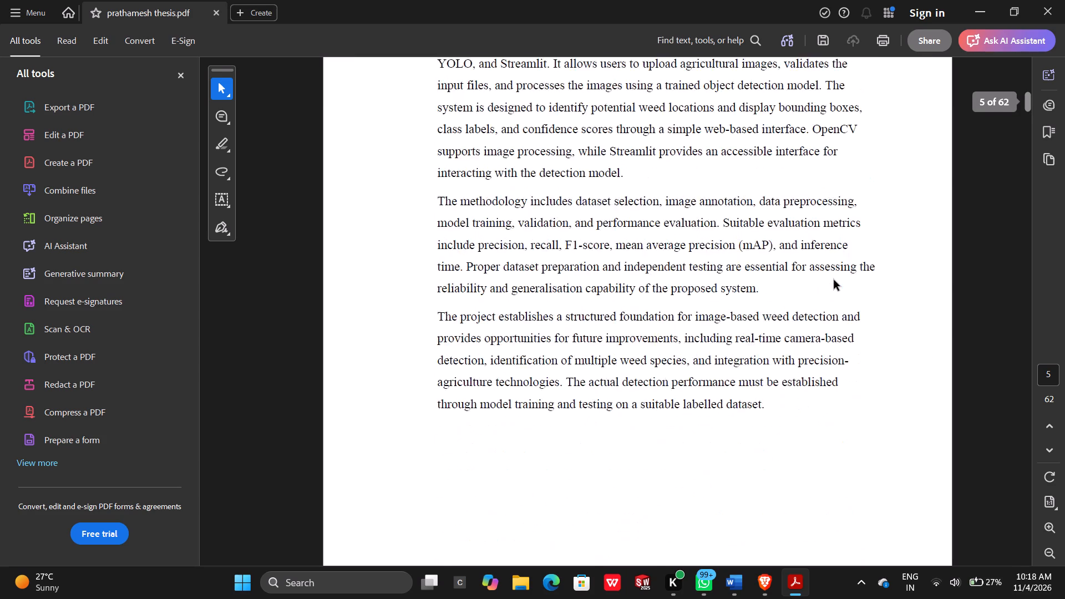
{"action": "scroll", "coordinate": [653, 277], "scroll_direction": "up", "scroll_amount": 20}
{"action": "scroll", "coordinate": [653, 277], "scroll_direction": "up", "scroll_amount": 15}
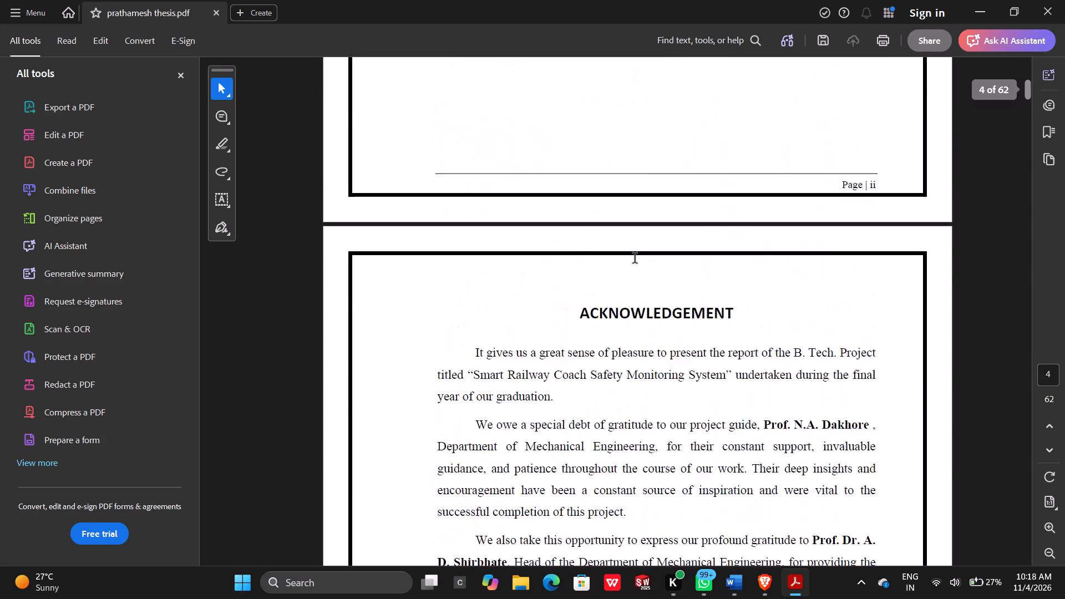
Save the thesis PDF in the Downloads folder under the file name "B-15 thesis Final".
{"action": "left_click", "coordinate": [823, 47]}
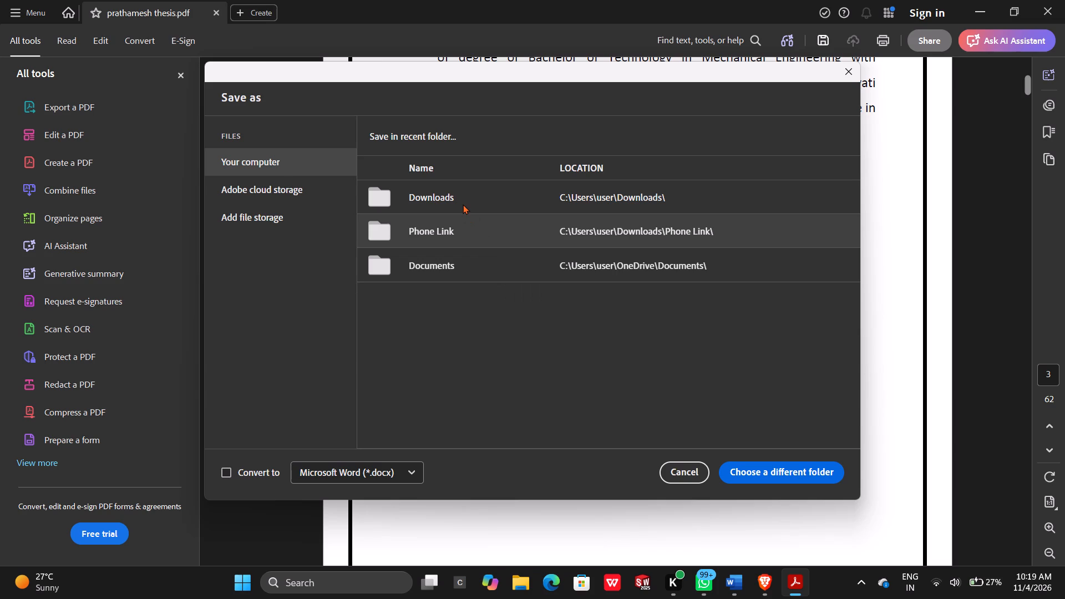
{"action": "left_click", "coordinate": [463, 204]}
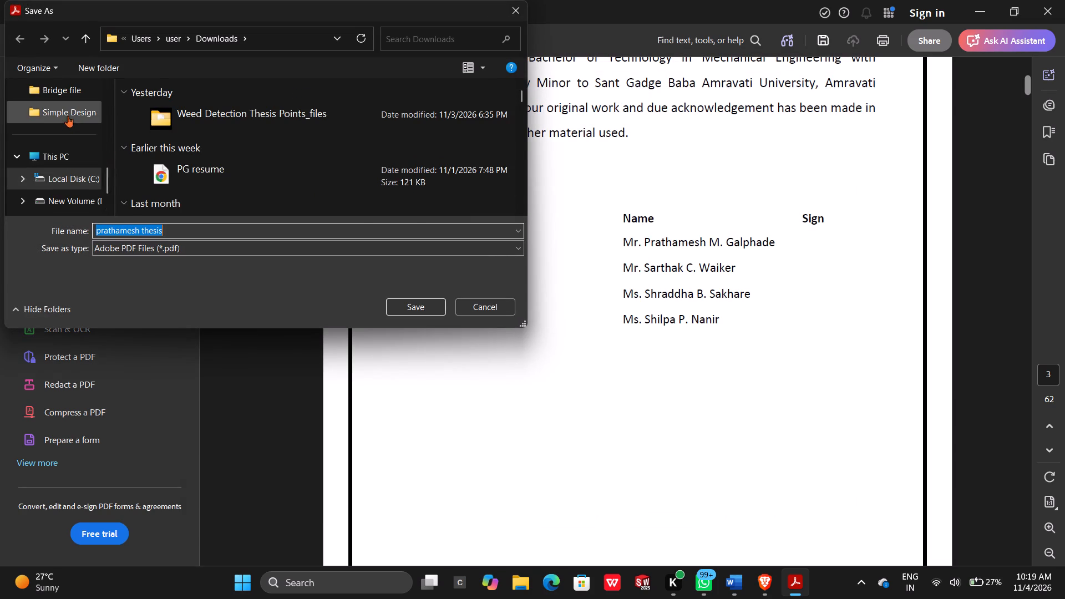
{"action": "scroll", "coordinate": [68, 118], "scroll_direction": "up", "scroll_amount": 4}
{"action": "left_click", "coordinate": [72, 154]}
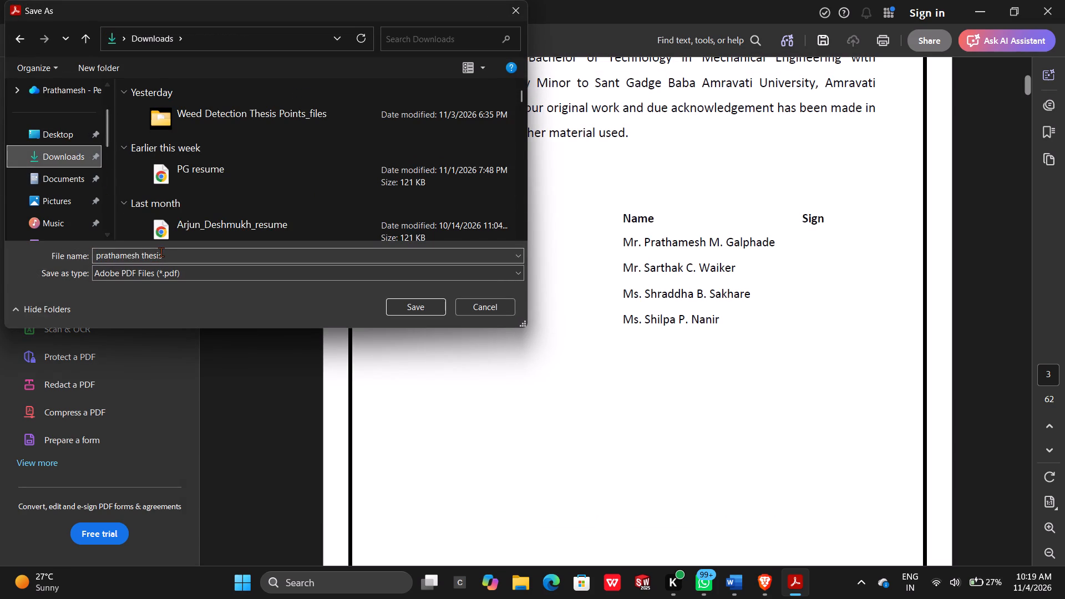
{"action": "left_click", "coordinate": [168, 252]}
{"action": "left_click", "coordinate": [174, 252]}
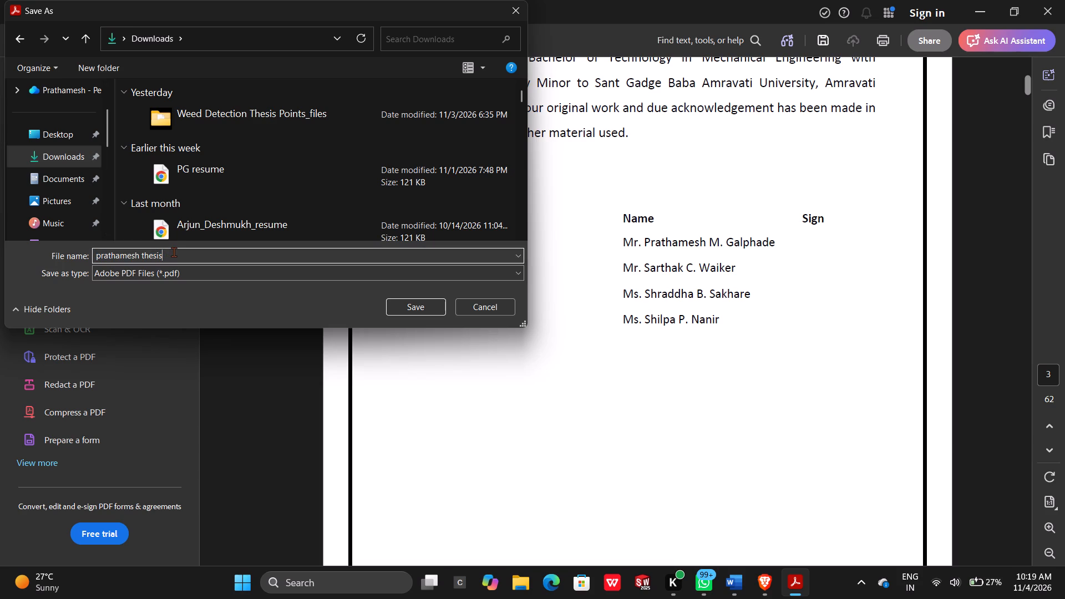
{"action": "key", "text": "space"}
{"action": "key", "text": "shift+f"}
{"action": "left_click", "coordinate": [144, 252]}
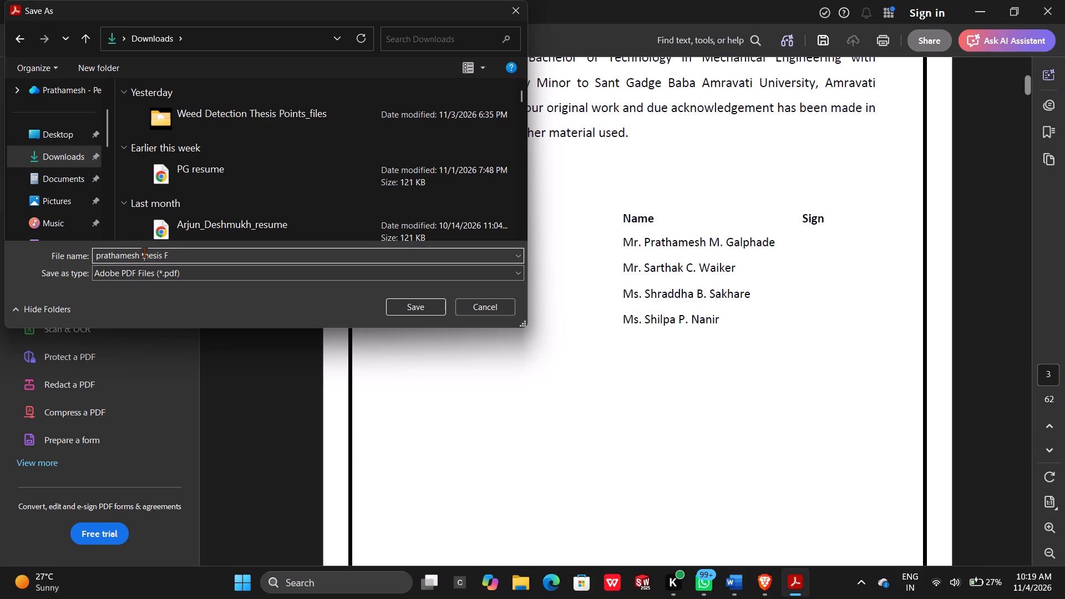
{"action": "left_click", "coordinate": [138, 253]}
{"action": "key", "text": "BackSpace"}
{"action": "key", "text": "BackSpace"}
{"action": "key", "text": "BackSpace"}
{"action": "key", "text": "BackSpace"}
{"action": "key", "text": "BackSpace"}
{"action": "key", "text": "BackSpace"}
{"action": "key", "text": "BackSpace"}
{"action": "key", "text": "BackSpace"}
{"action": "key", "text": "BackSpace"}
{"action": "key", "text": "BackSpace"}
{"action": "key", "text": "BackSpace"}
{"action": "key", "text": "BackSpace"}
{"action": "key", "text": "BackSpace"}
{"action": "key", "text": "BackSpace"}
{"action": "key", "text": "shift+b"}
{"action": "type", "text": "-15"}
{"action": "key", "text": "Right"}
{"action": "key", "text": "Right"}
{"action": "key", "text": "Right"}
{"action": "key", "text": "Right"}
{"action": "key", "text": "Right"}
{"action": "key", "text": "Right"}
{"action": "key", "text": "Right"}
{"action": "key", "text": "Right"}
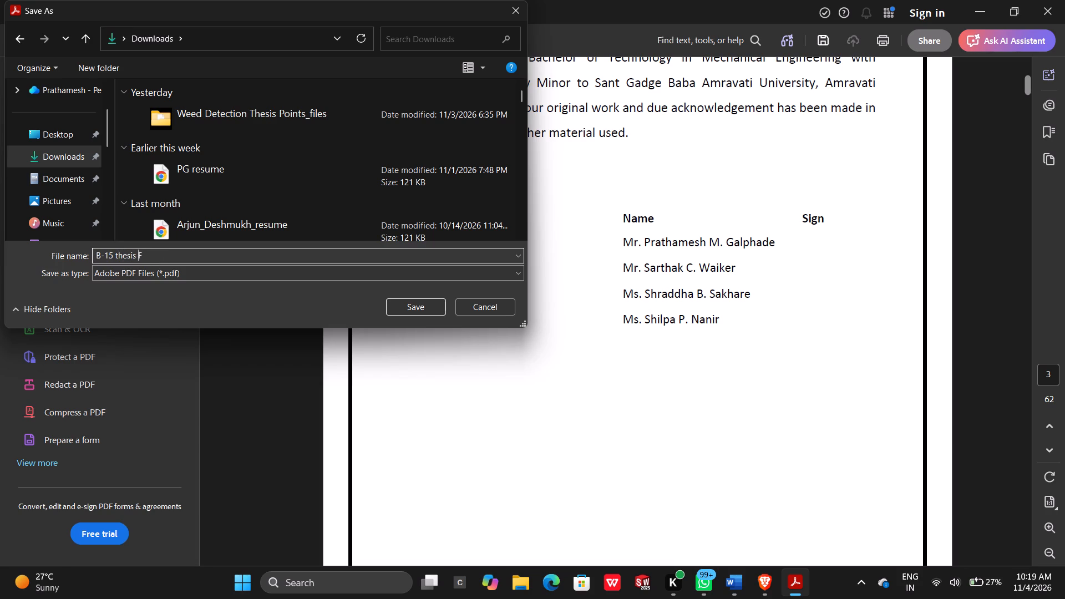
{"action": "key", "text": "Right"}
{"action": "type", "text": "inal"}
{"action": "key", "text": "Return"}
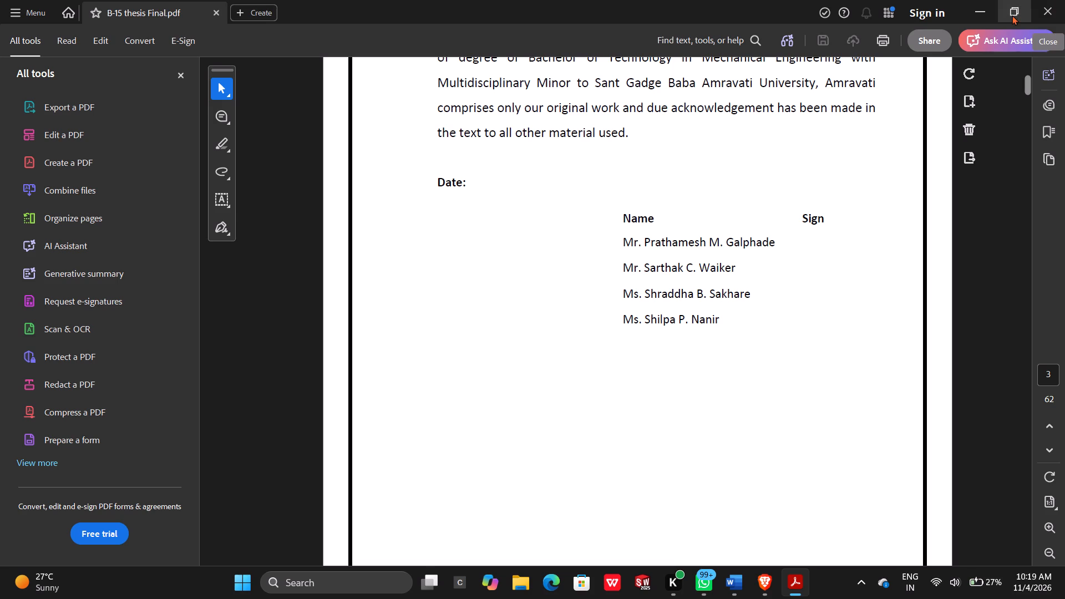
Minimize the Acrobat window to return to the thesis document in Word.
{"action": "left_click", "coordinate": [993, 10]}
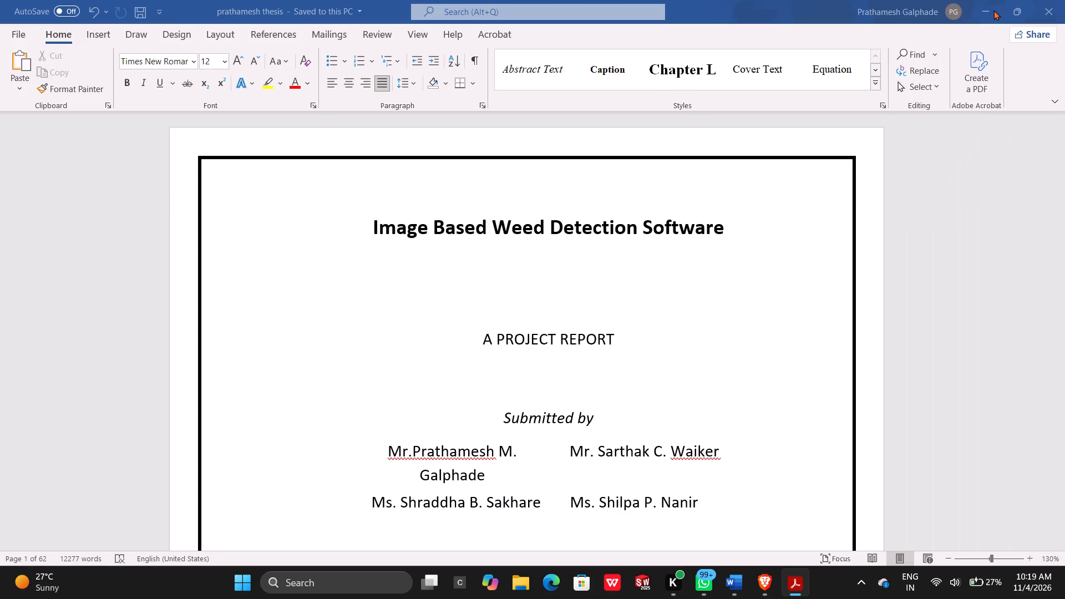
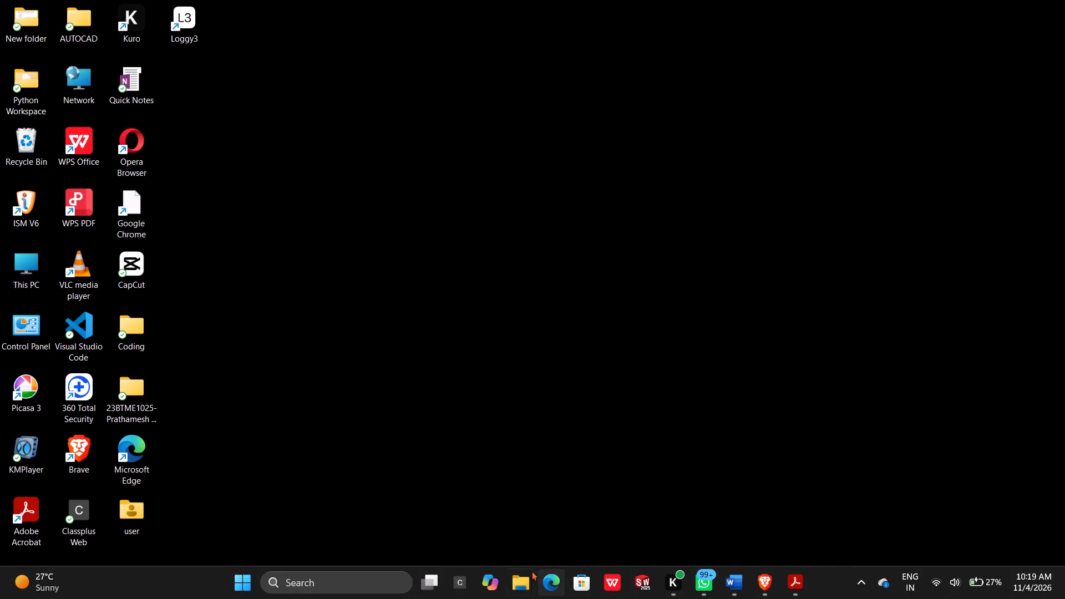
Switch to File Explorer and copy the "B-15 thesis Final" PDF from the Downloads folder.
{"action": "left_click", "coordinate": [515, 572]}
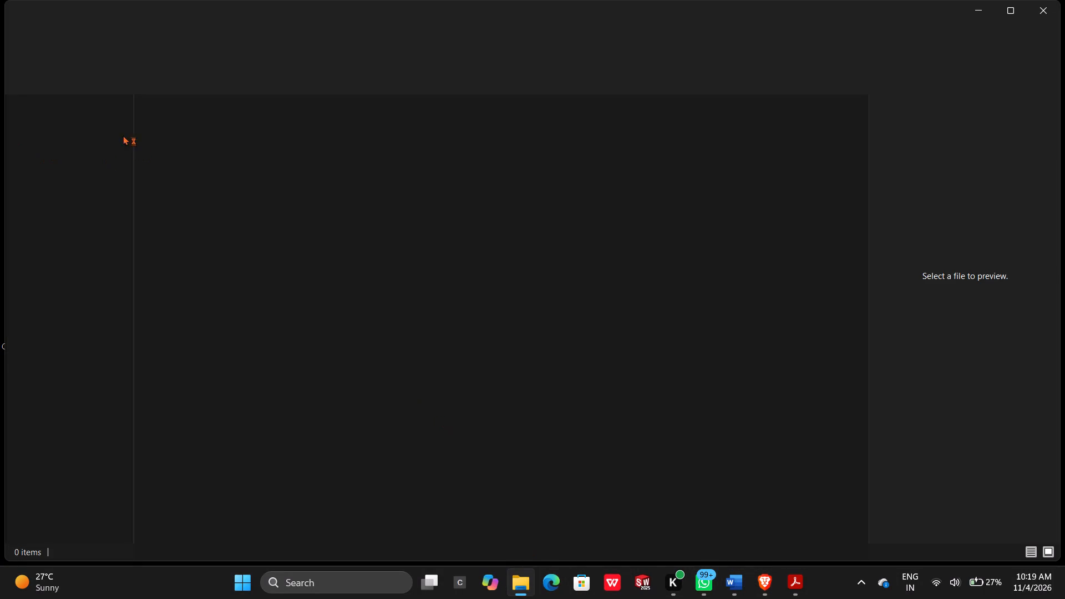
{"action": "left_click", "coordinate": [93, 253]}
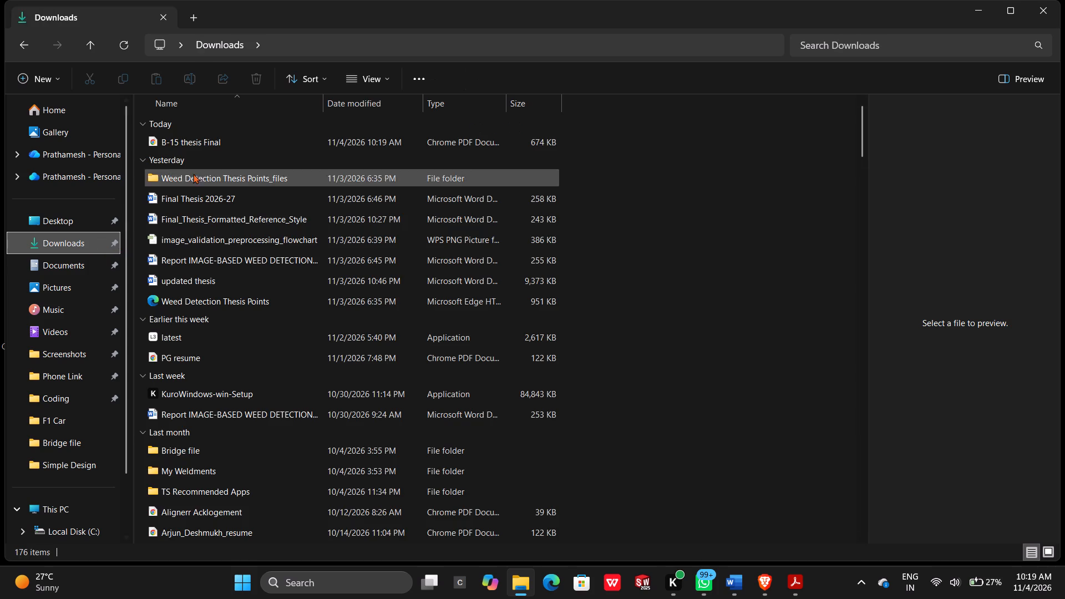
{"action": "left_click", "coordinate": [238, 139]}
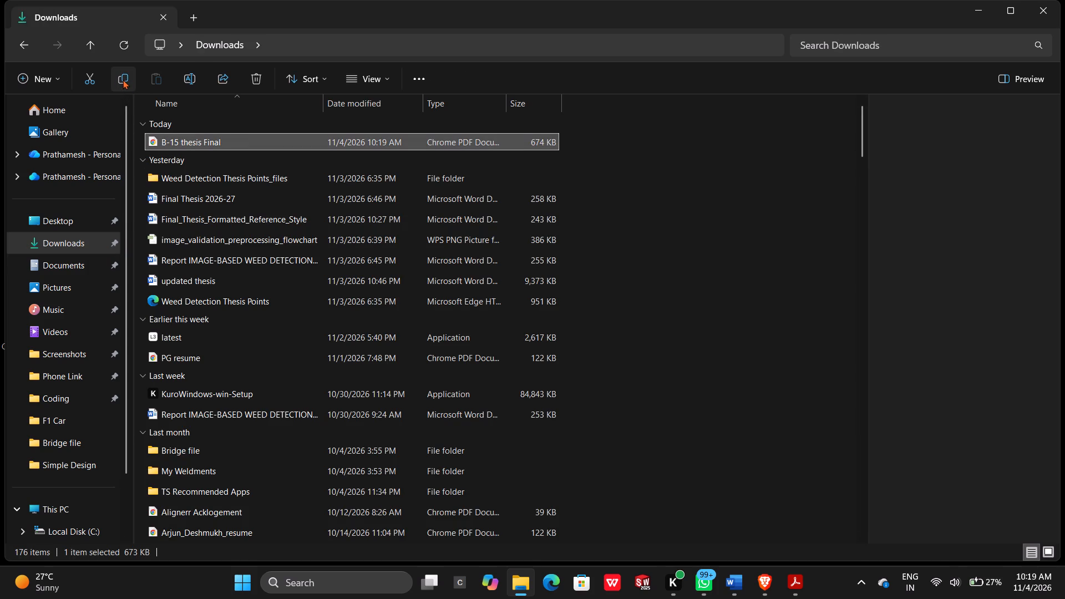
{"action": "left_click", "coordinate": [124, 79]}
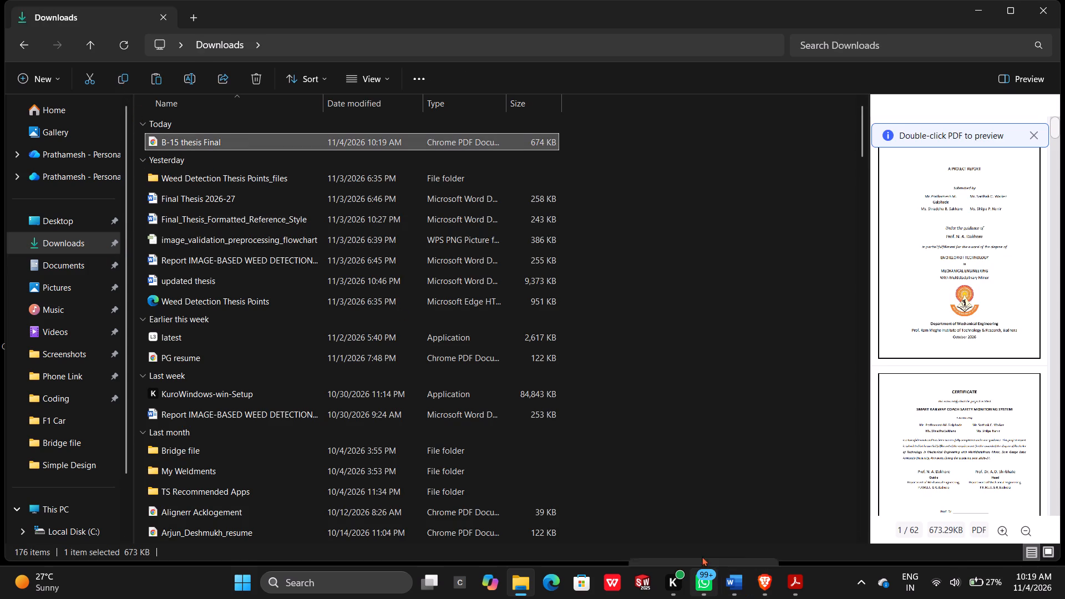
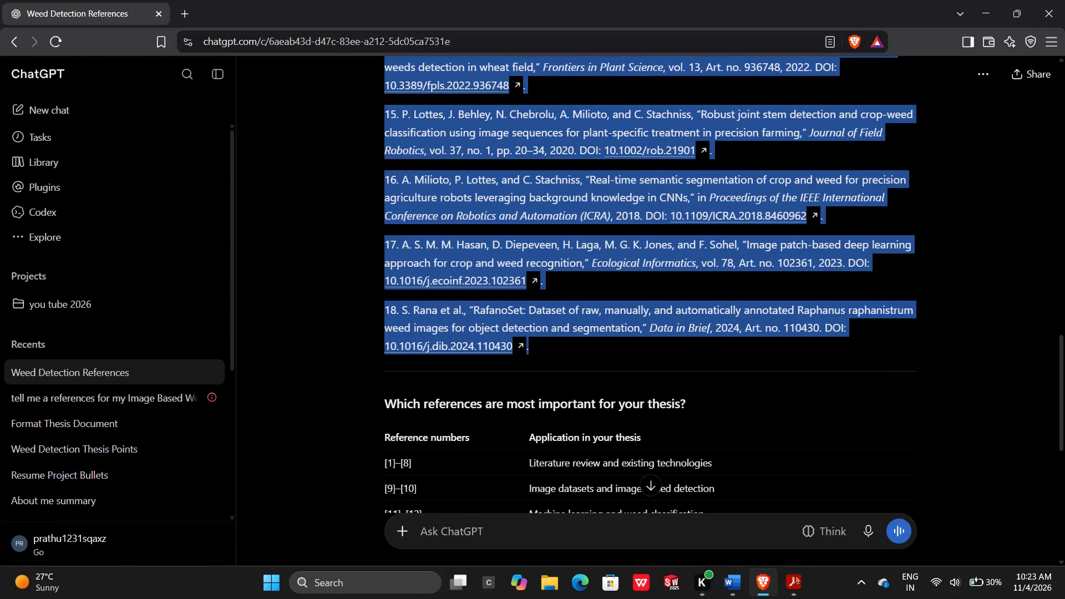
Switch to Adobe Acrobat and close it along with the open "B-15 thesis Final" PDF.
{"action": "left_click", "coordinate": [795, 582]}
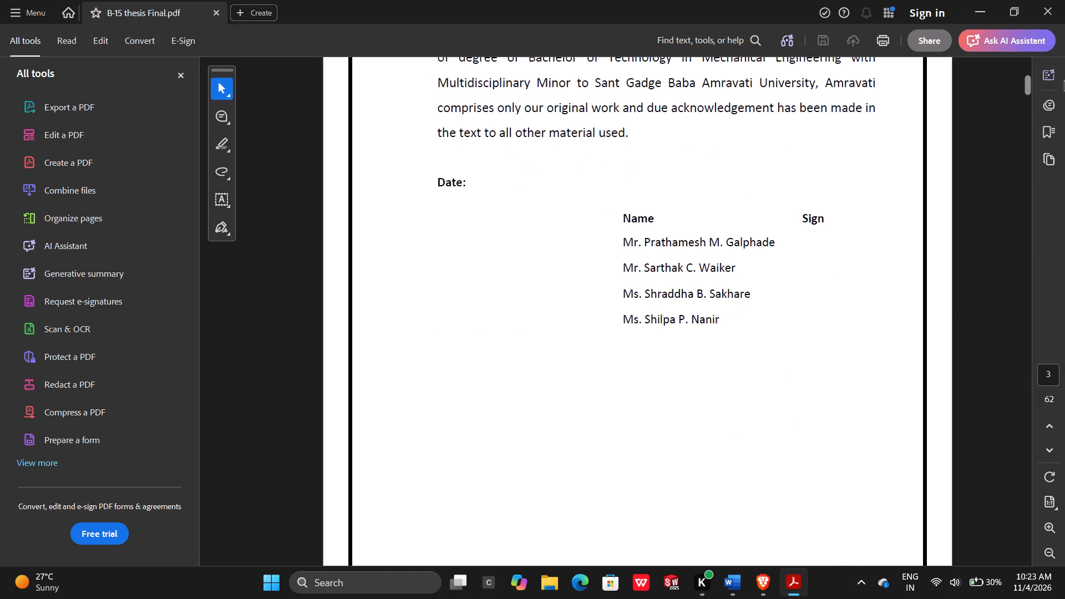
{"action": "left_click", "coordinate": [1055, 14]}
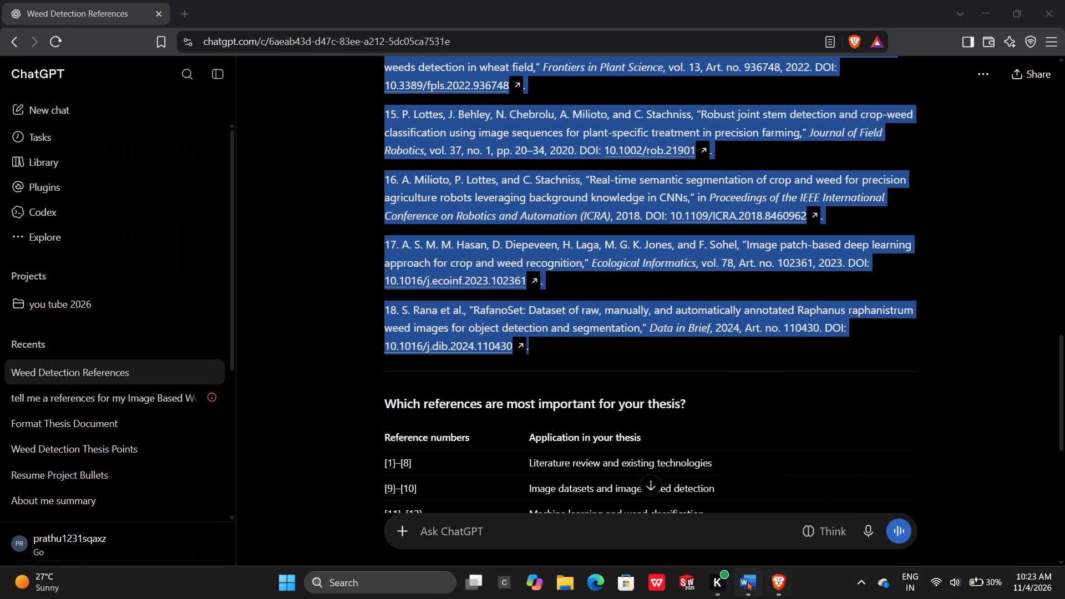
{"action": "left_click", "coordinate": [747, 581]}
{"action": "scroll", "coordinate": [647, 408], "scroll_direction": "up", "scroll_amount": 2}
{"action": "scroll", "coordinate": [647, 408], "scroll_direction": "down", "scroll_amount": 15}
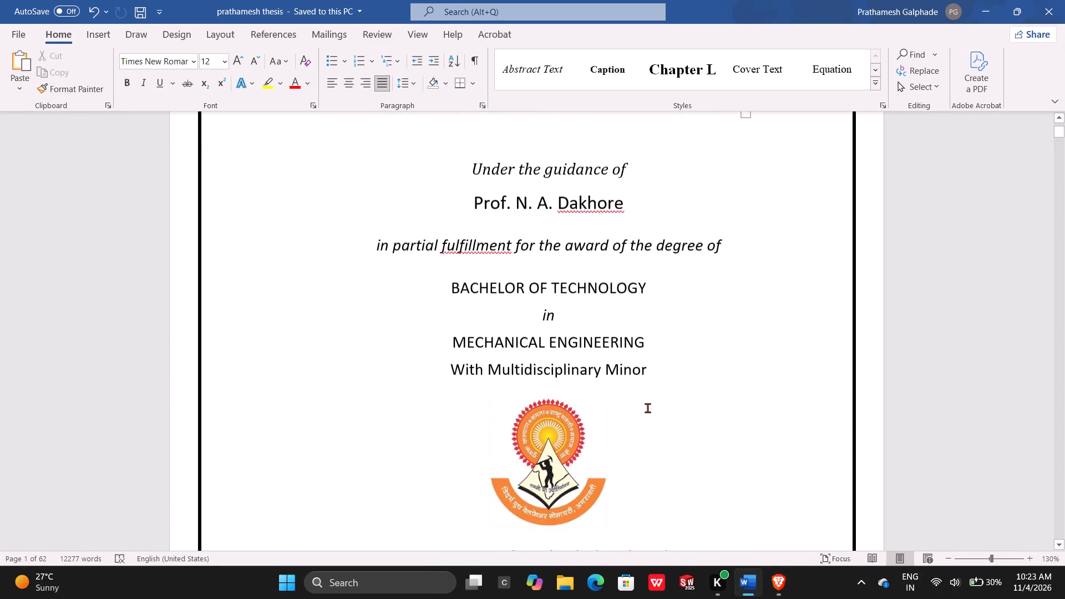
{"action": "scroll", "coordinate": [647, 408], "scroll_direction": "down", "scroll_amount": 16}
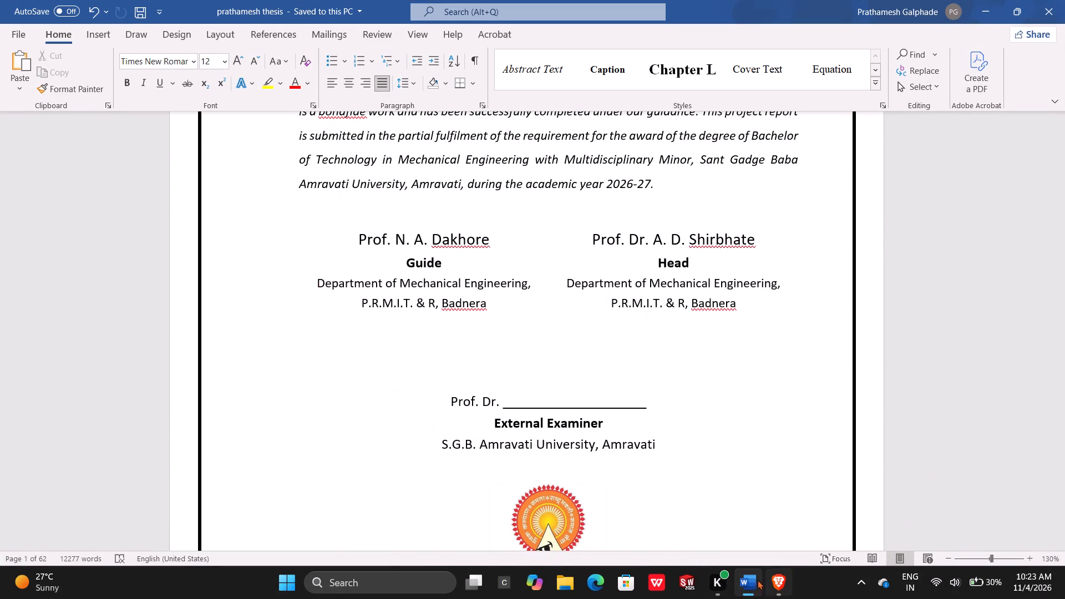